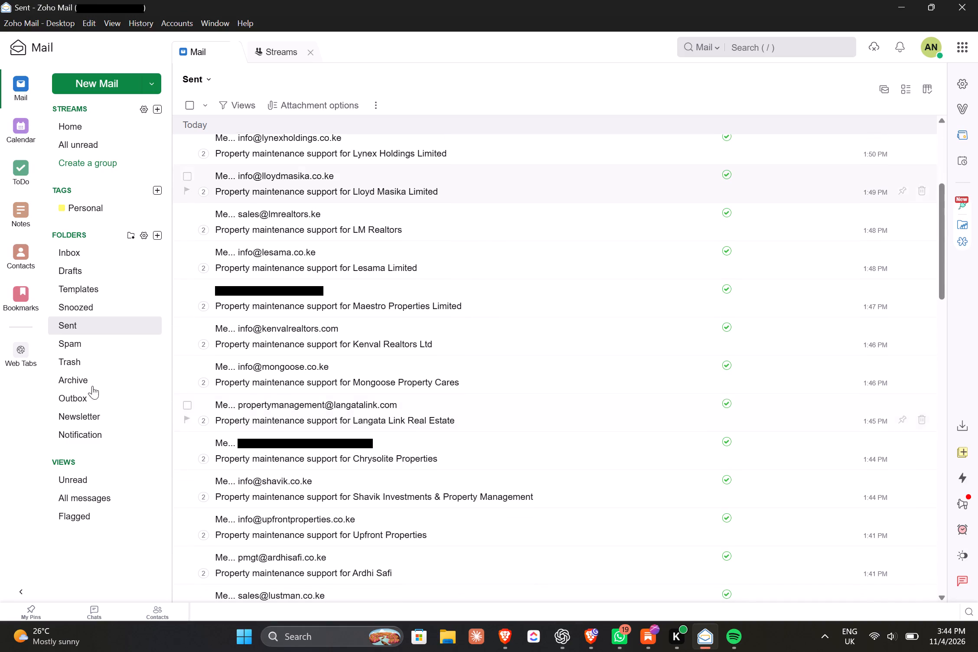
pyautogui.click(125, 201)
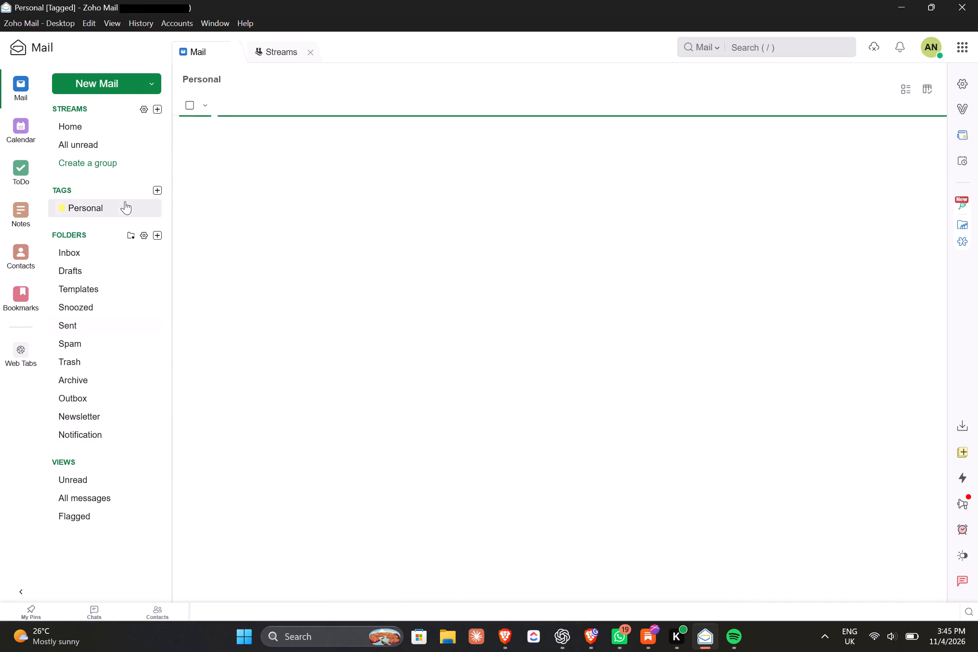
pyautogui.click(75, 324)
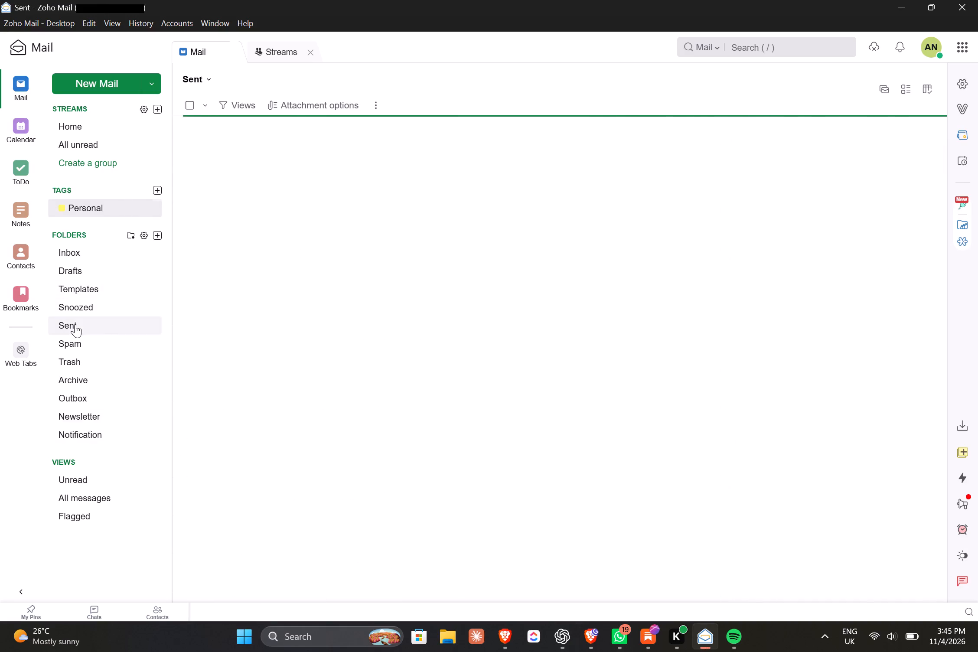
# Switch to Spotify and start playing House Mix from the top mixes on the home page.
pyautogui.click(726, 642)
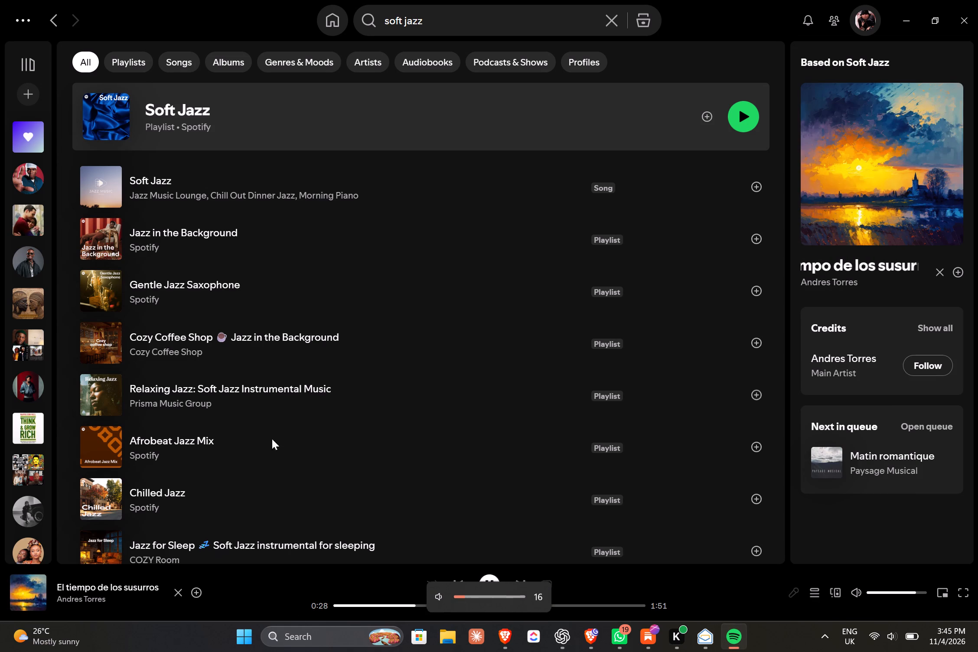
pyautogui.scroll(-1, 23, 534)
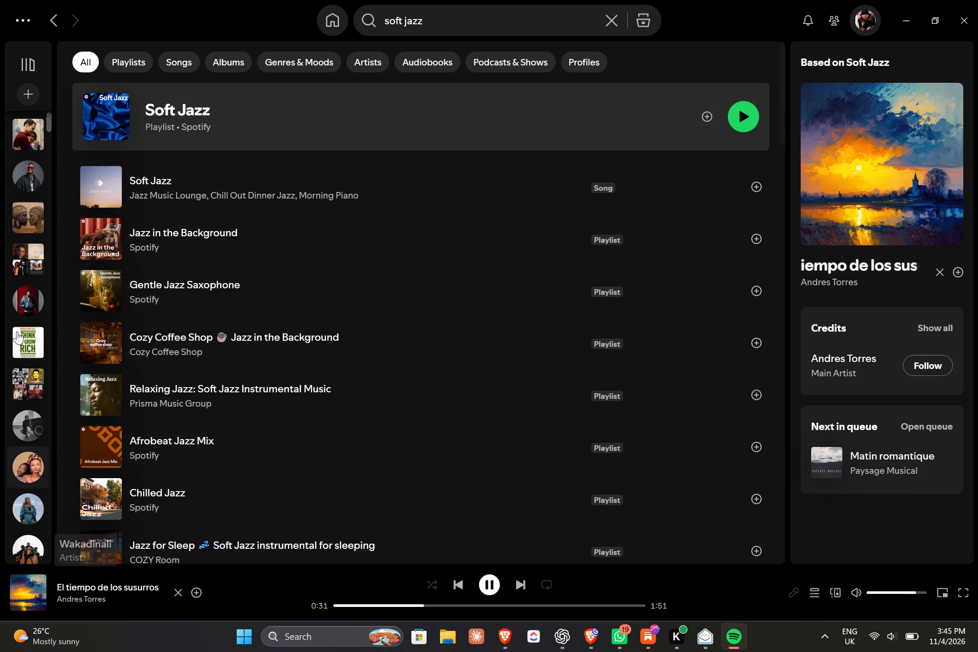
pyautogui.click(36, 252)
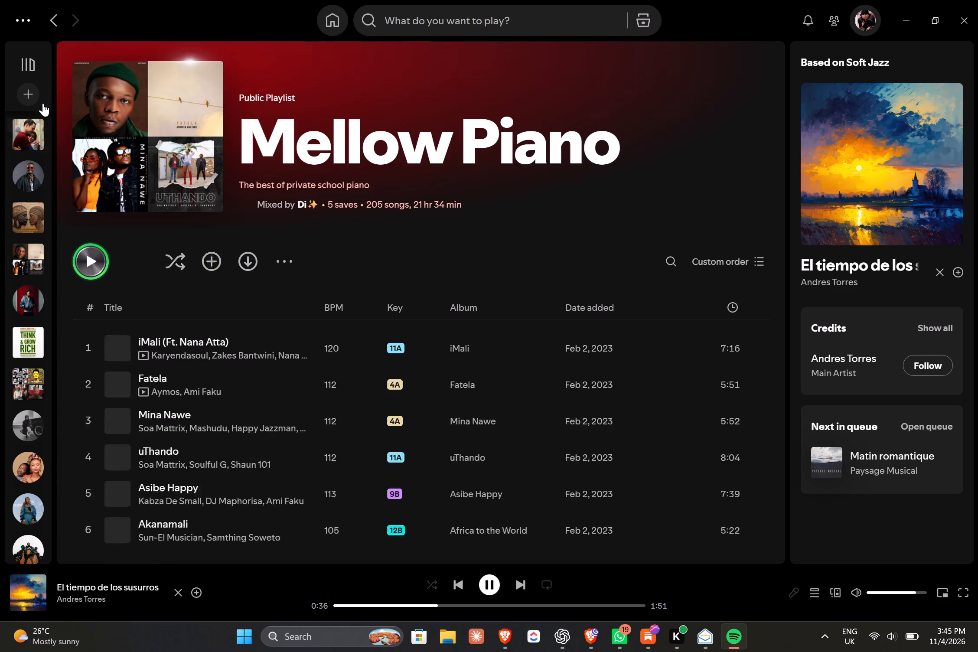
pyautogui.click(36, 69)
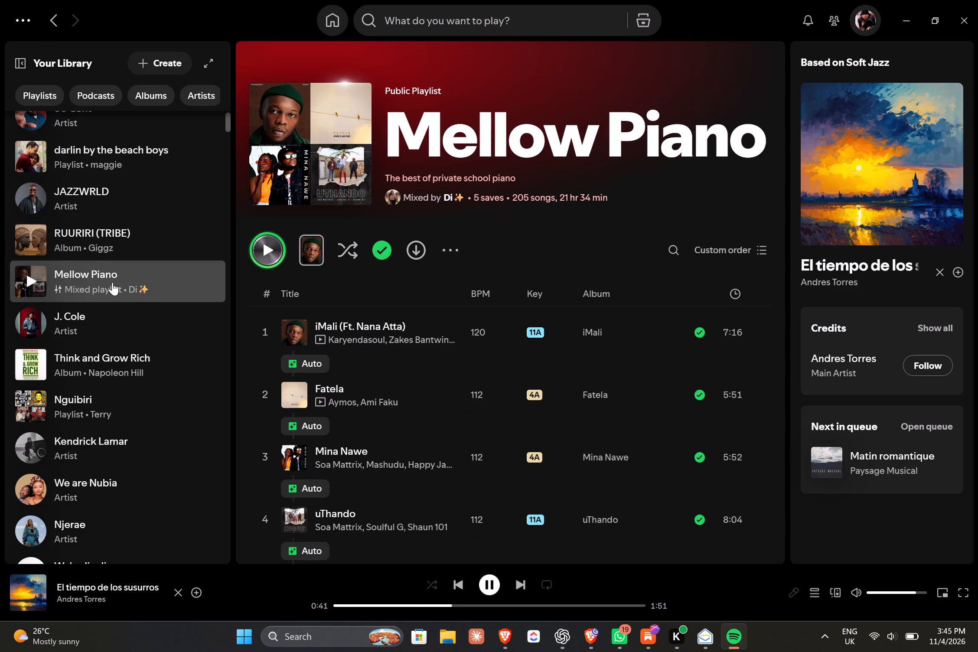
pyautogui.scroll(5, 112, 282)
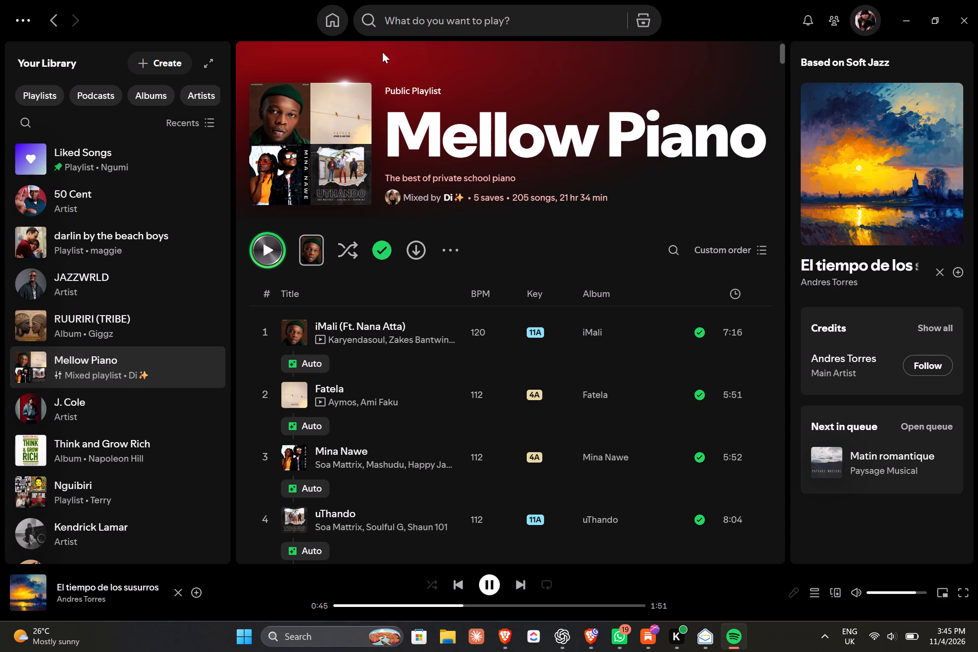
pyautogui.click(334, 15)
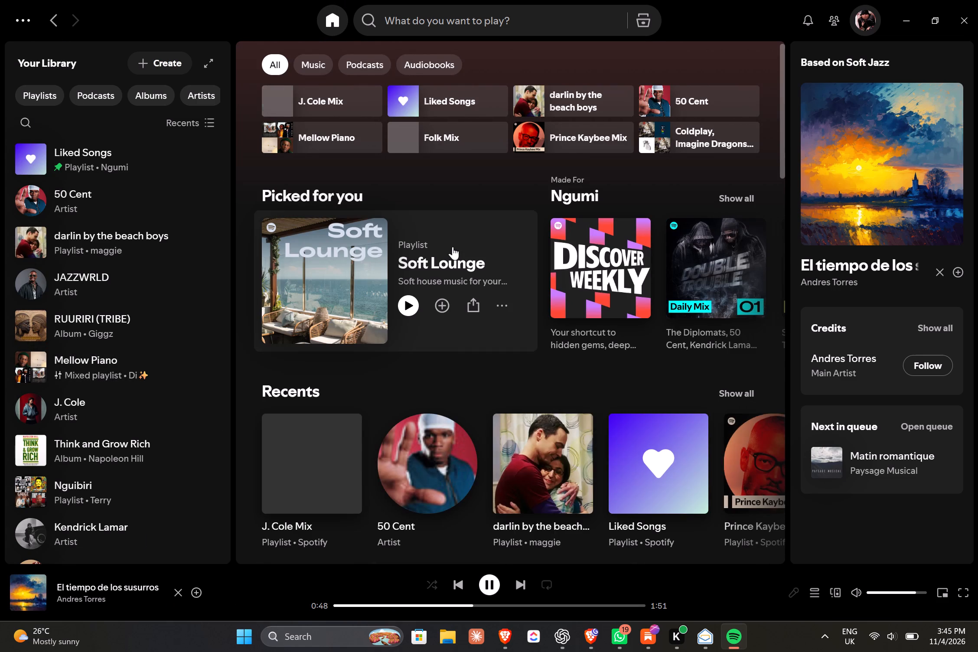
pyautogui.scroll(1, 475, 365)
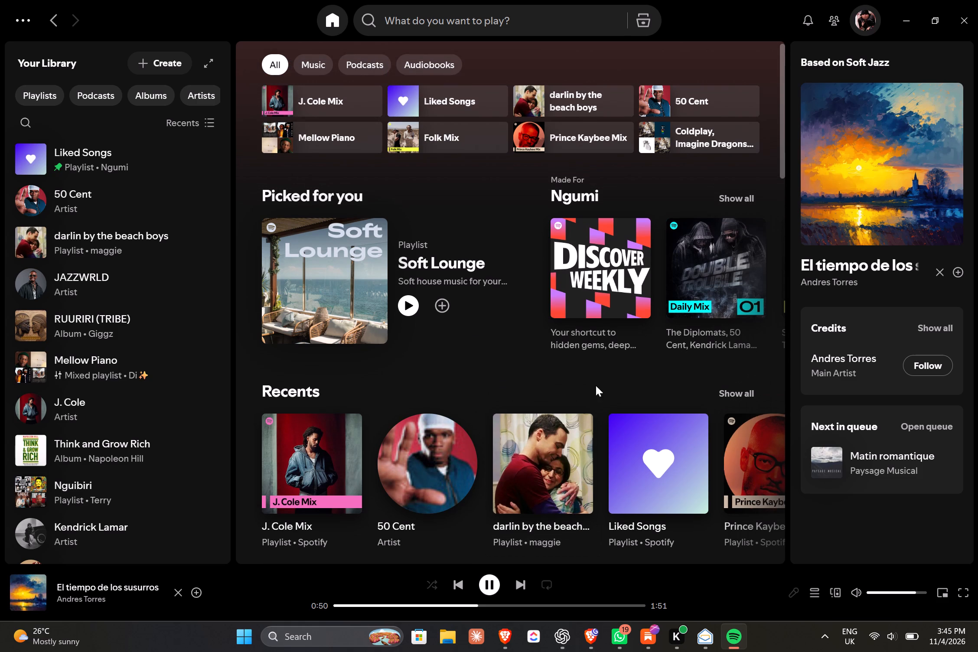
pyautogui.scroll(-2, 573, 400)
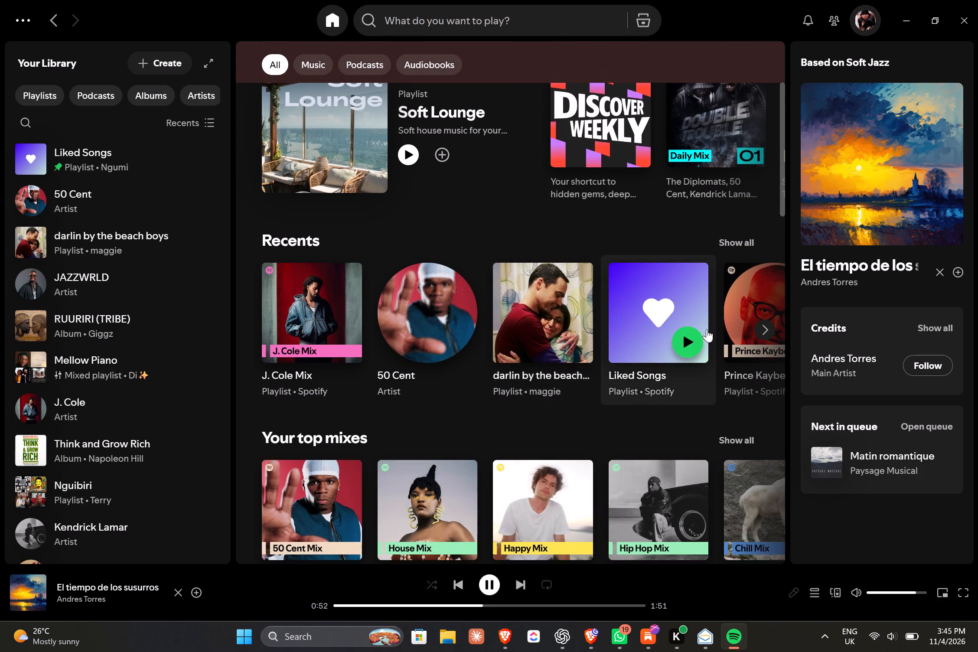
pyautogui.hscroll(-5, 707, 329)
pyautogui.scroll(-3, 707, 329)
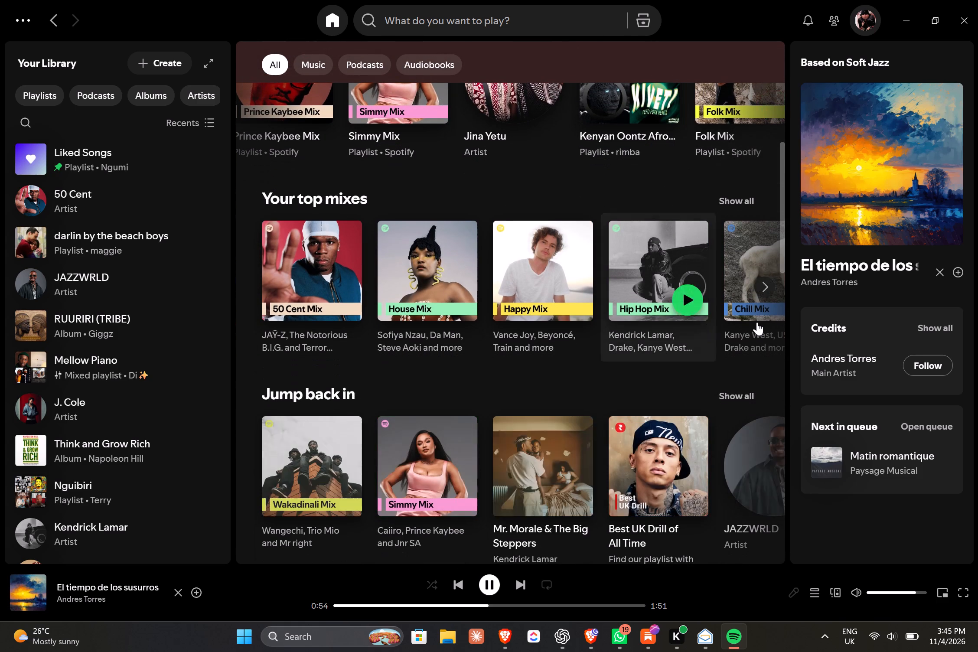
pyautogui.hscroll(-1, 642, 309)
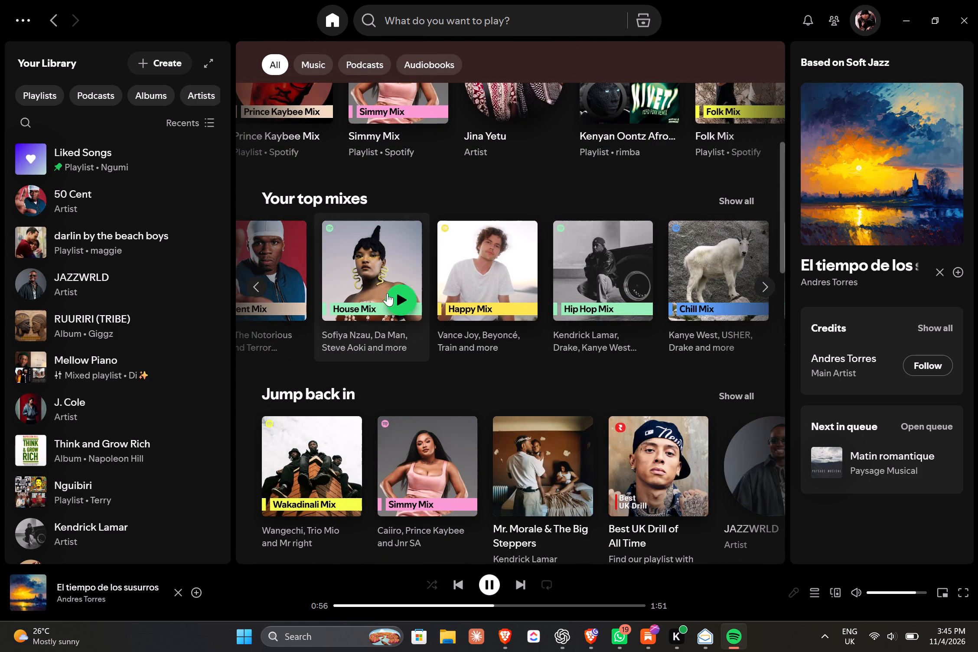
pyautogui.click(396, 300)
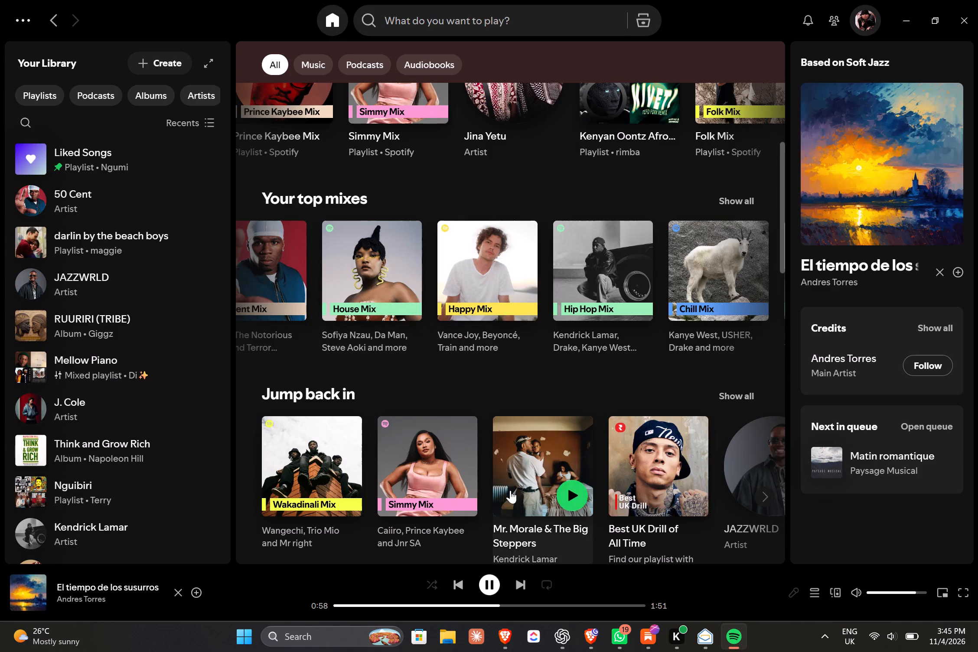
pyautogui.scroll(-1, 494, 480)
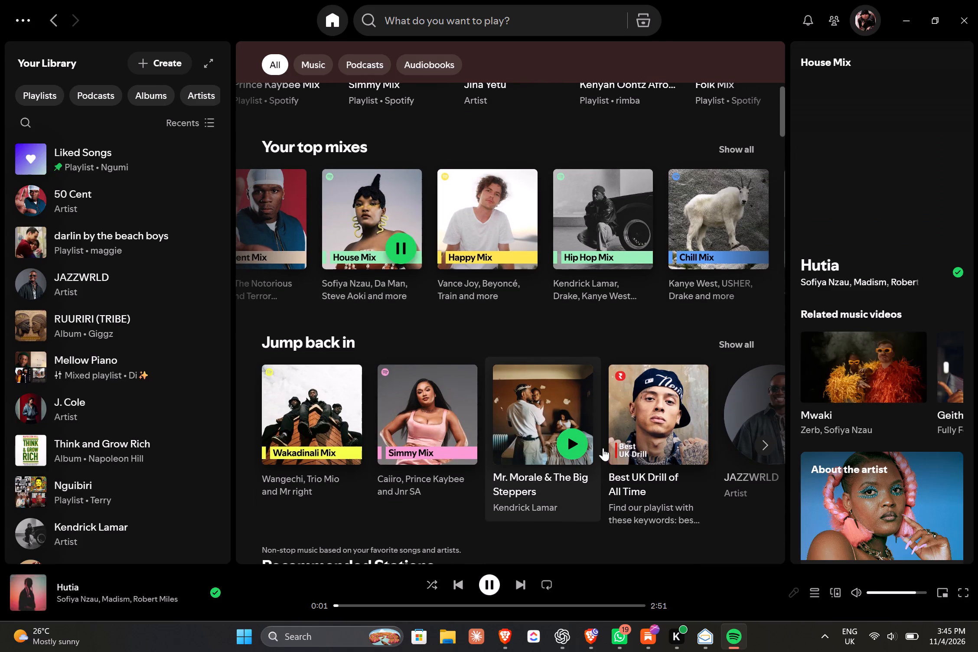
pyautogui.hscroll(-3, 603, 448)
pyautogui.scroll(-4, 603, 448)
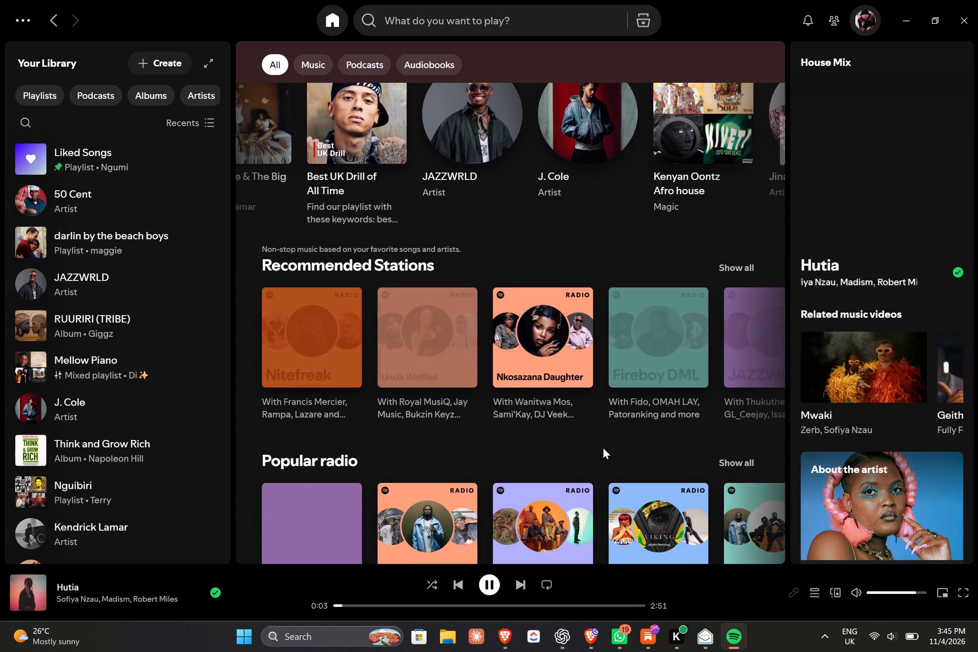
# Switch to Zoho Mail, list the emails tagged Personal, and open the Midea Kenya partnership email sent Sat Oct 24 at 2:34 PM.
pyautogui.hotkey('alt', 'Tab')
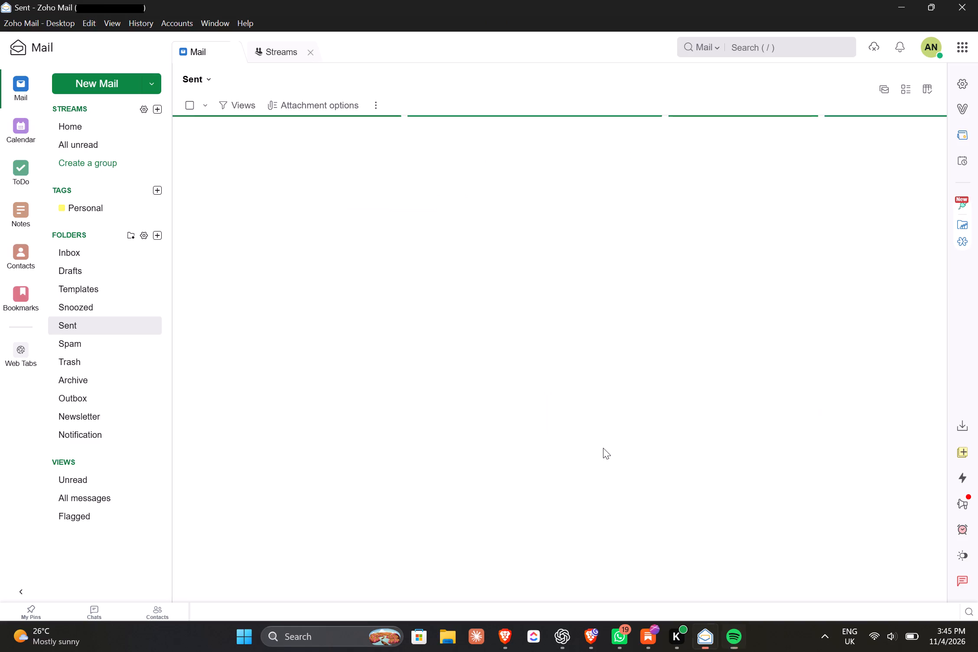
pyautogui.click(624, 159)
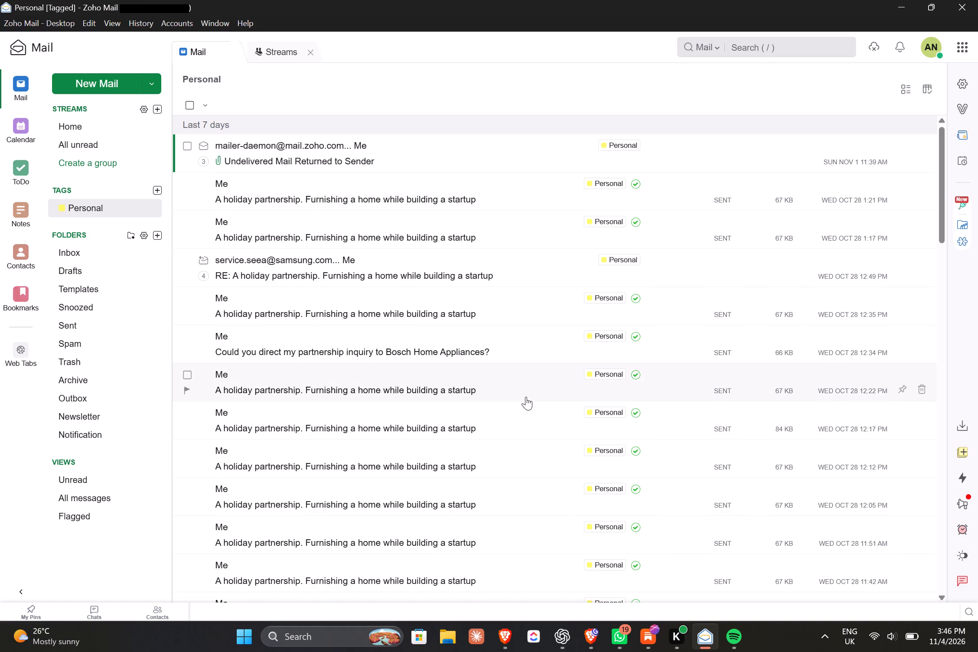
pyautogui.scroll(1, 526, 397)
pyautogui.scroll(-2, 526, 397)
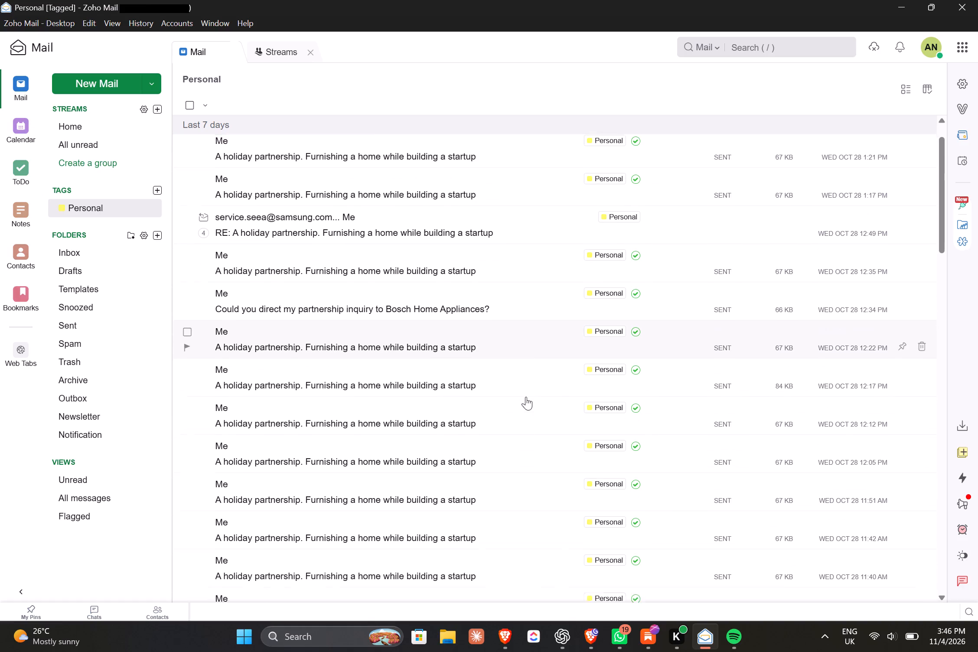
pyautogui.scroll(-16, 526, 397)
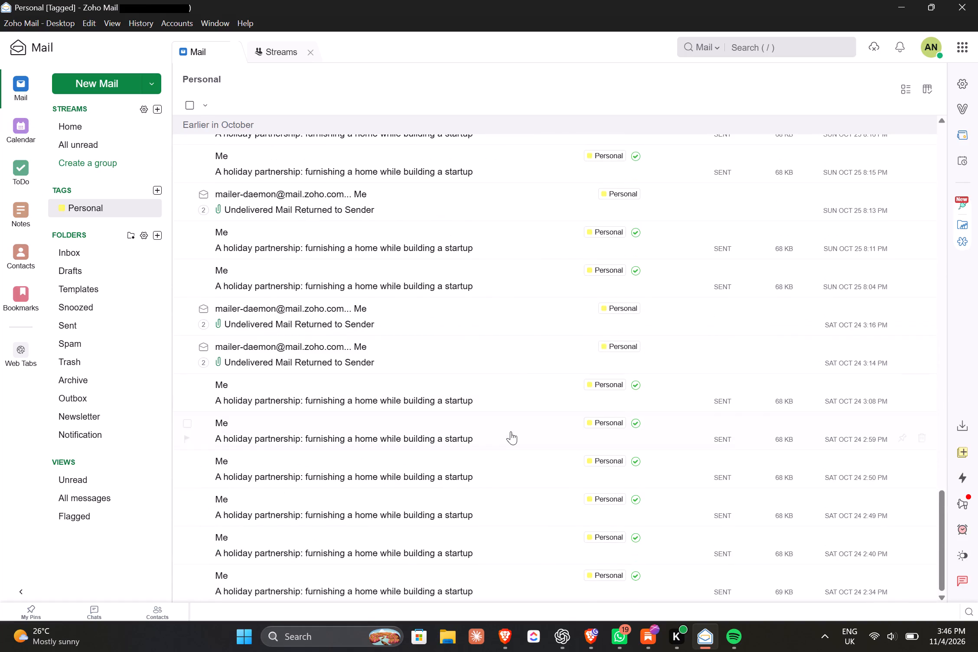
pyautogui.scroll(-2, 511, 431)
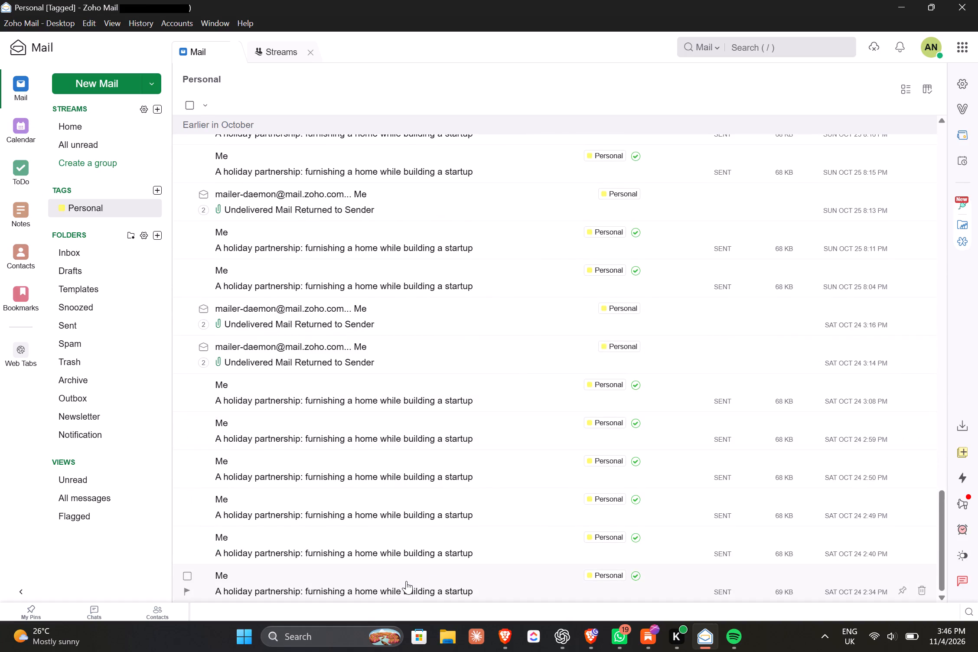
pyautogui.click(406, 581)
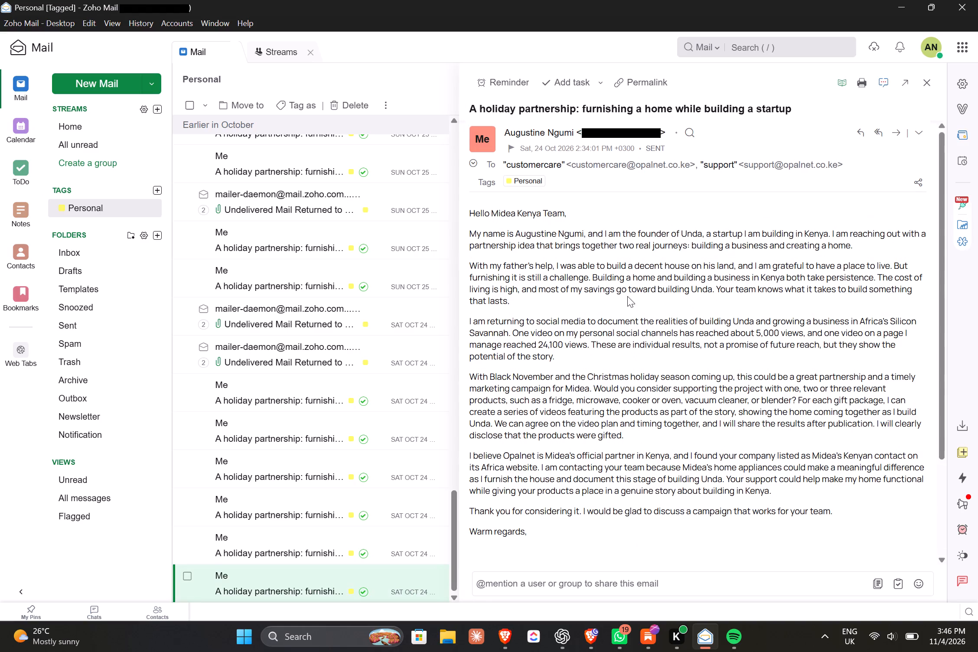
# Start a reply-all to the Midea Kenya email and paste the copied follow-up message into its body.
pyautogui.scroll(-4, 627, 296)
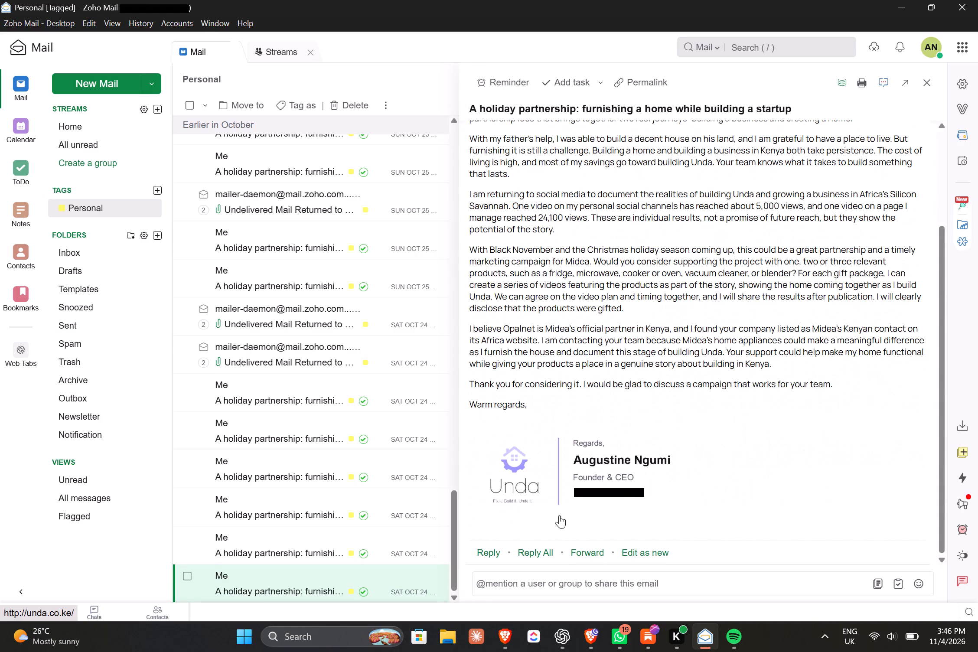
pyautogui.click(528, 551)
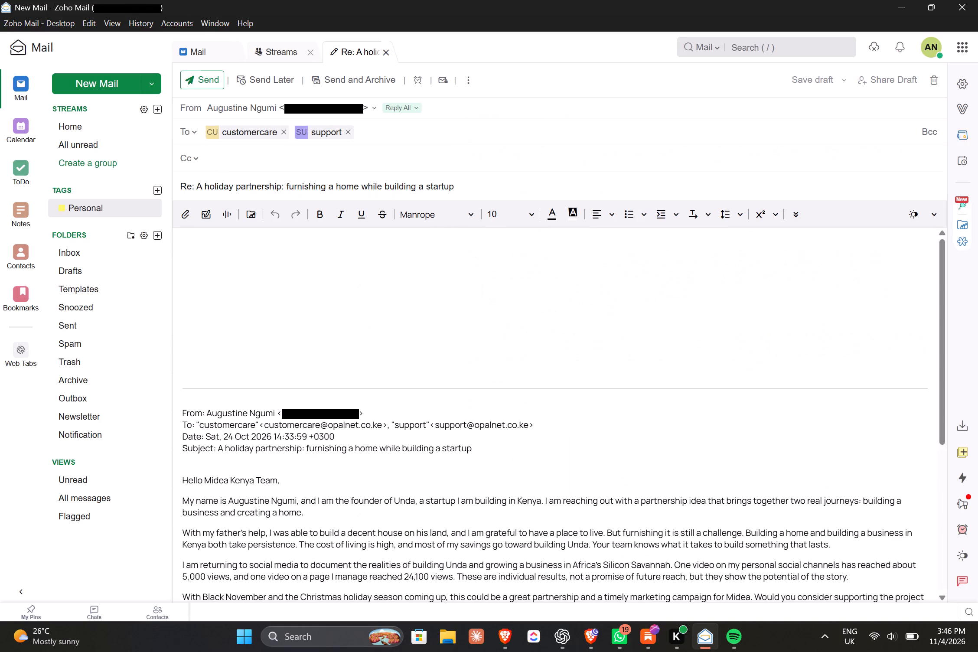
pyautogui.hotkey('ctrl', 'v')
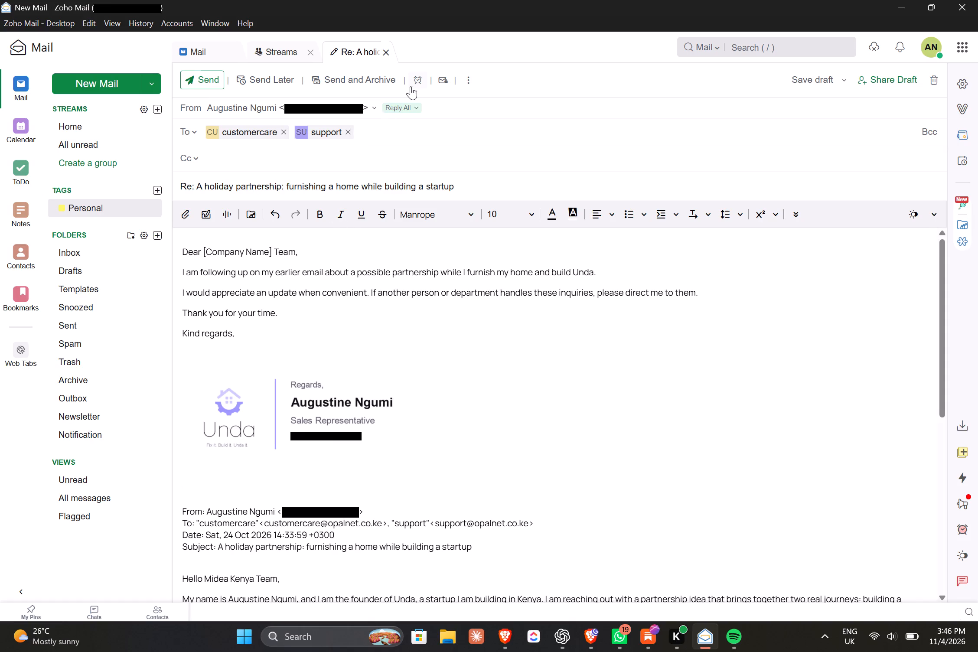
# Change the reply's signature to "Founder and CEO".
pyautogui.click(467, 81)
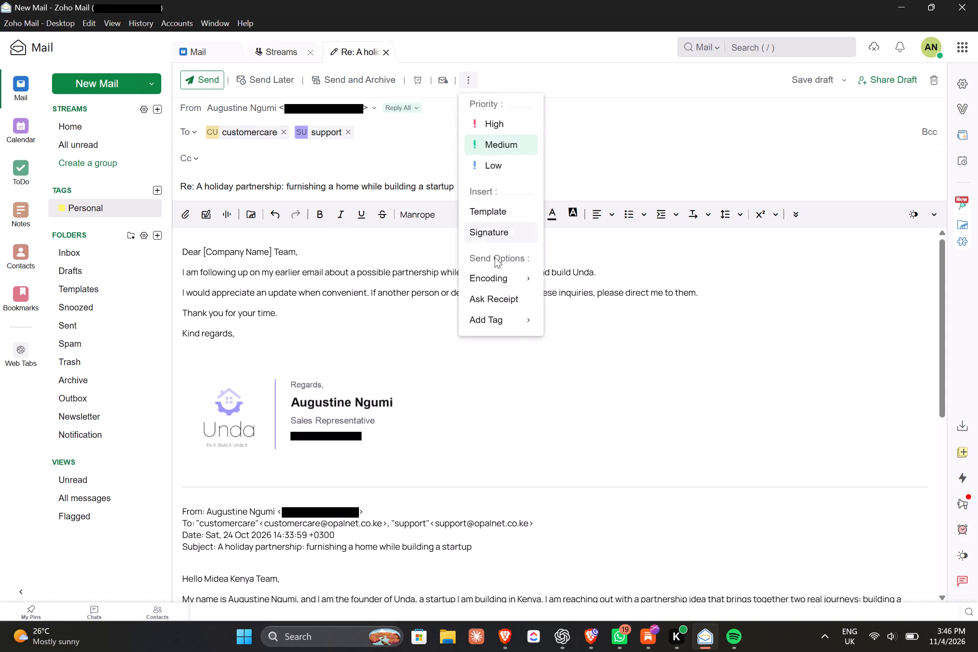
pyautogui.click(495, 231)
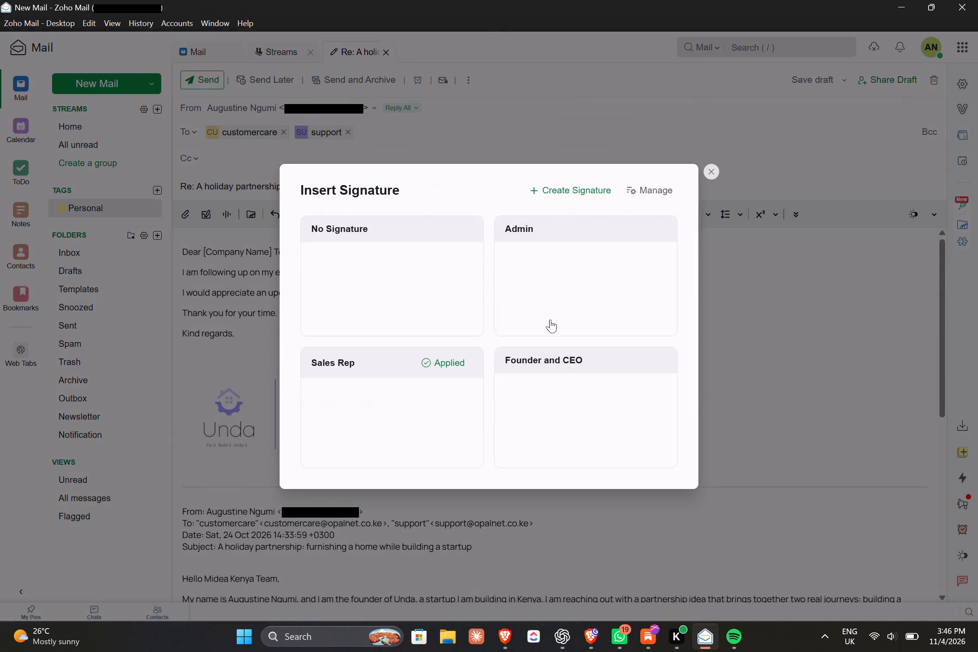
pyautogui.click(587, 432)
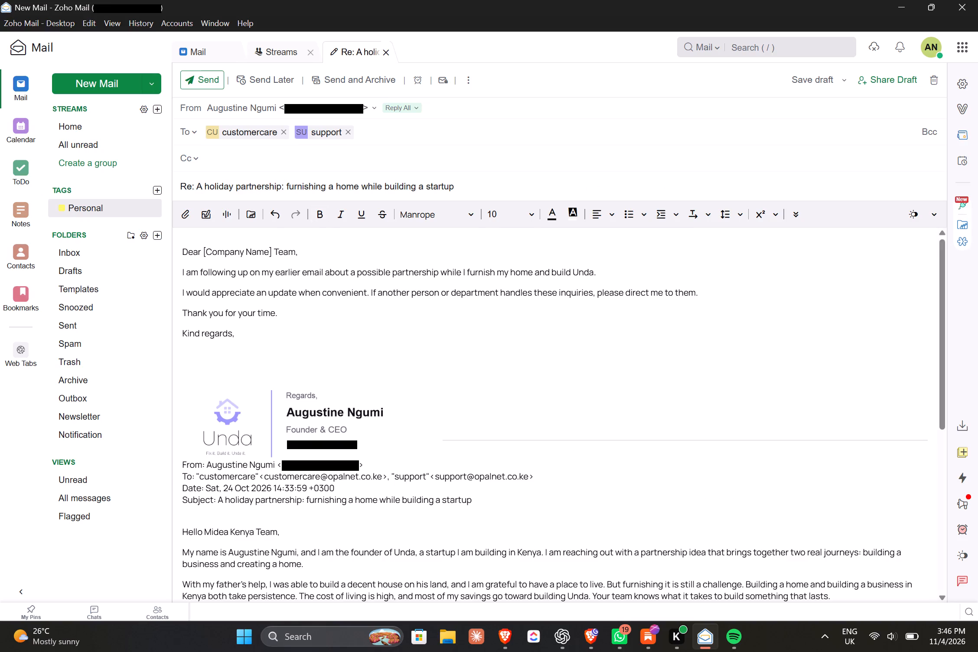
# Replace the "[Company Name]" placeholder in the greeting with "Midea Kenya".
pyautogui.moveTo(271, 251); pyautogui.dragTo(196, 245)
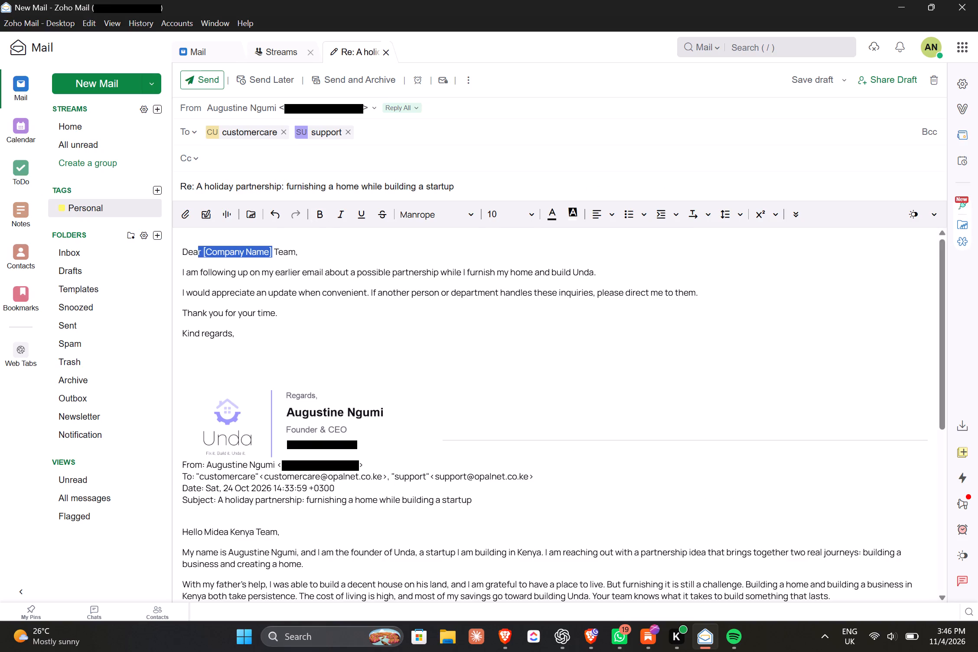
pyautogui.moveTo(196, 245); pyautogui.dragTo(203, 247)
pyautogui.write('Midea')
pyautogui.press('space')
pyautogui.write('Kenya')
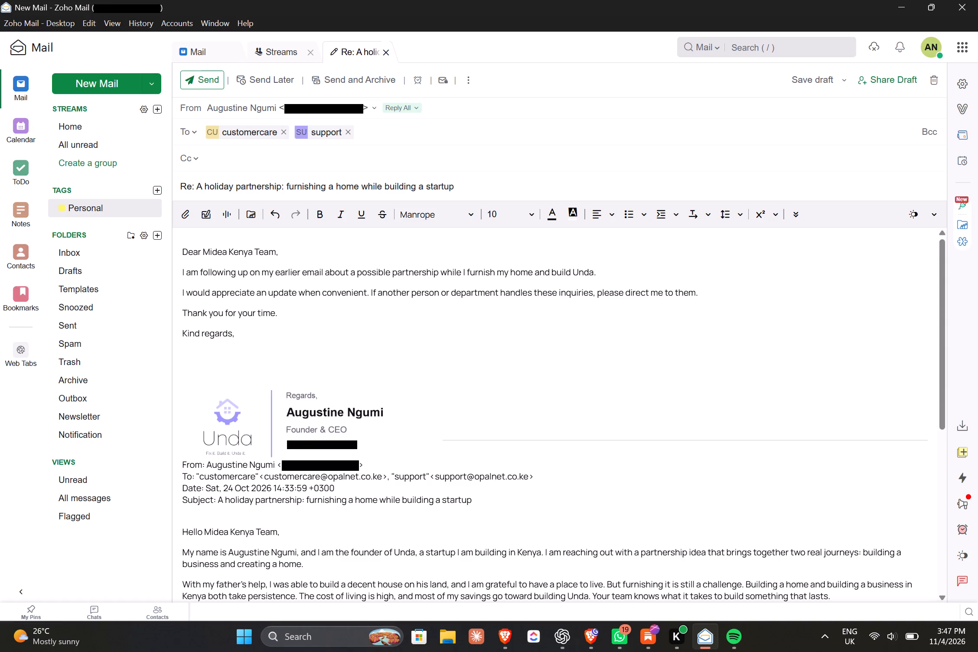
pyautogui.moveTo(597, 274); pyautogui.dragTo(573, 273)
pyautogui.moveTo(573, 273); pyautogui.dragTo(441, 270)
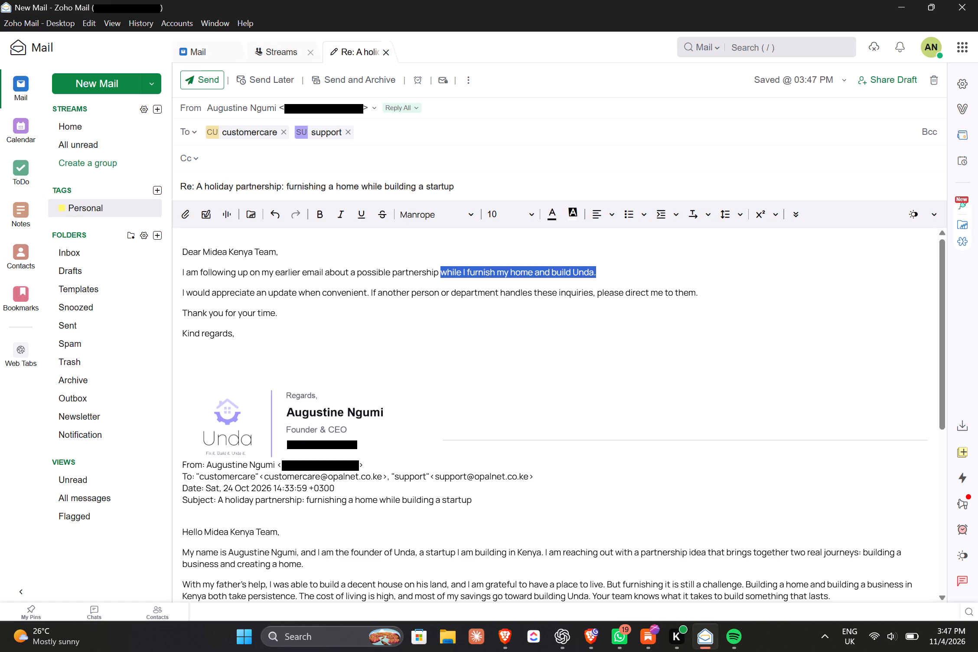
pyautogui.write('por')
pyautogui.press('BackSpace')
pyautogui.press('BackSpace')
pyautogui.write('roposal on')
pyautogui.press('space')
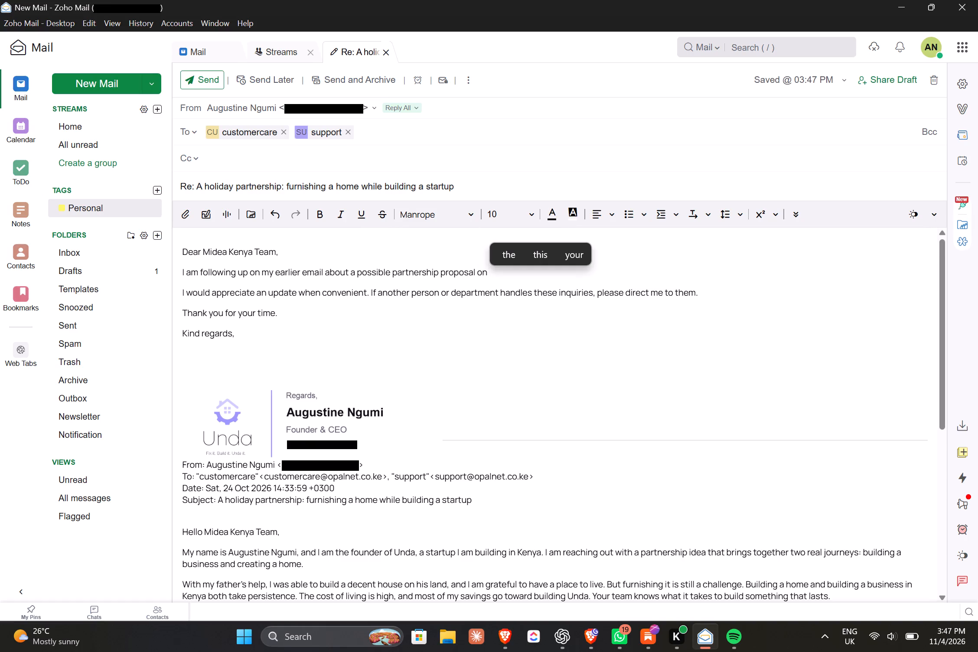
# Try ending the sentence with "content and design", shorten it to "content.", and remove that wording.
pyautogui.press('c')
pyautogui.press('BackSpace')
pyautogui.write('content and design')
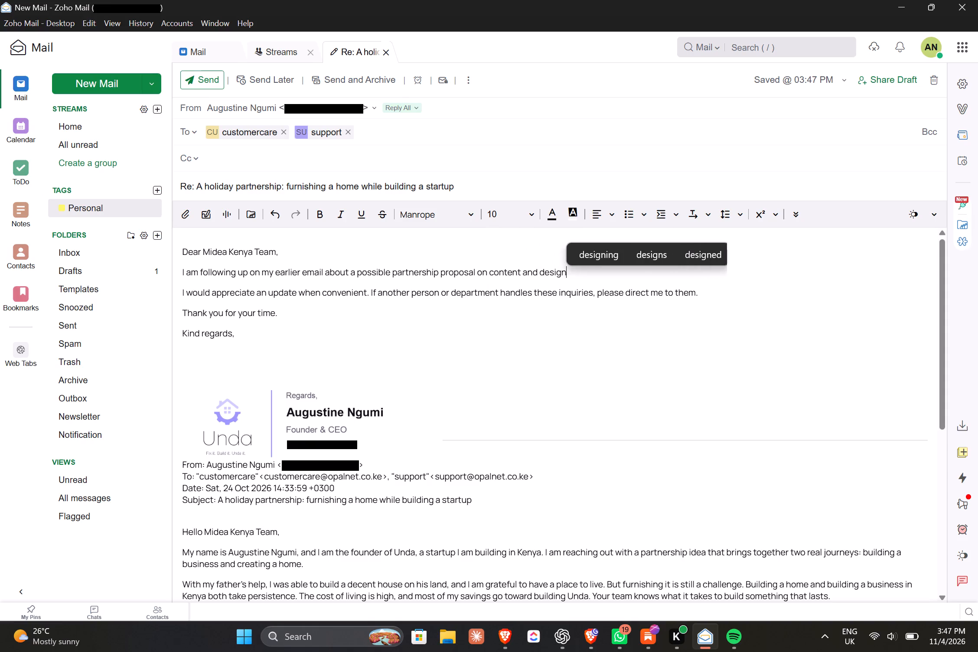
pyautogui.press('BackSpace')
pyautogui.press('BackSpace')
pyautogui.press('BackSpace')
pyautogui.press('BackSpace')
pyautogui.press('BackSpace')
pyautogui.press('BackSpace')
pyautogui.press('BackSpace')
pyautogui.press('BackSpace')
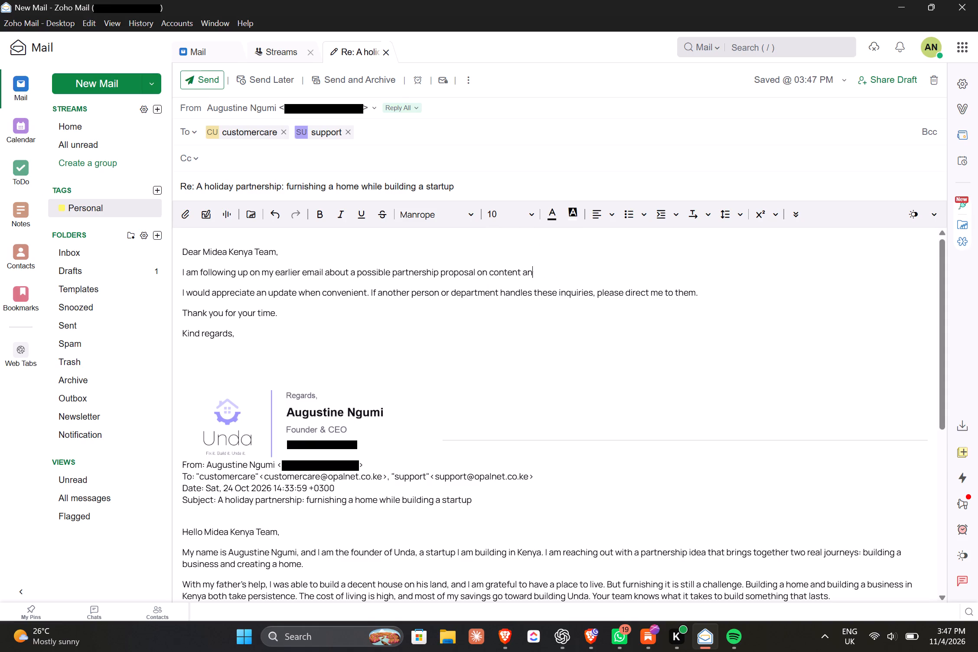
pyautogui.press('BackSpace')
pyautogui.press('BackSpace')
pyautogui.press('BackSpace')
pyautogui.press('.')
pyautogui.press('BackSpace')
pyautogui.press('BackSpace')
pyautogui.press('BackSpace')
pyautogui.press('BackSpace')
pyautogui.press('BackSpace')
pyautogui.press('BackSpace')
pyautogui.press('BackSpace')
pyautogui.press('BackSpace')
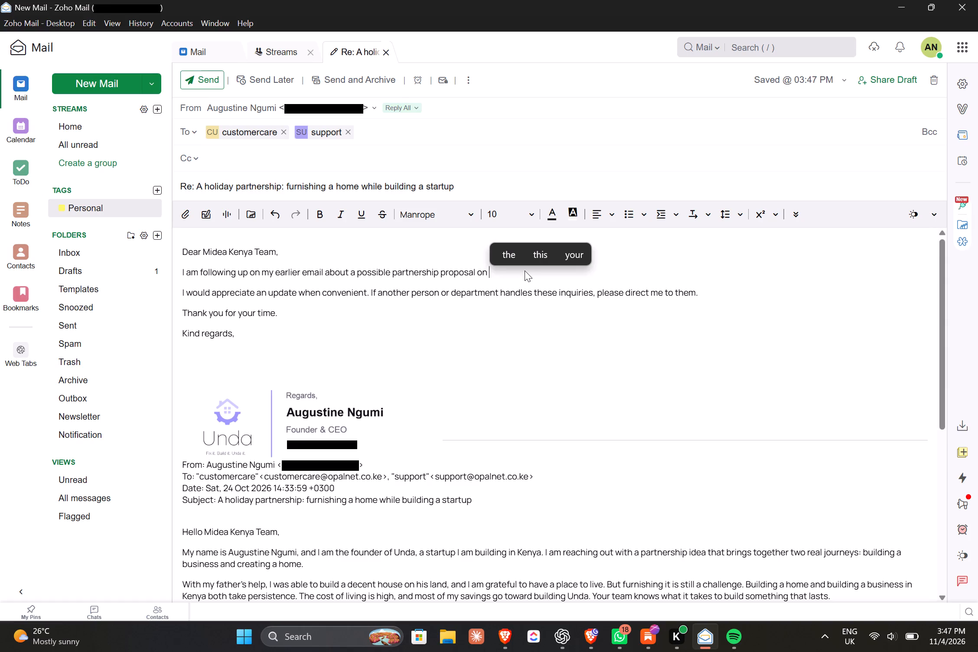
# Complete the reply's first sentence with "a promotion idea.".
pyautogui.write('a promotio')
pyautogui.press('n')
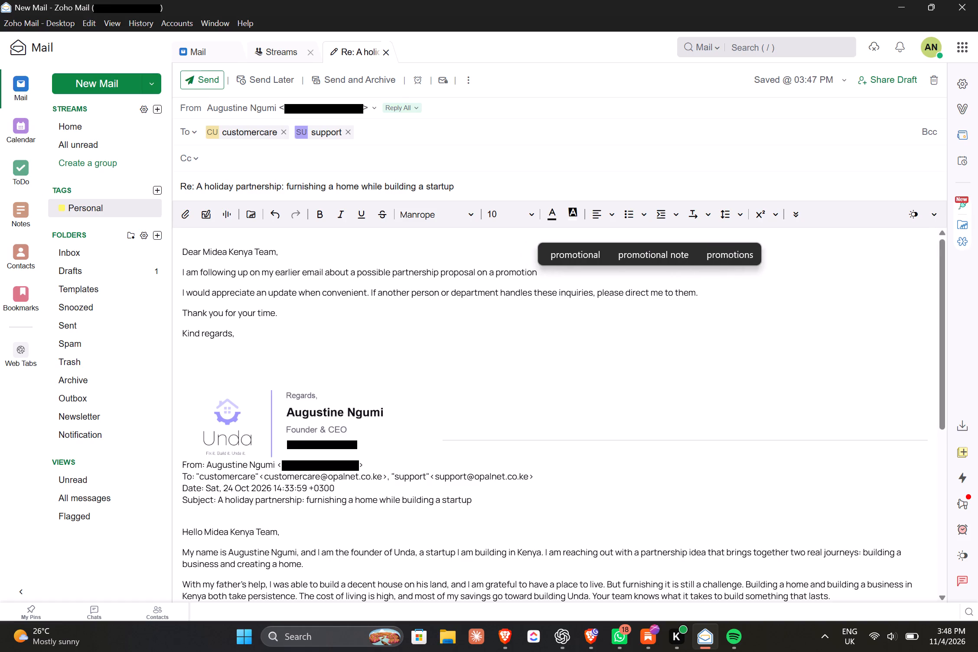
pyautogui.press('space')
pyautogui.write('idea')
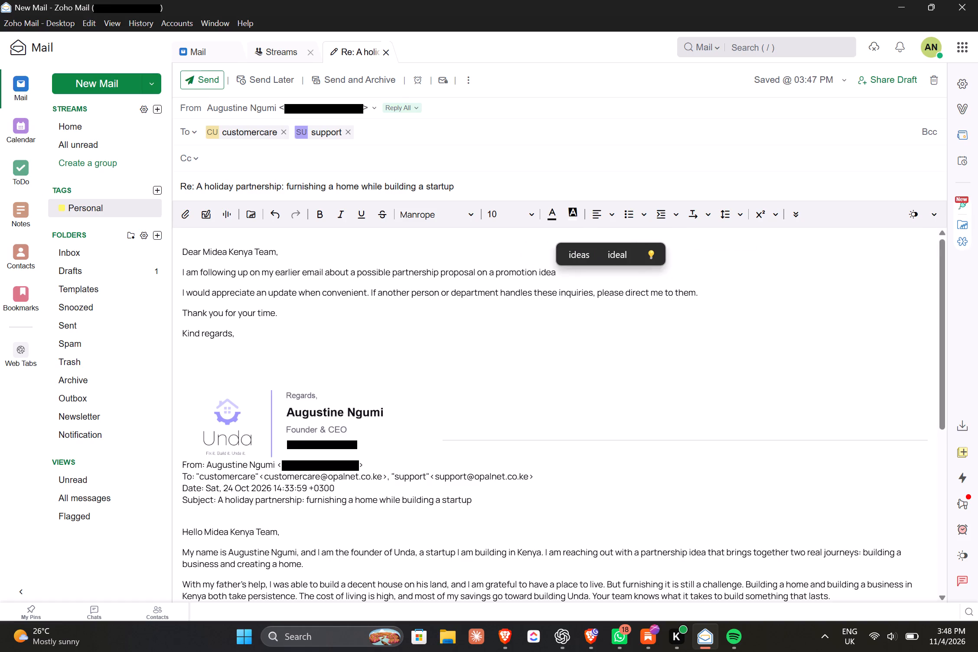
pyautogui.press('.')
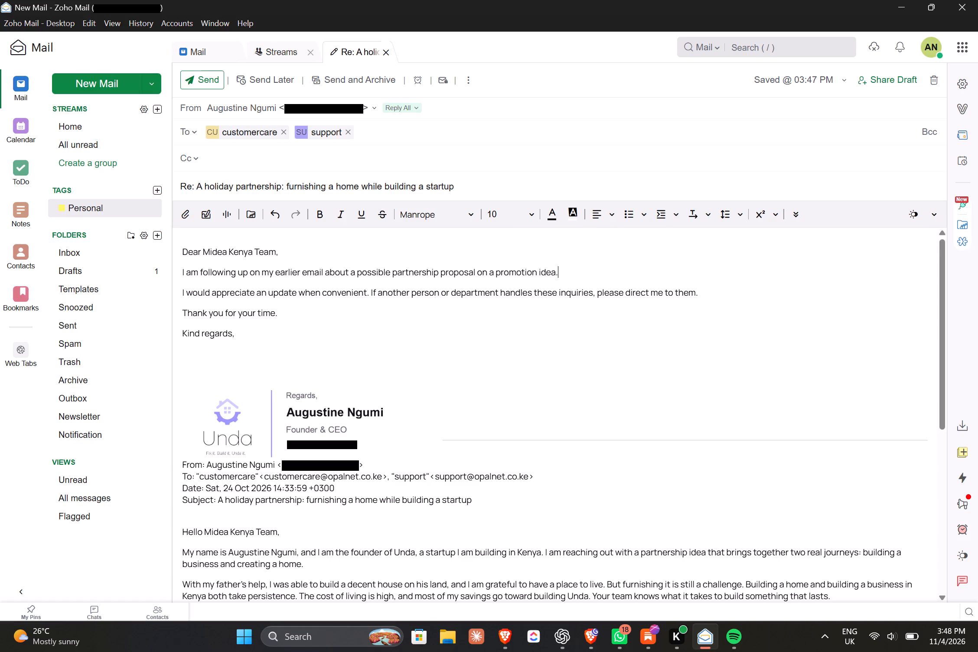
pyautogui.moveTo(282, 346); pyautogui.dragTo(166, 259)
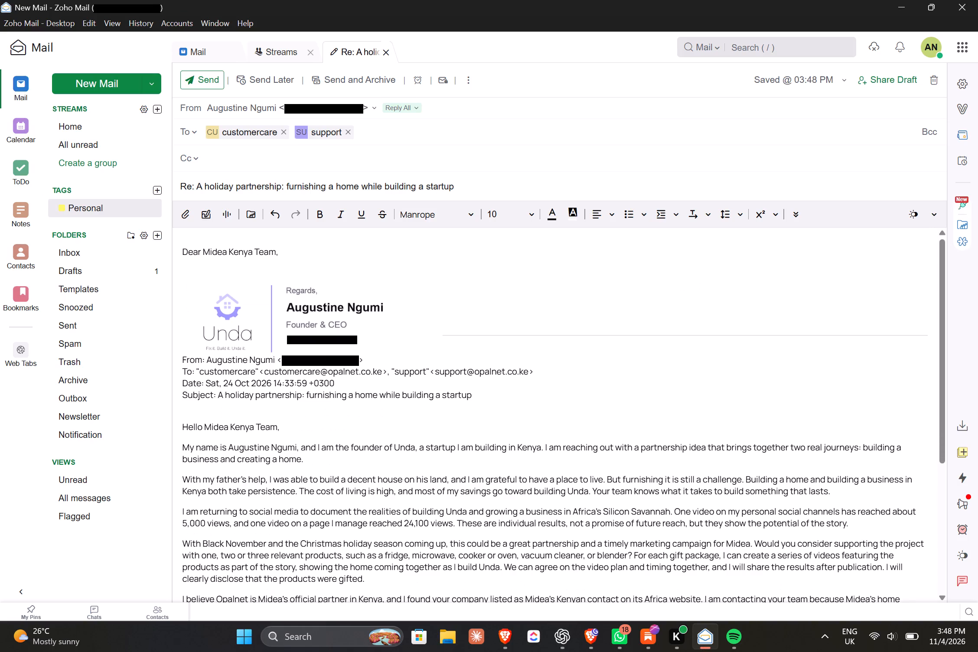
pyautogui.press('BackSpace')
pyautogui.press(',')
pyautogui.hotkey('shift', 'Return')
pyautogui.hotkey('shift', 'Return')
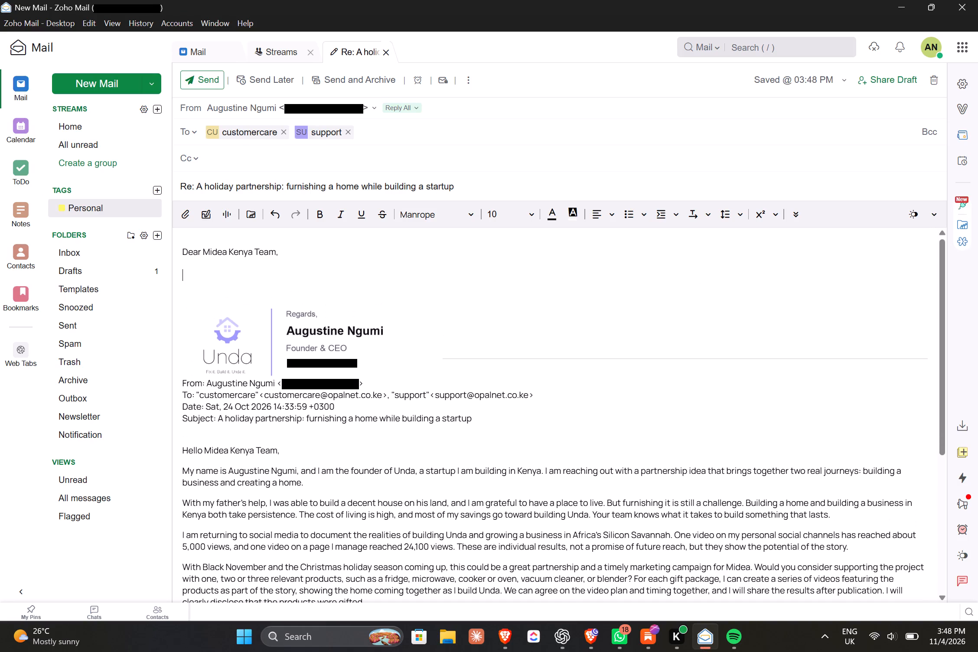
pyautogui.hotkey('ctrl', 'v')
# Delete the duplicate greeting line "Dear [Company Name] Team," from the Midea Kenya reply.
pyautogui.moveTo(315, 271); pyautogui.dragTo(290, 272)
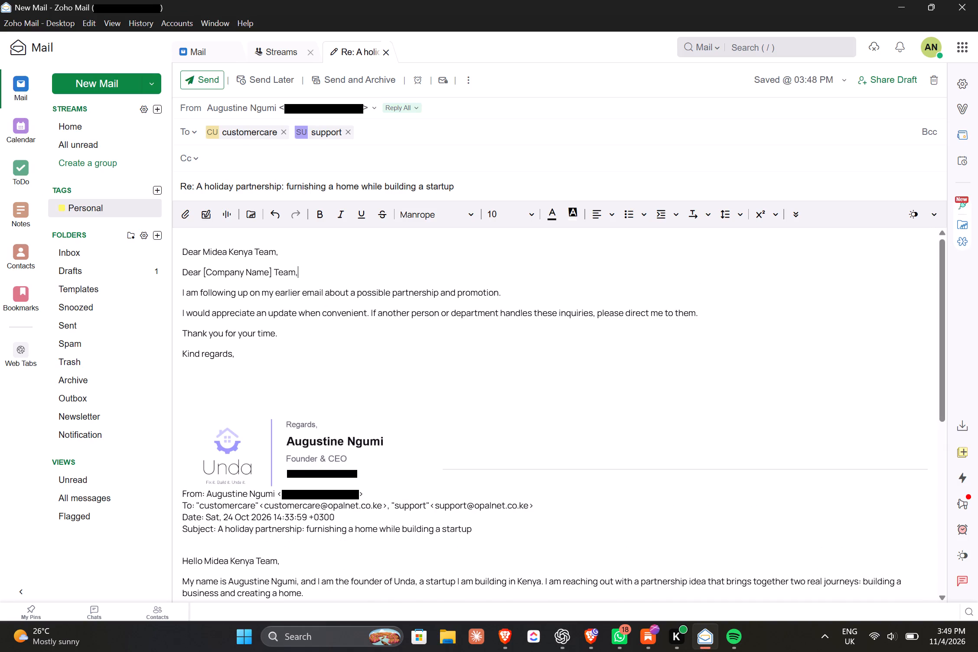
pyautogui.moveTo(290, 272); pyautogui.dragTo(167, 280)
pyautogui.hotkey('ctrl', 'shift', 'Left')
pyautogui.press('Left')
pyautogui.press('Right')
pyautogui.hotkey('shift', 'Left')
pyautogui.hotkey('ctrl', 'shift', 'Left')
pyautogui.hotkey('ctrl', 'shift', 'Left')
pyautogui.hotkey('ctrl', 'shift', 'Left')
pyautogui.hotkey('ctrl', 'shift', 'Left')
pyautogui.hotkey('ctrl', 'shift', 'Left')
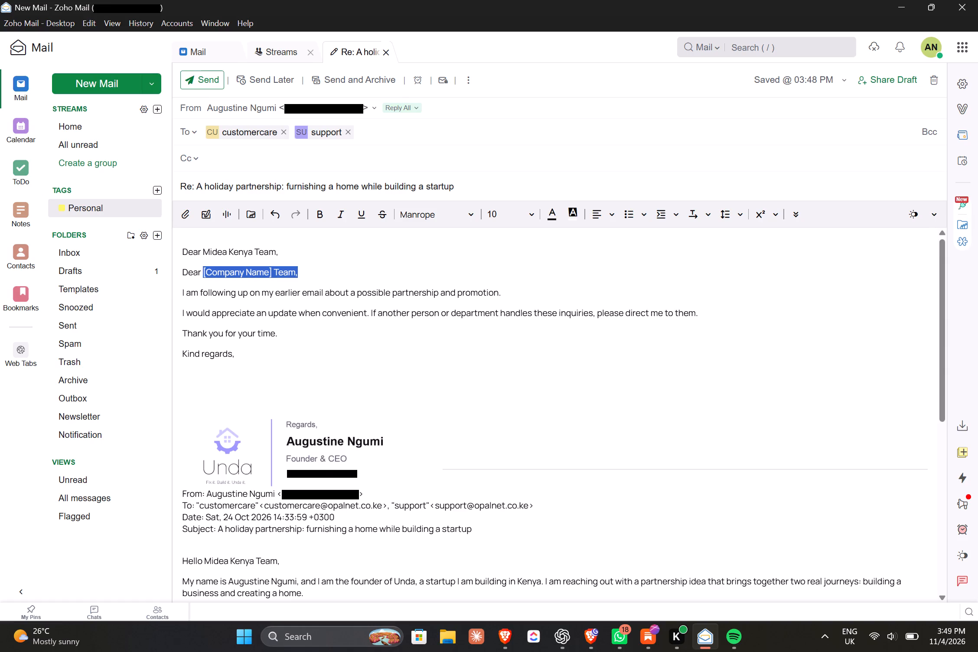
pyautogui.hotkey('ctrl', 'shift', 'Left')
pyautogui.press('Delete')
pyautogui.press('Delete')
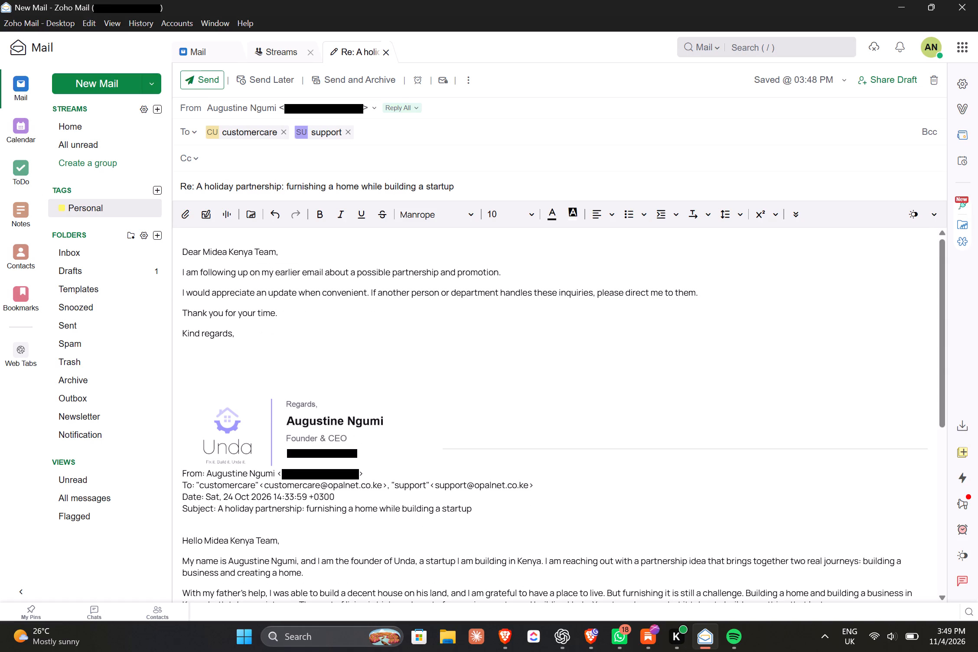
# Remove the extra blank space between "Kind regards," and the signature.
pyautogui.click(225, 359)
pyautogui.press('Down')
pyautogui.press('Down')
pyautogui.press('Up')
pyautogui.press('Delete')
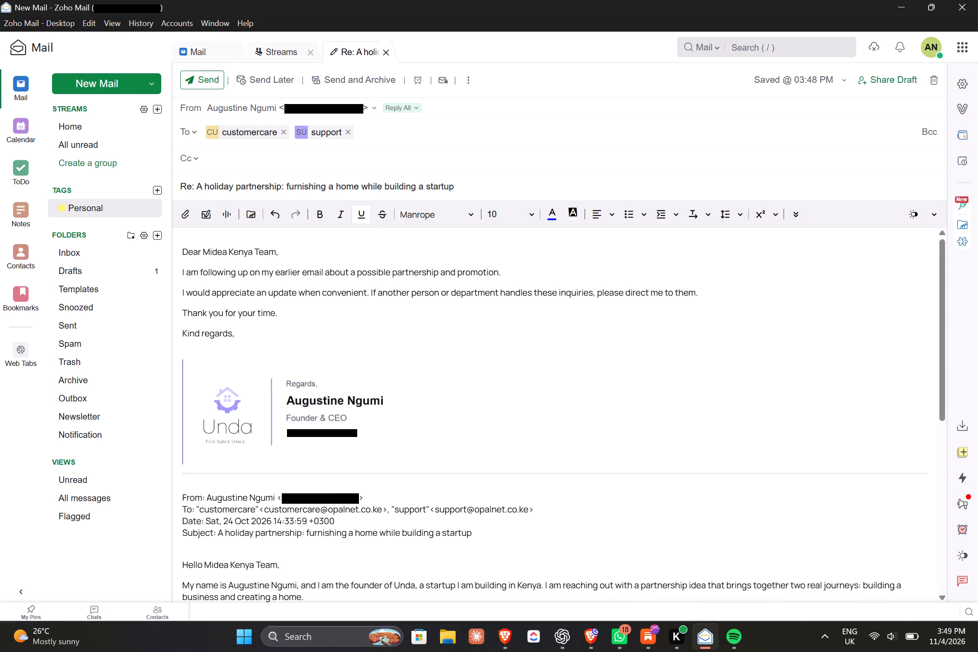
# Send the follow-up reply to Midea Kenya.
pyautogui.click(197, 79)
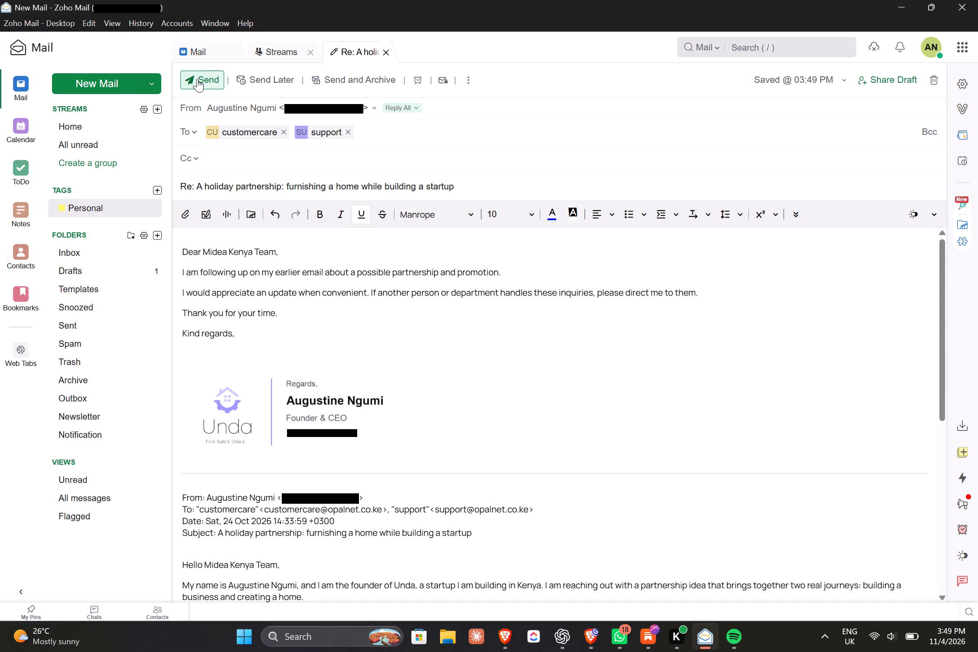
pyautogui.hotkey('shift', 'Return')
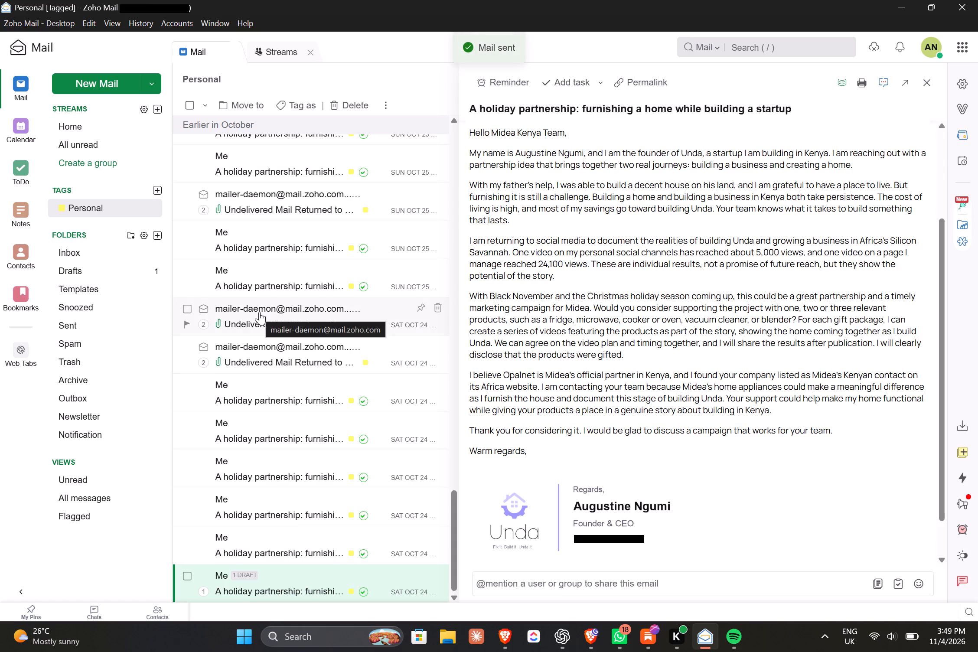
# Open the 24 October partnership email to TCL Kenya and start a reply to all its recipients.
pyautogui.scroll(-2, 334, 502)
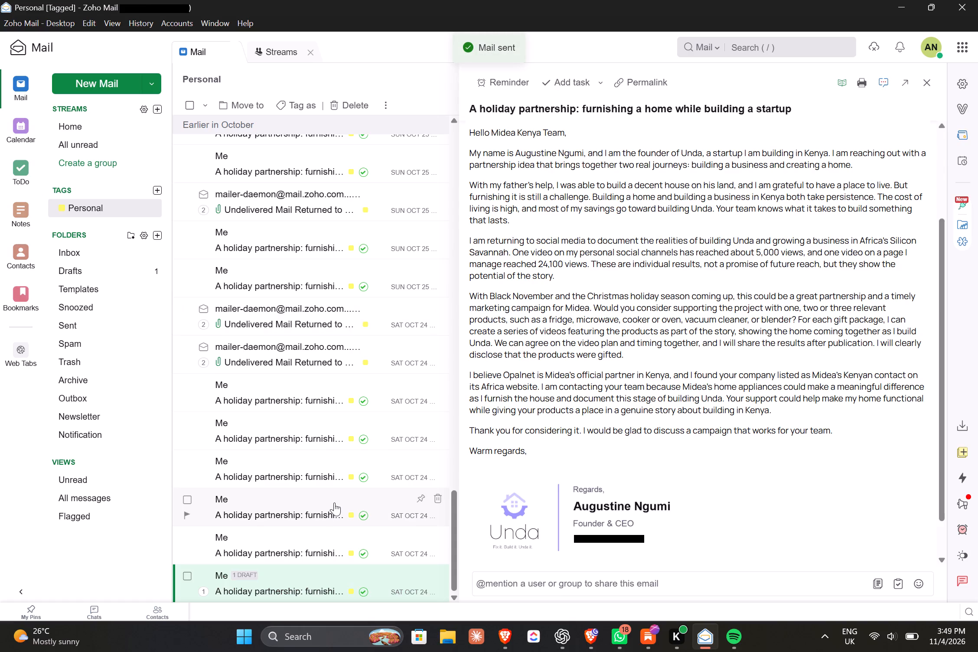
pyautogui.scroll(-1, 359, 362)
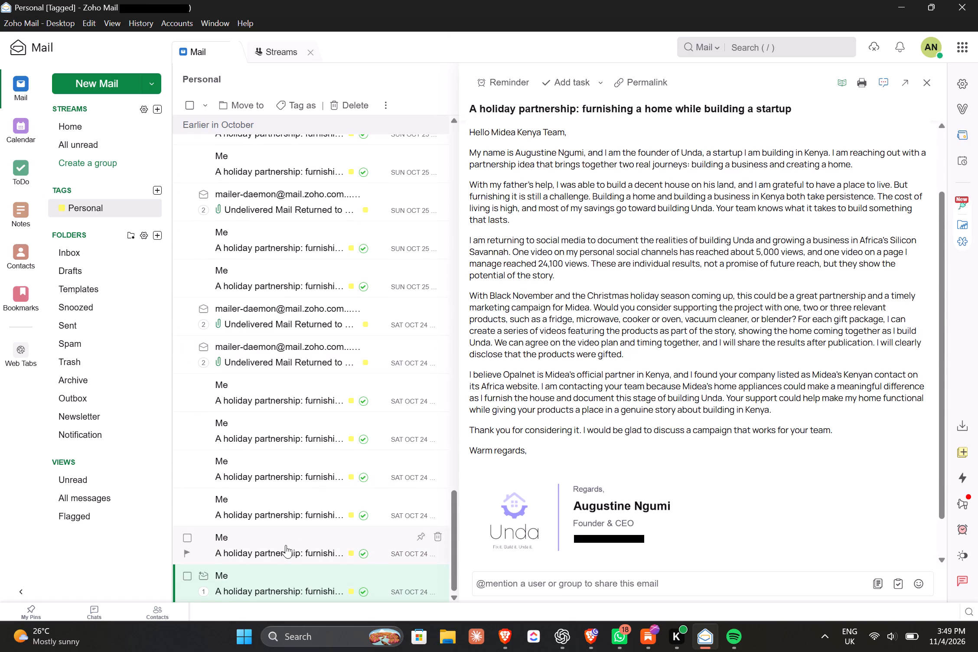
pyautogui.click(286, 545)
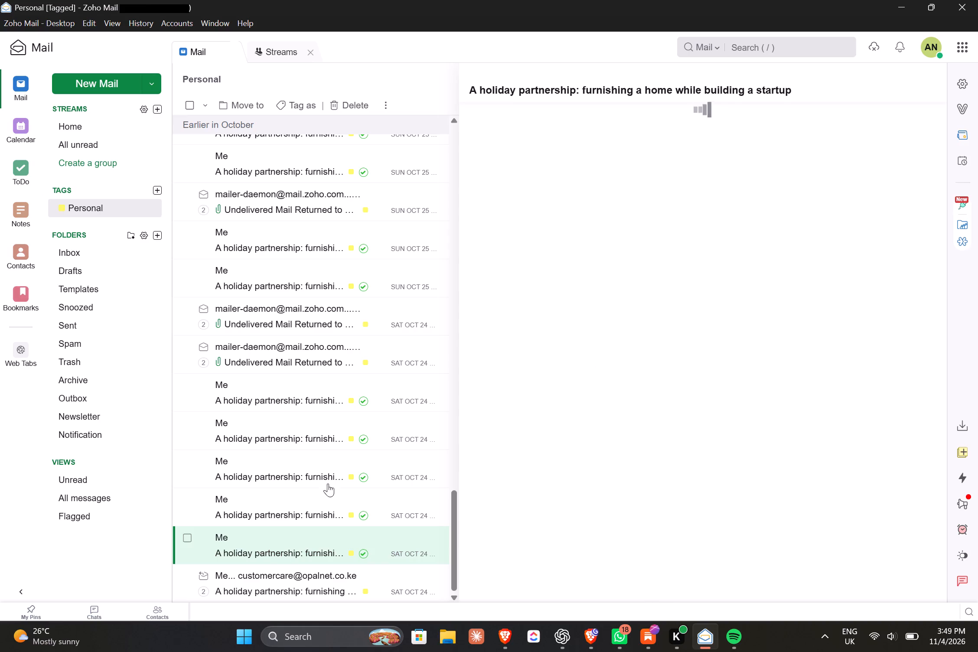
pyautogui.click(274, 576)
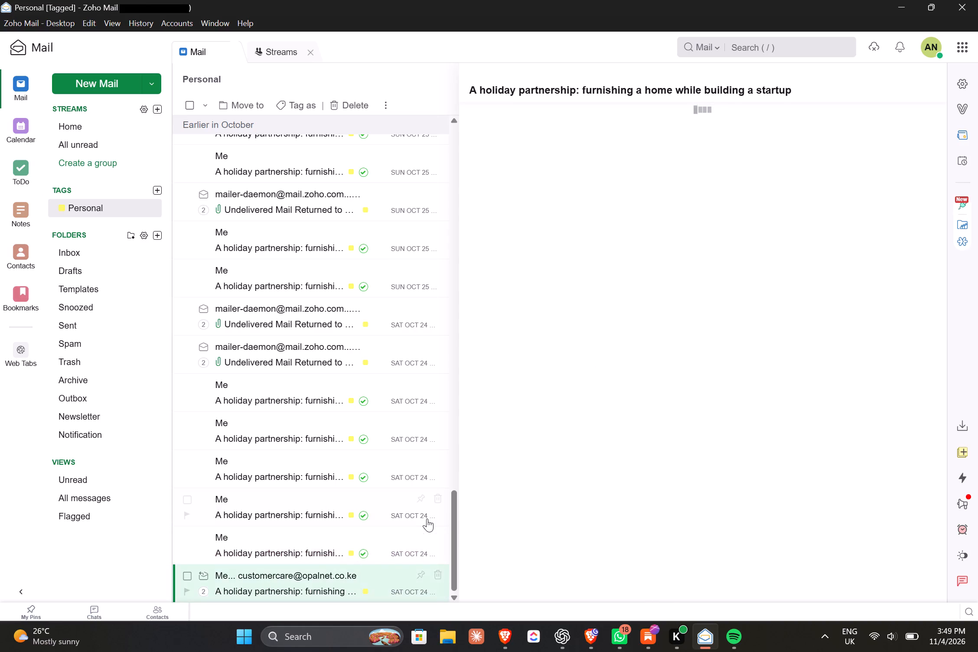
pyautogui.scroll(-1, 427, 518)
pyautogui.scroll(-3, 268, 475)
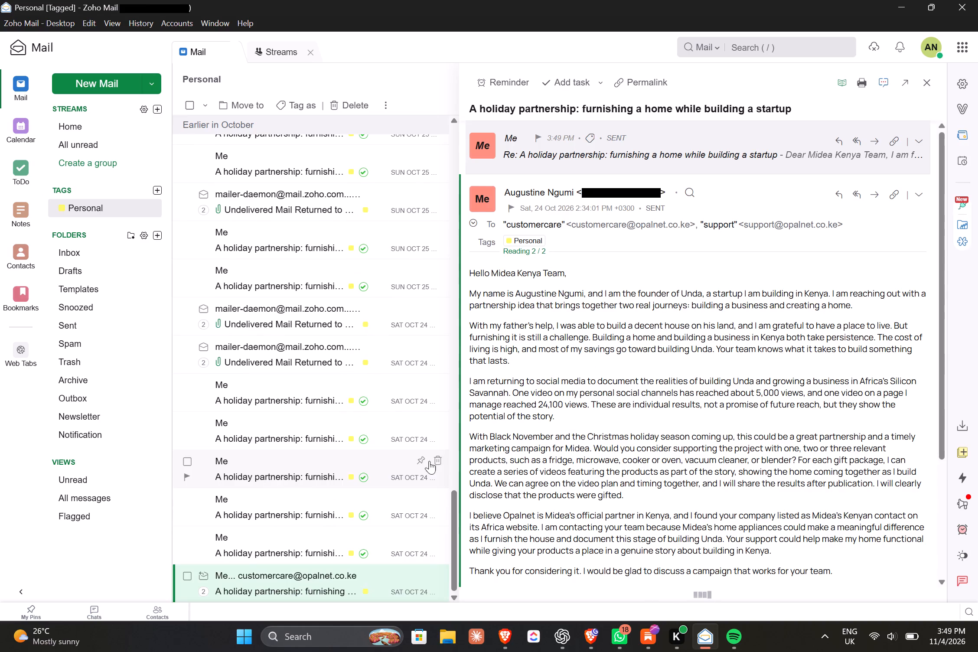
pyautogui.click(288, 554)
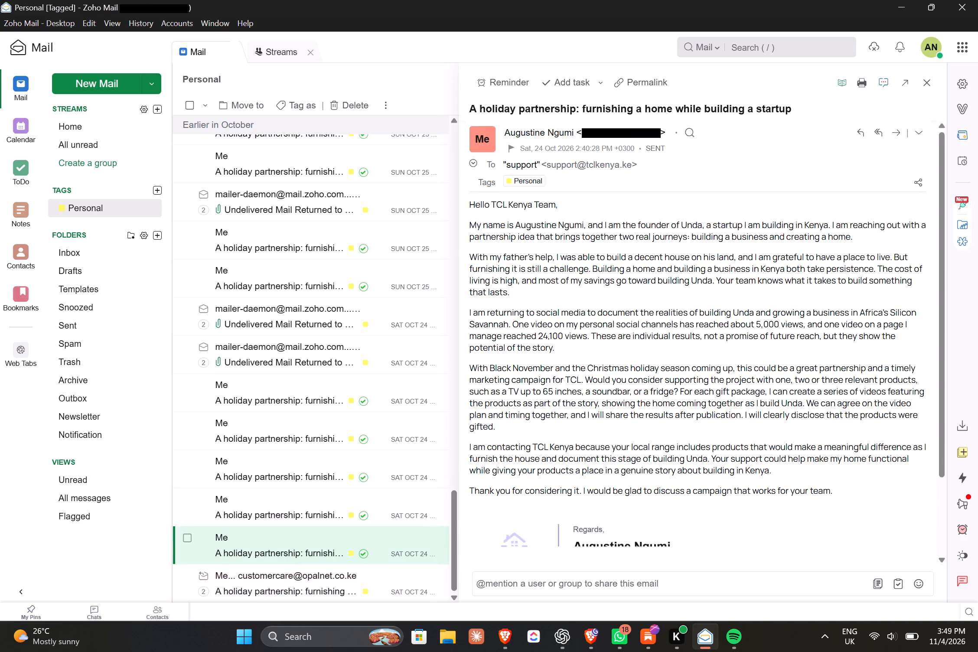
pyautogui.scroll(-5, 789, 395)
pyautogui.click(538, 548)
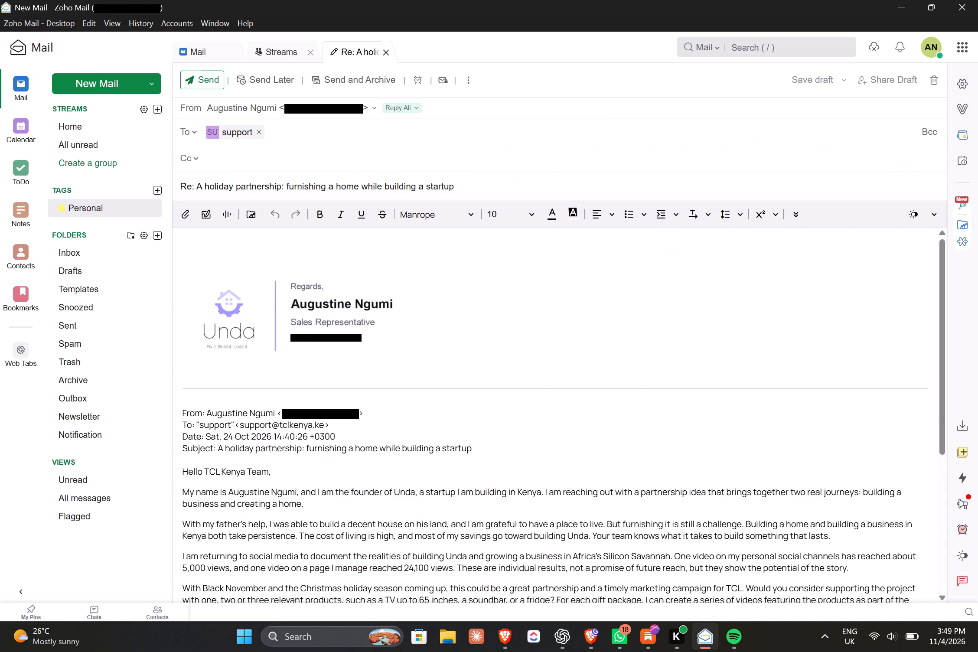
# Paste the copied follow-up message above the signature in the TCL Kenya reply.
pyautogui.press('super+v')
pyautogui.click(232, 245)
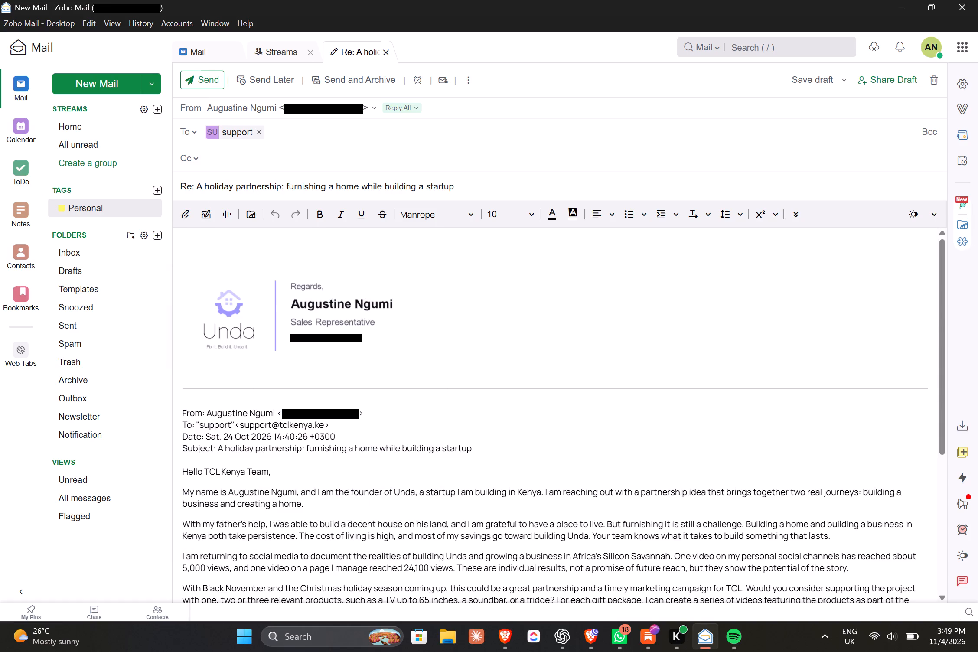
pyautogui.hotkey('ctrl', 'v')
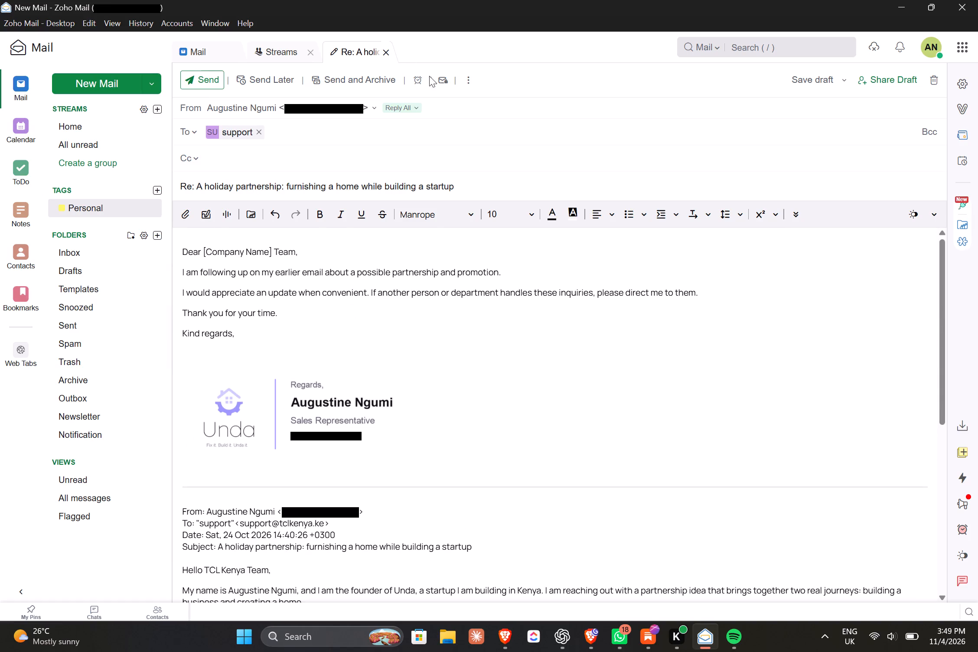
# Change the reply's signature to the Founder & CEO version.
pyautogui.click(470, 76)
pyautogui.click(501, 237)
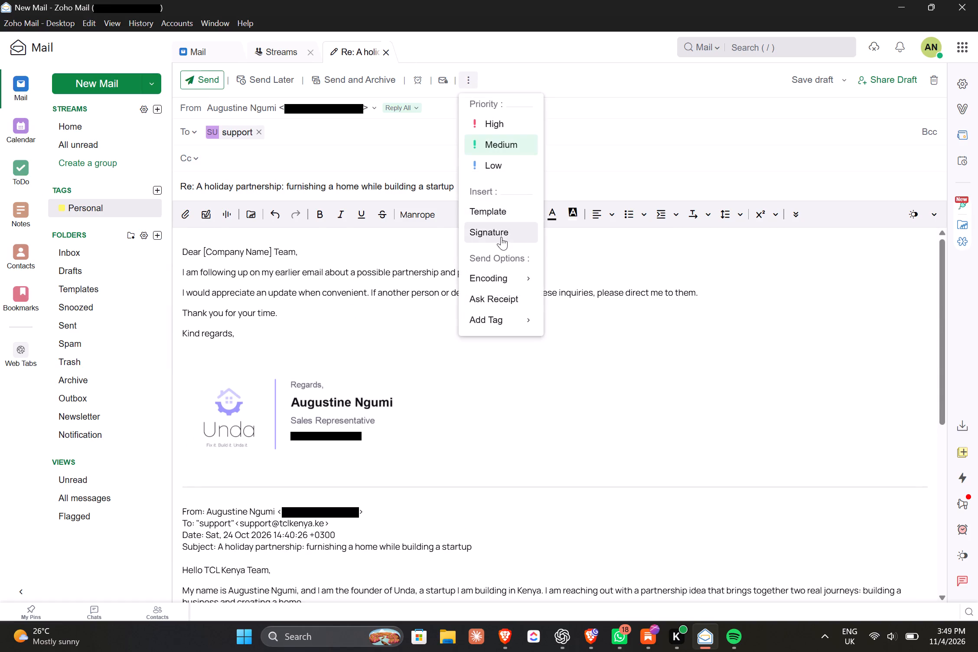
pyautogui.click(609, 401)
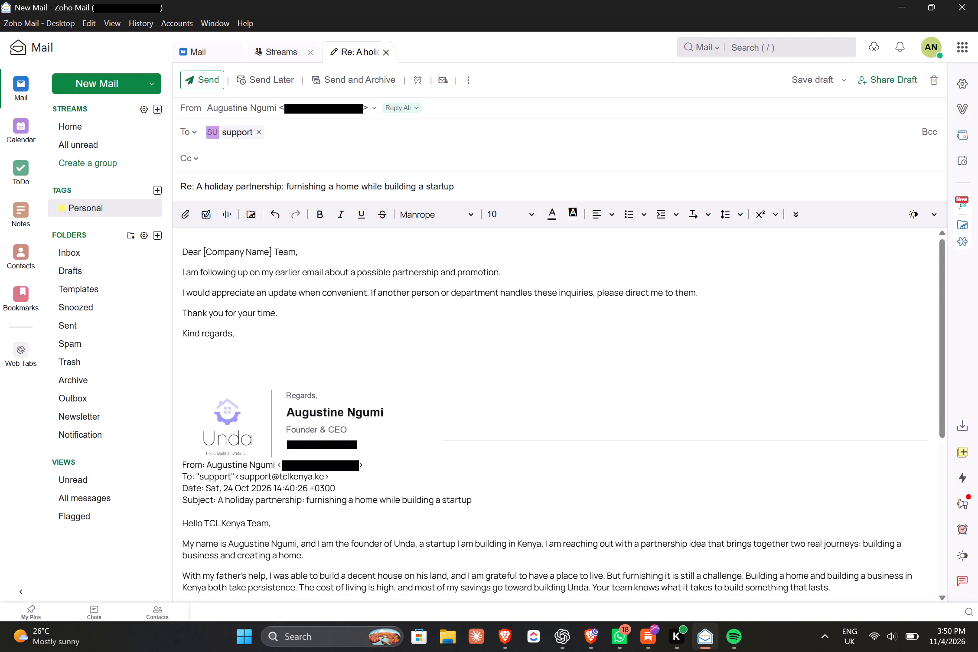
# Copy "TCL Kenya" from the quoted email's greeting and replace "[Company Name]" in the reply's greeting with it.
pyautogui.moveTo(204, 522); pyautogui.dragTo(269, 519)
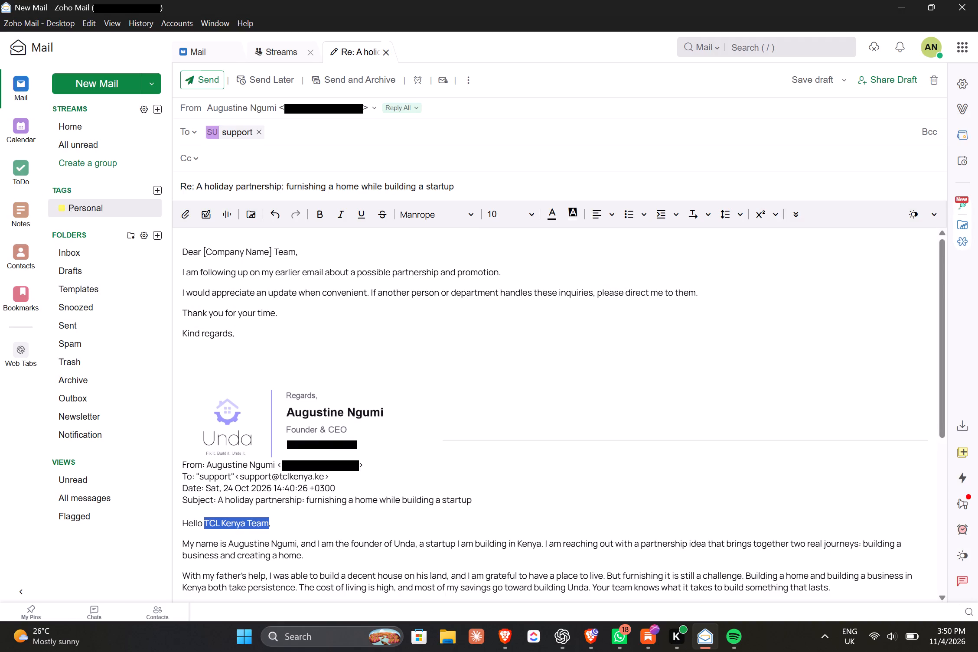
pyautogui.moveTo(269, 519); pyautogui.dragTo(246, 521)
pyautogui.hotkey('ctrl', 'c')
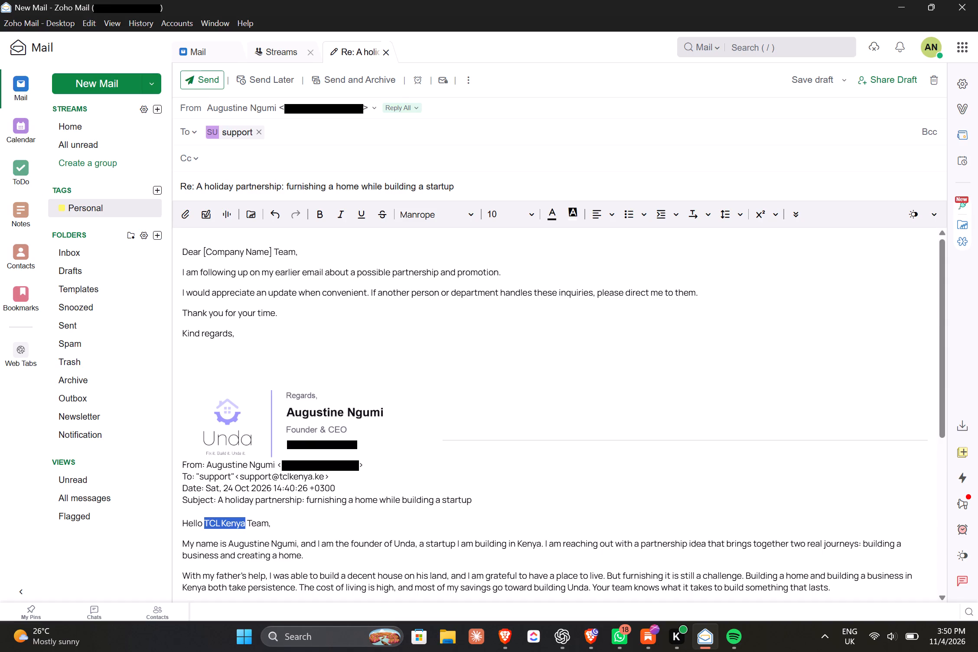
pyautogui.hotkey('ctrl', 'c')
pyautogui.moveTo(272, 251); pyautogui.dragTo(200, 253)
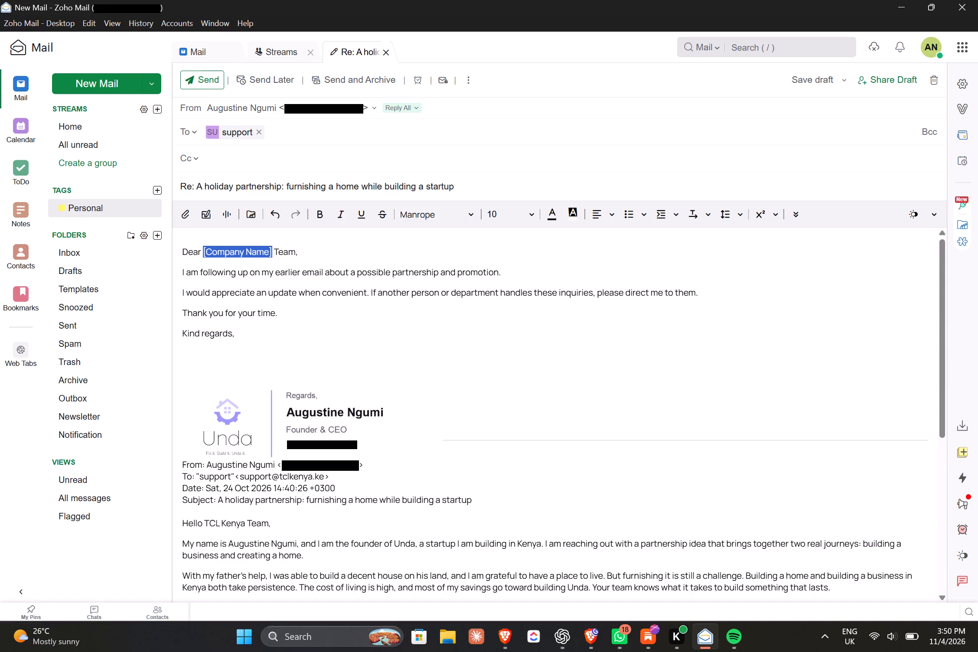
pyautogui.moveTo(200, 253); pyautogui.dragTo(202, 253)
pyautogui.hotkey('ctrl', 'v')
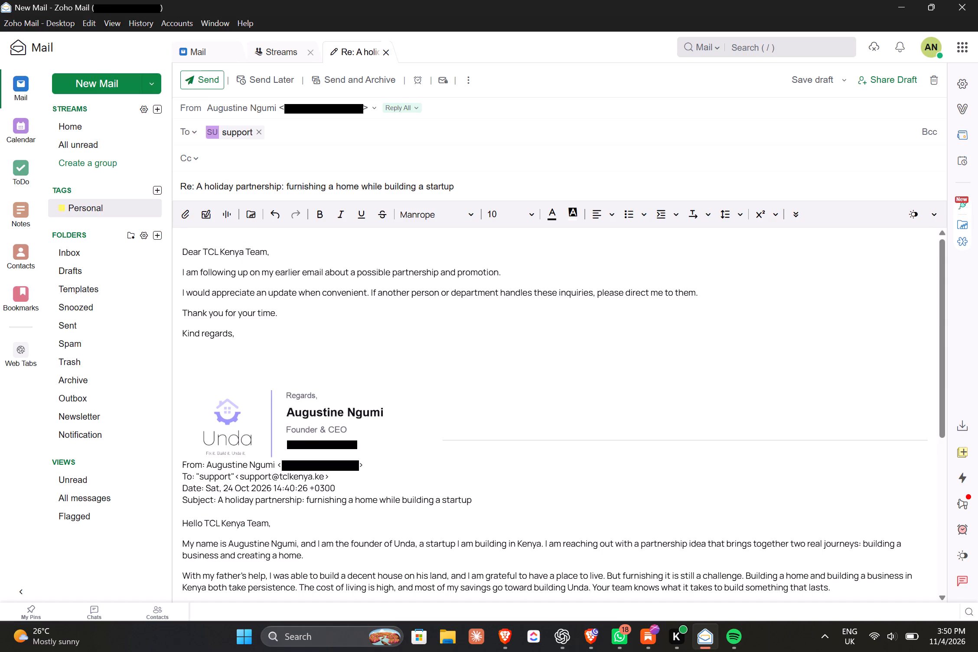
# Send the follow-up reply to TCL Kenya.
pyautogui.click(205, 79)
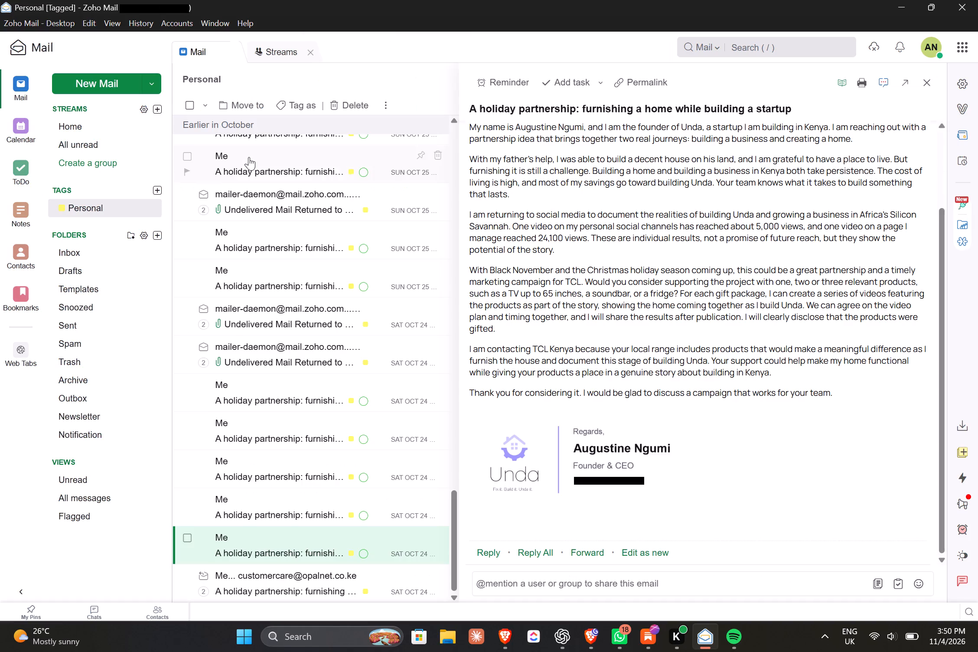
# Start a reply-all to the earlier partnership email addressed to the TCL Kenya Sales Team.
pyautogui.scroll(-2, 284, 513)
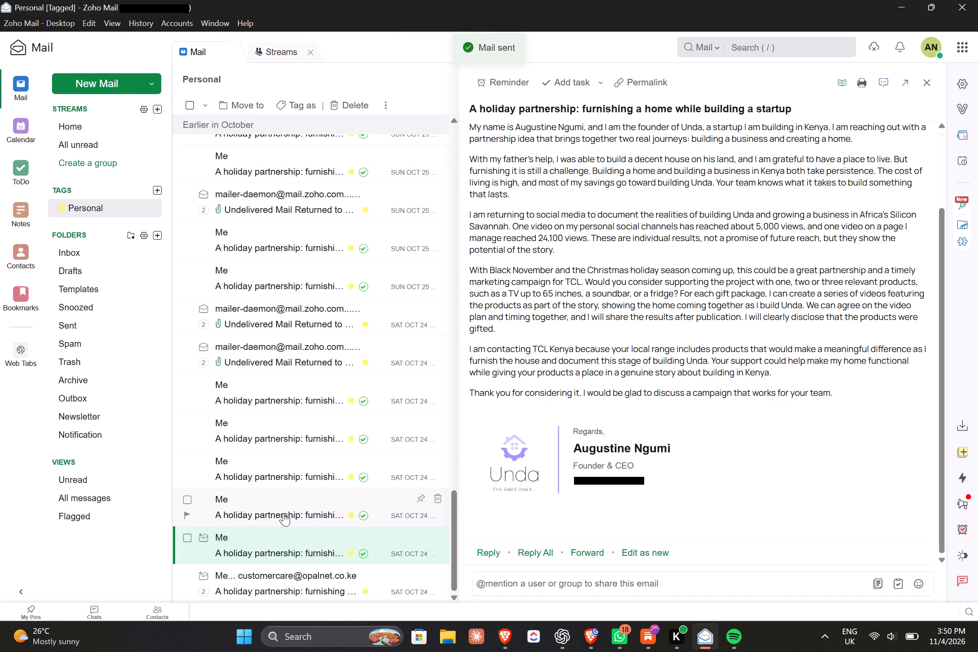
pyautogui.scroll(-2, 284, 513)
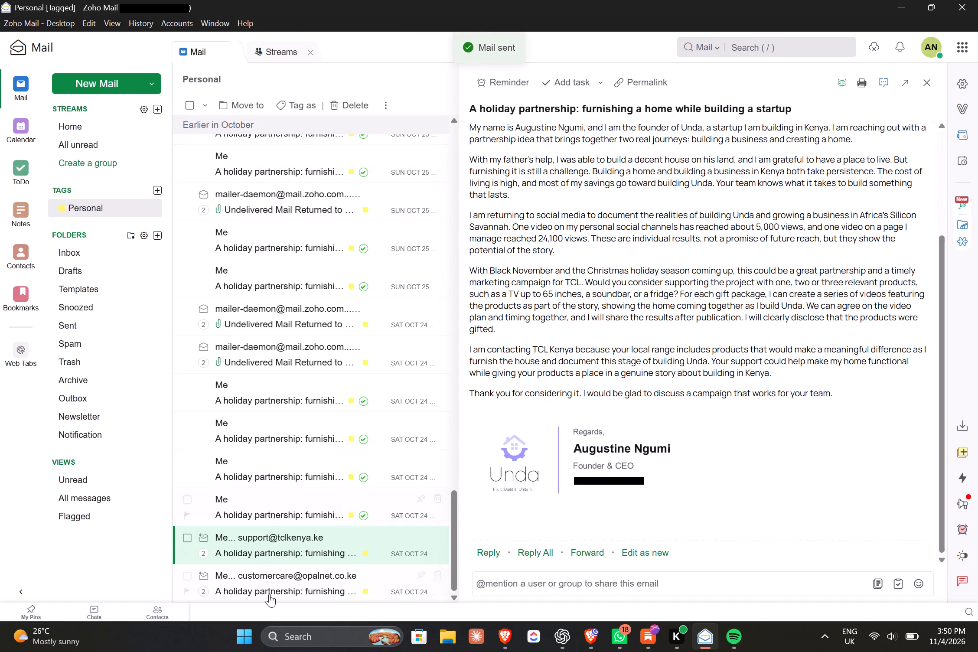
pyautogui.click(282, 508)
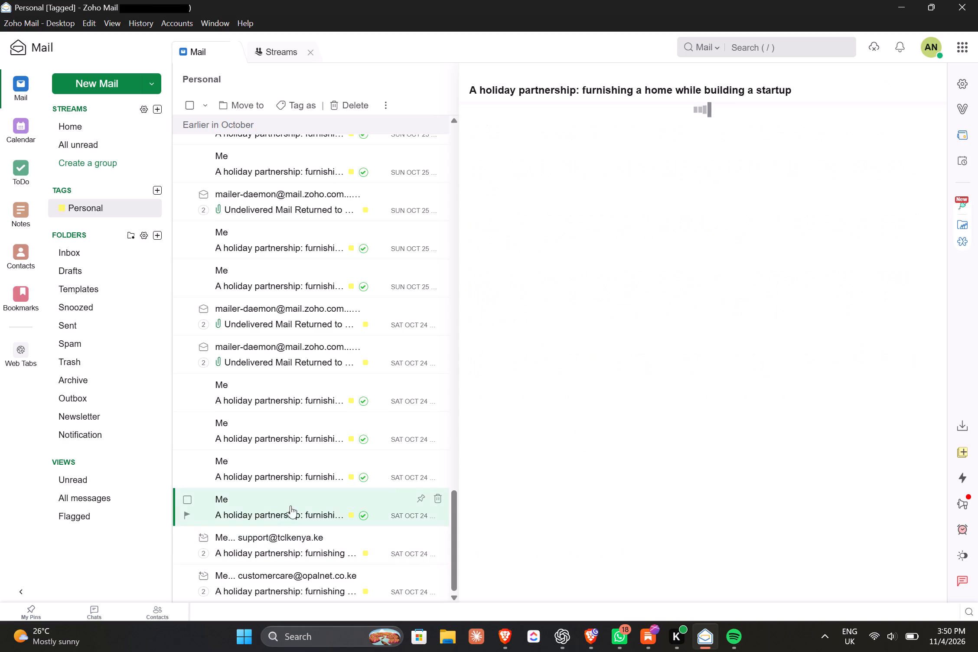
pyautogui.click(877, 130)
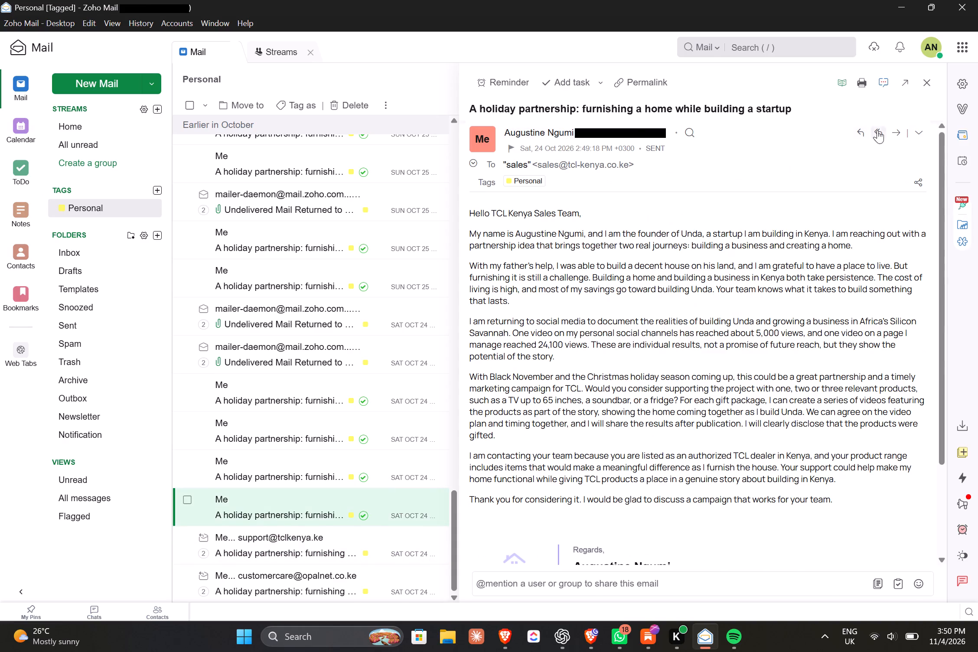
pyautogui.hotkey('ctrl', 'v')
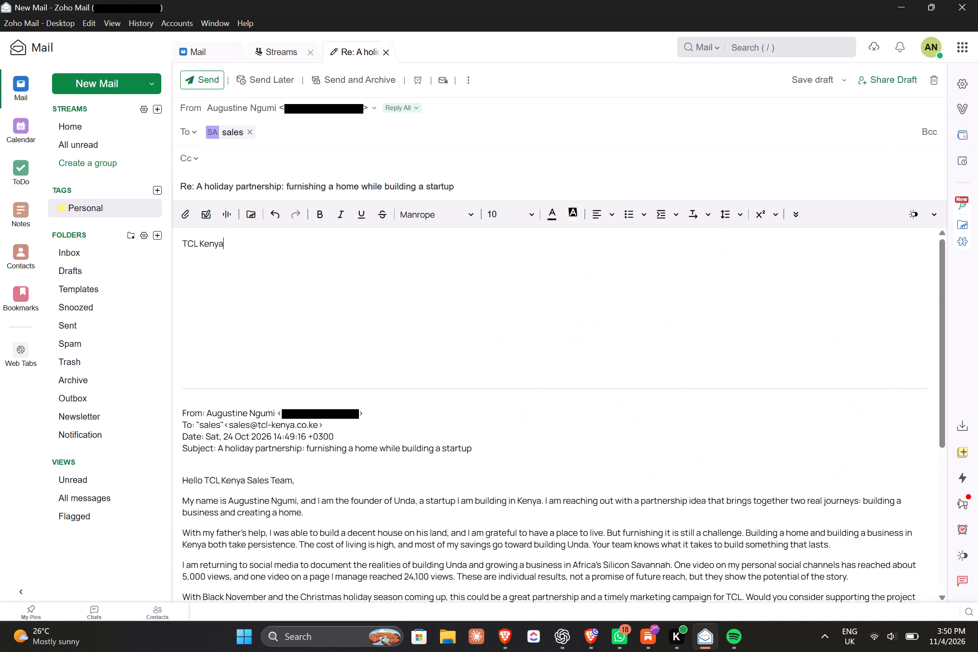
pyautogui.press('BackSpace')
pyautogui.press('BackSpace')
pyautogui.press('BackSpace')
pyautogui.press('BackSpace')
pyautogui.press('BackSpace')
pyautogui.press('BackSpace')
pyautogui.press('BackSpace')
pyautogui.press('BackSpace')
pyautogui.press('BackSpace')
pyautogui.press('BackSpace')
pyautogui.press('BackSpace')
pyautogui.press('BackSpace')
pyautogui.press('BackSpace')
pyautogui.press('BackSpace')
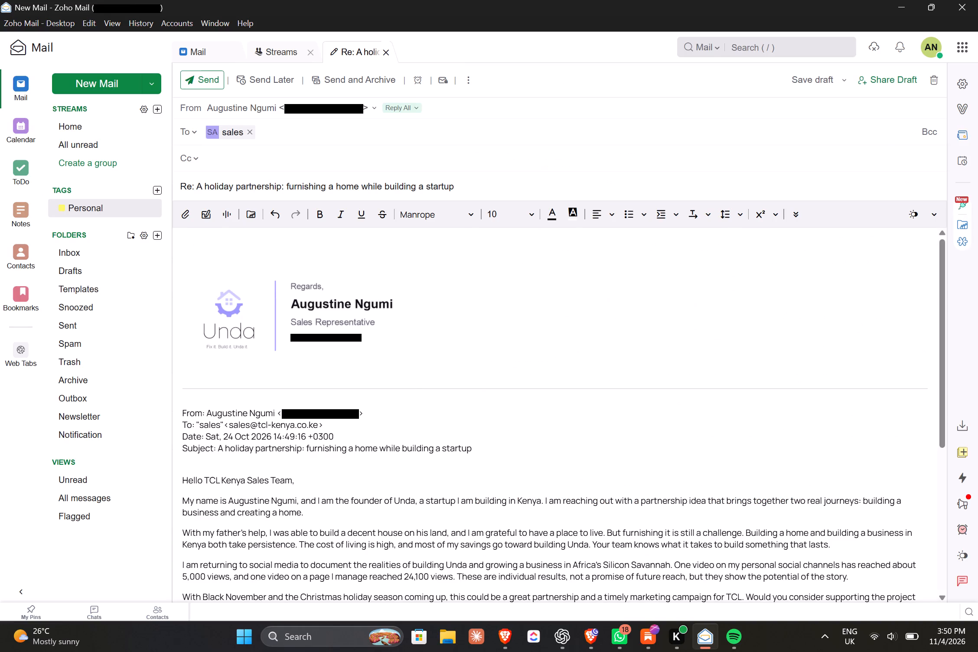
# Paste the follow-up message starting "Dear [Company Name] Team" from the clipboard history above the reply's signature.
pyautogui.press('super+v')
pyautogui.click(296, 421)
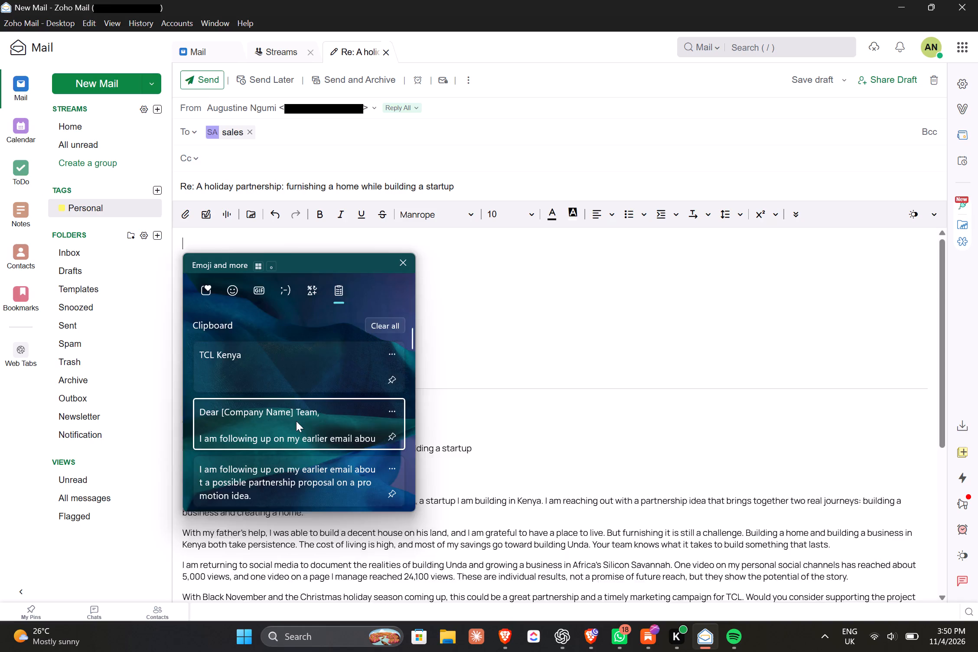
pyautogui.hotkey('ctrl', 'v')
# Replace "[Company Name]" in the reply's greeting with "TCL Kenya Sales".
pyautogui.moveTo(271, 251); pyautogui.dragTo(204, 249)
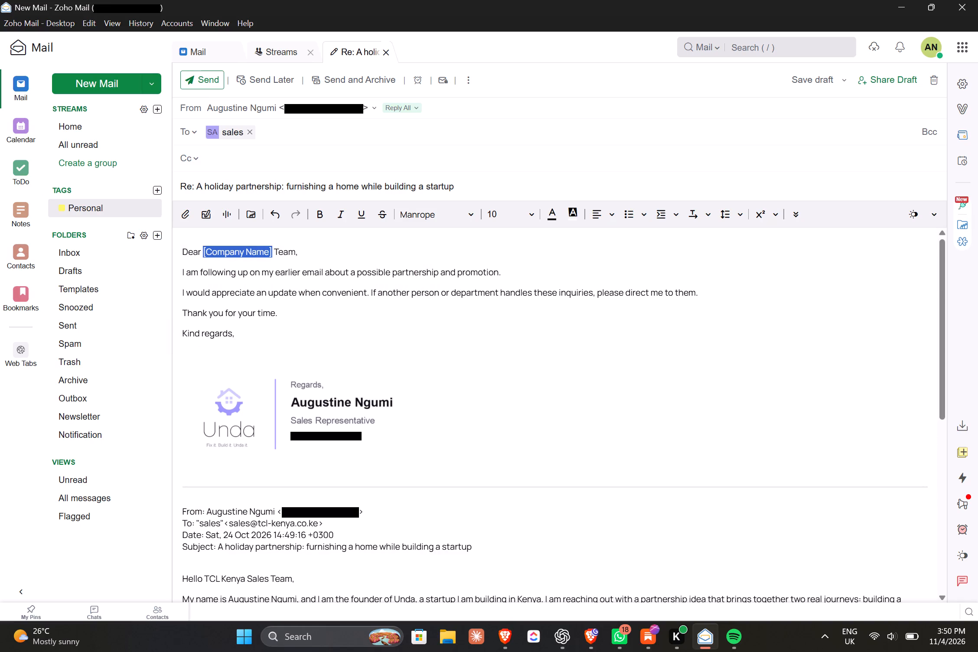
pyautogui.hotkey('shift', 't')
pyautogui.write('CL')
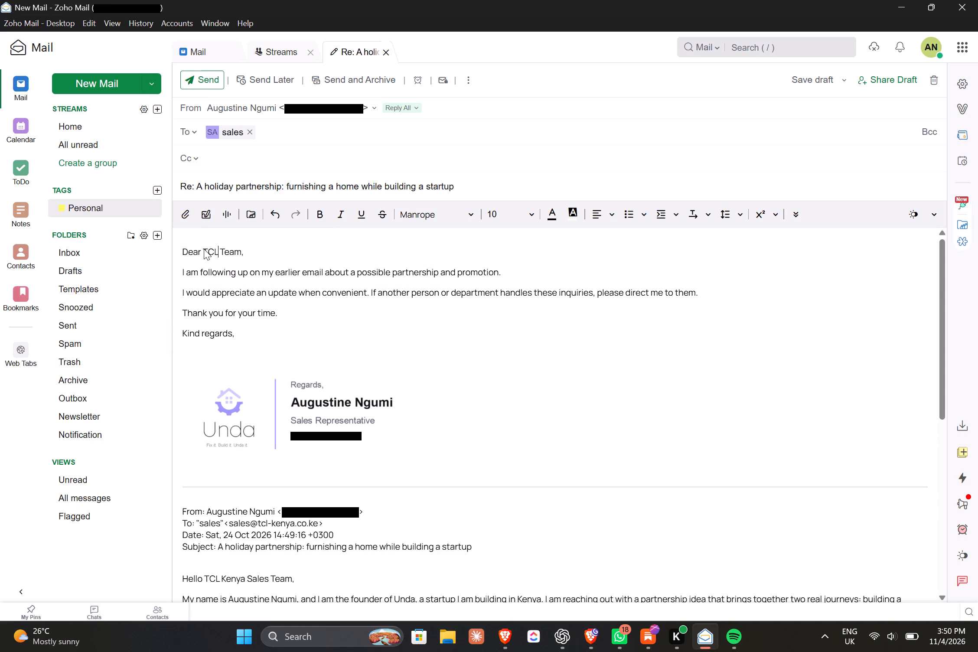
pyautogui.press('space')
pyautogui.write('Kenya')
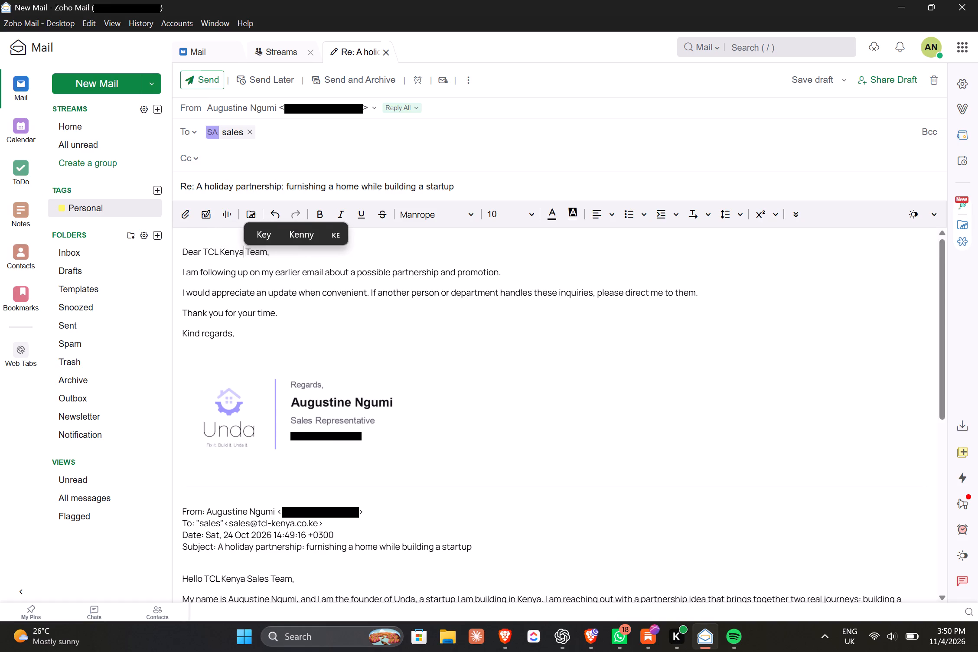
pyautogui.press('space')
pyautogui.write('Sales')
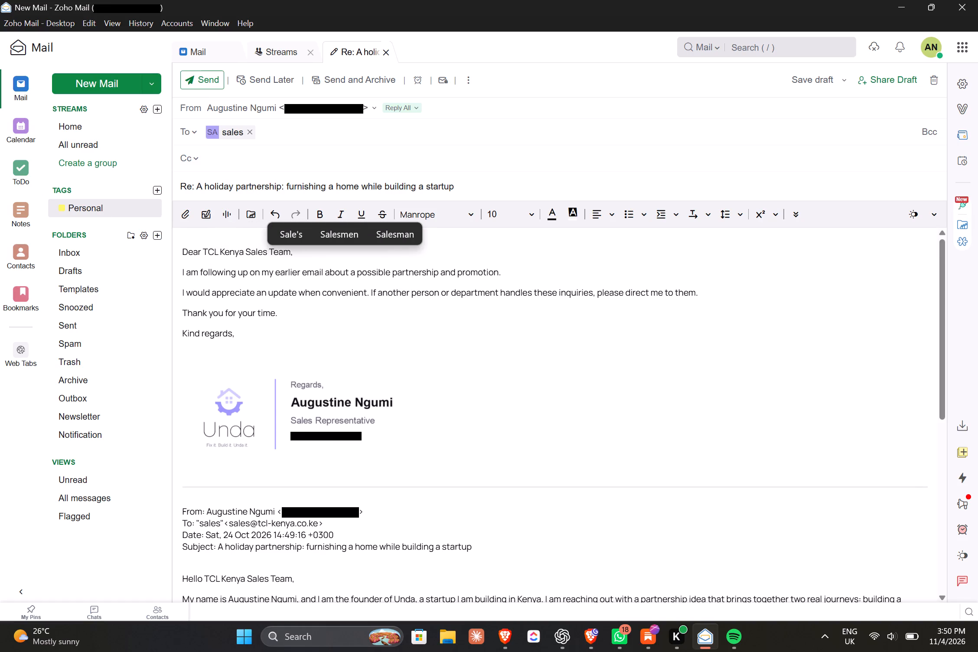
# Change the TCL Kenya Sales reply's signature to the Founder & CEO version.
pyautogui.click(473, 78)
pyautogui.click(505, 228)
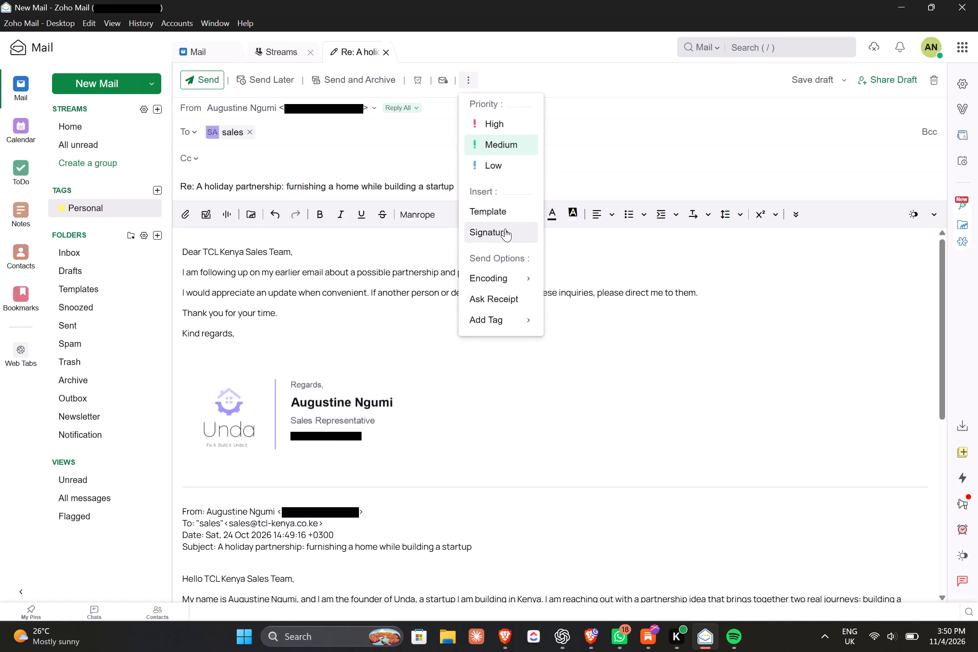
pyautogui.click(561, 396)
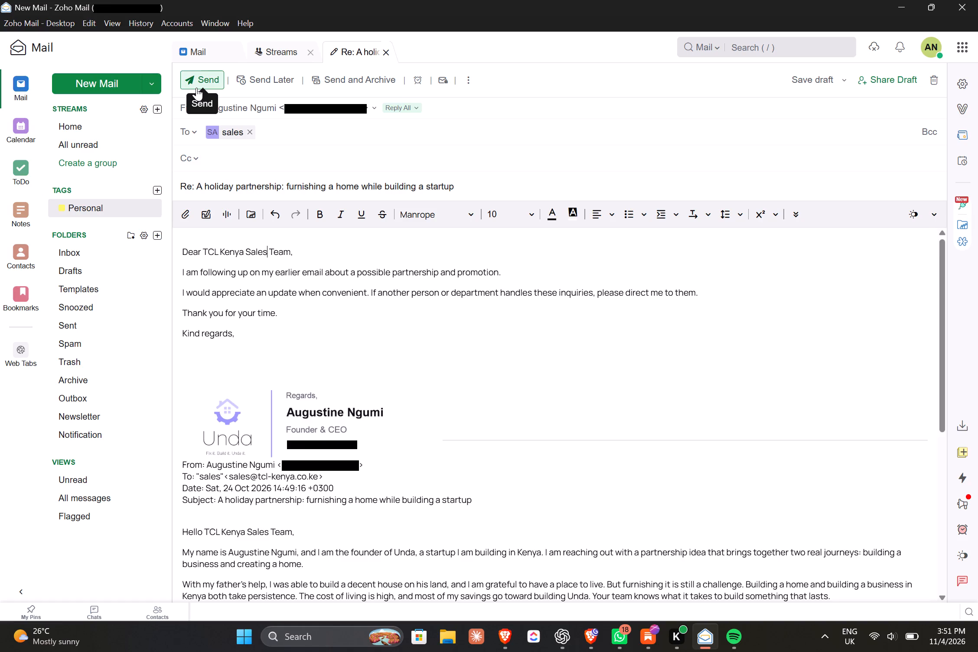
# Send the follow-up reply to the TCL Kenya Sales Team.
pyautogui.click(196, 88)
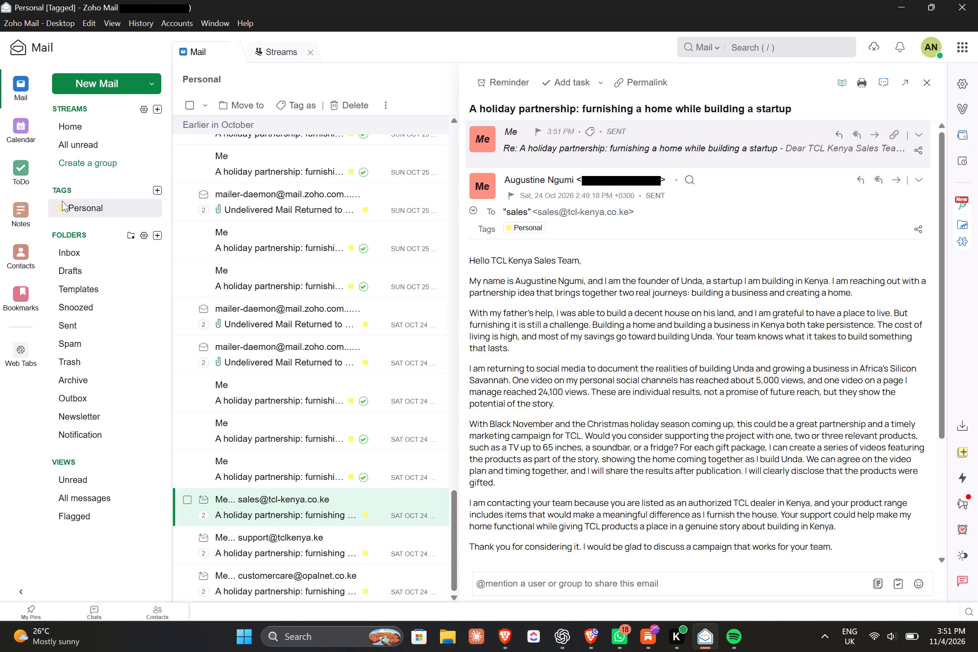
# Start a reply-all to the earlier TCL Home Kenya partnership email and paste the follow-up message above the signature.
pyautogui.scroll(-1, 245, 507)
pyautogui.click(275, 477)
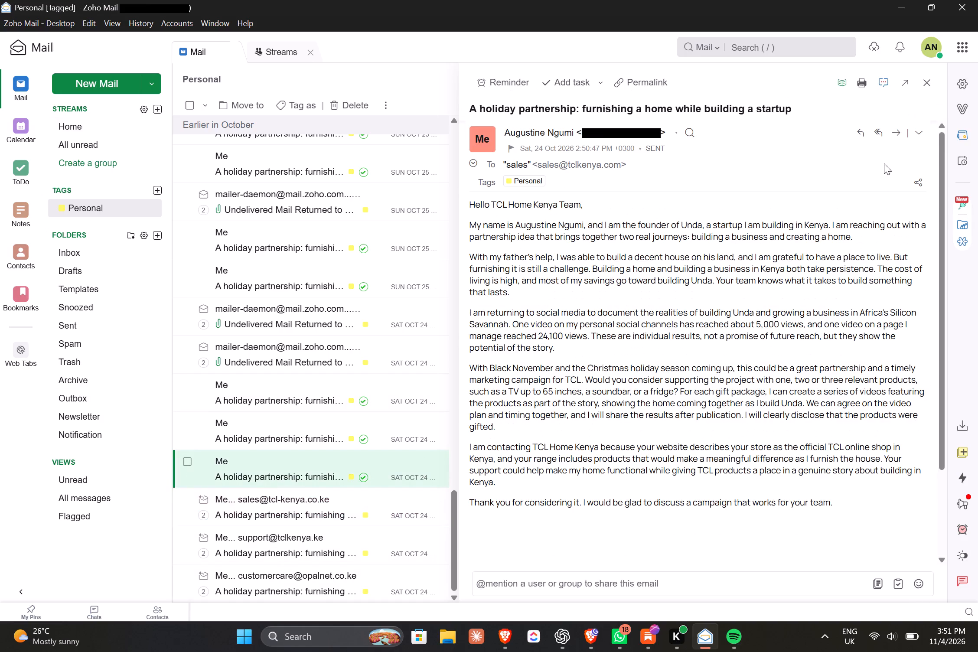
pyautogui.click(874, 130)
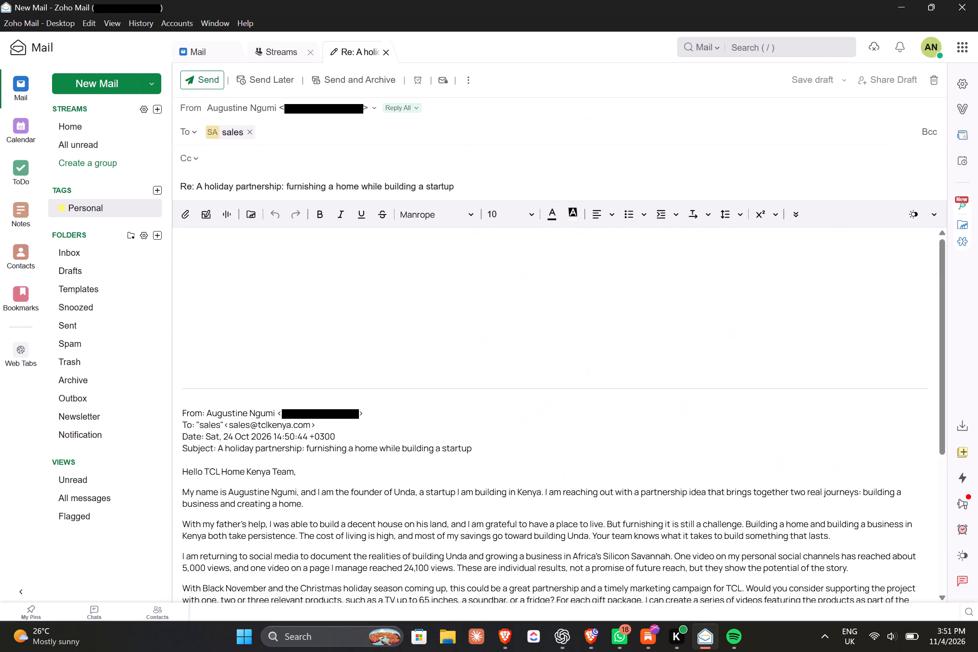
pyautogui.hotkey('ctrl', 'v')
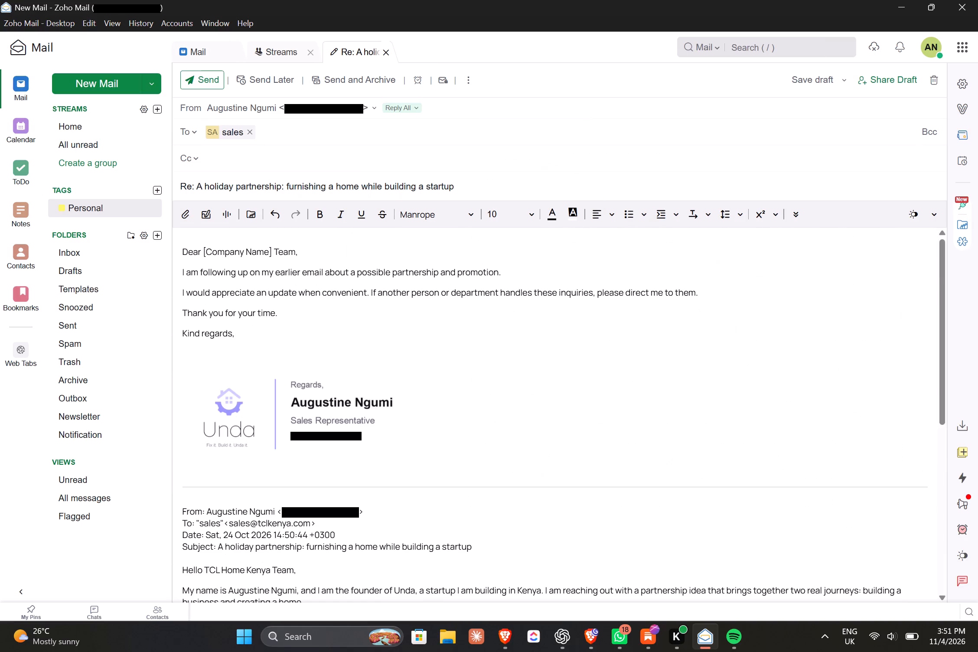
# Change the TCL Home Kenya reply's signature to the Founder & CEO version.
pyautogui.click(468, 79)
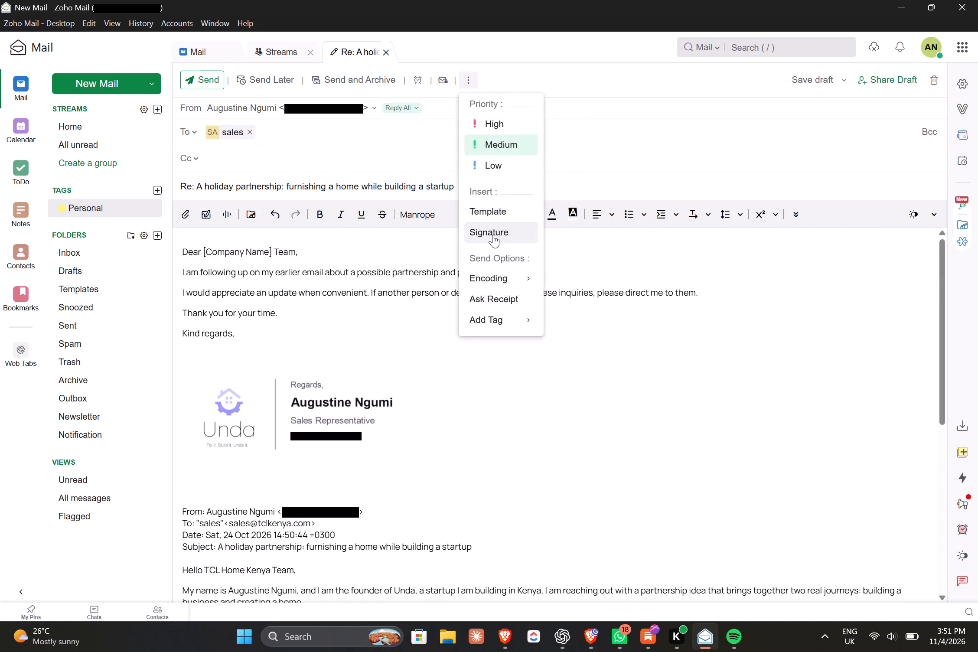
pyautogui.click(493, 235)
pyautogui.click(576, 413)
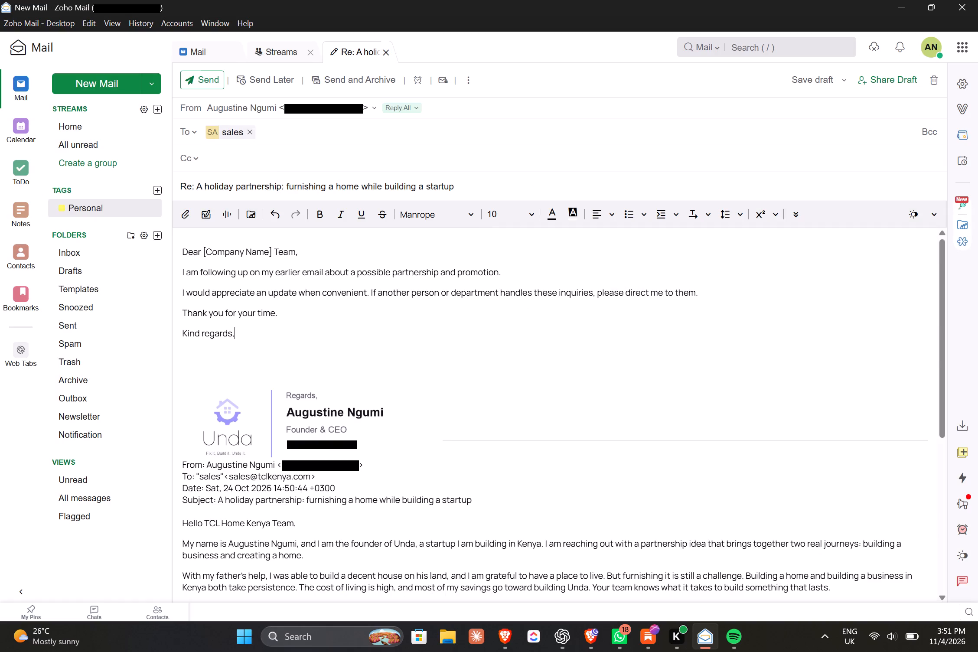
# Replace "[Company Name]" in the reply's greeting with "TCL Home Kenya".
pyautogui.moveTo(271, 248); pyautogui.dragTo(202, 236)
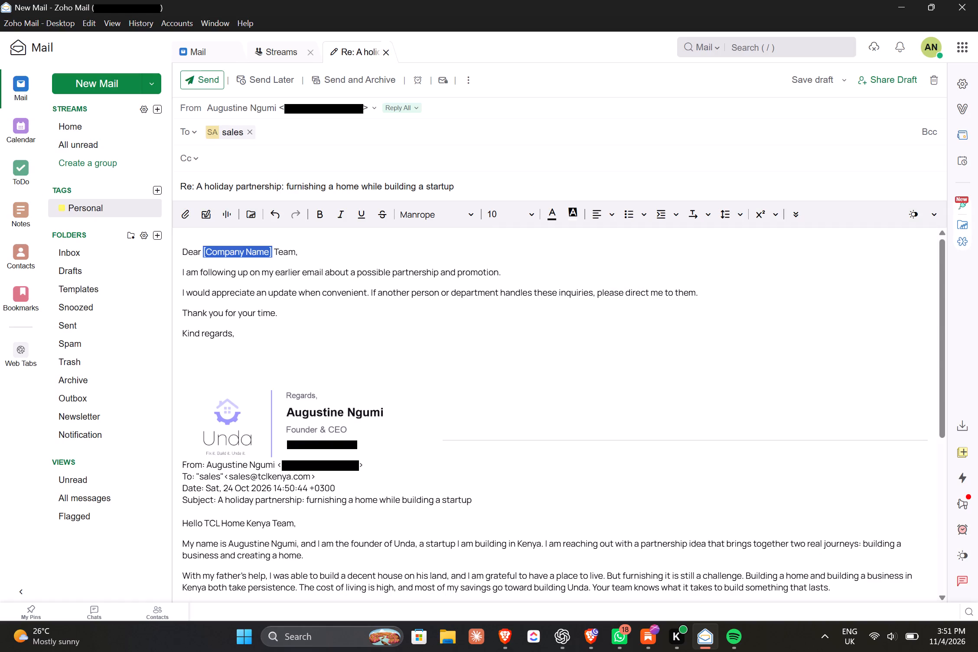
pyautogui.moveTo(202, 236); pyautogui.dragTo(204, 236)
pyautogui.write('TCL')
pyautogui.press('space')
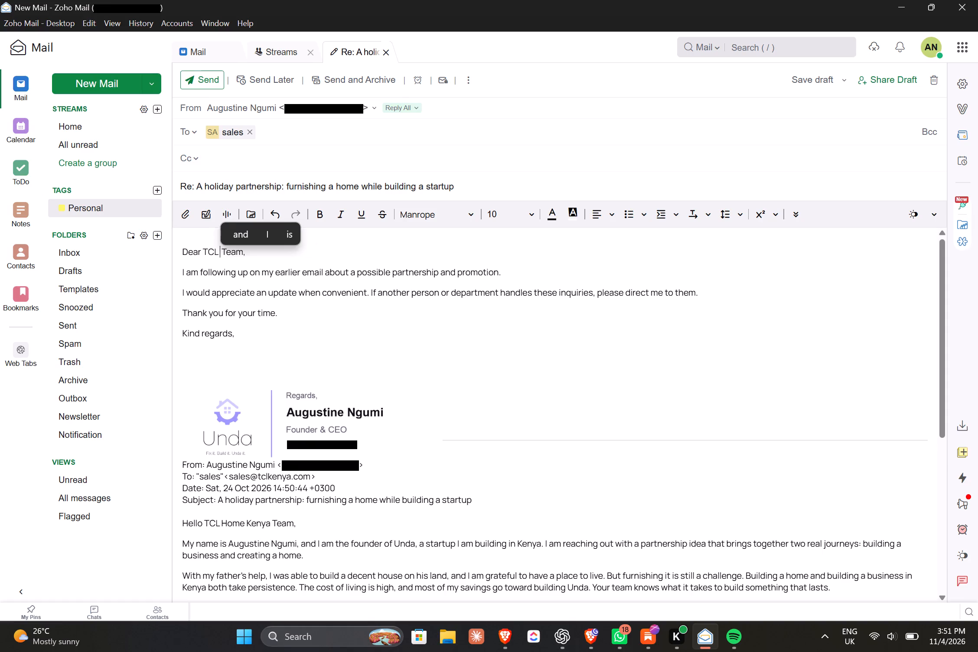
pyautogui.write('Home Kenya')
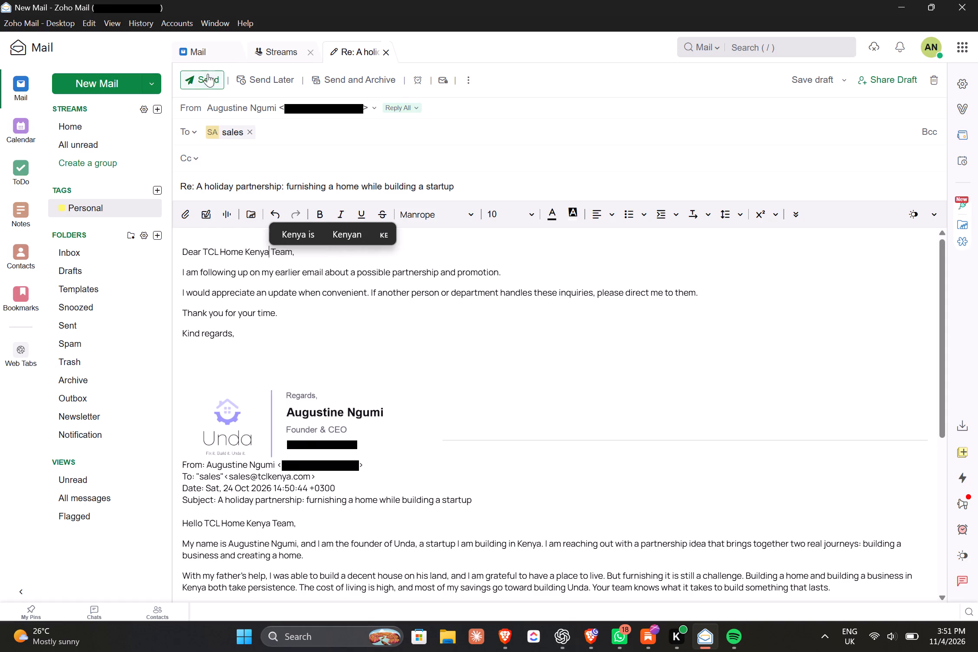
# Send the follow-up reply to TCL Home Kenya.
pyautogui.click(208, 74)
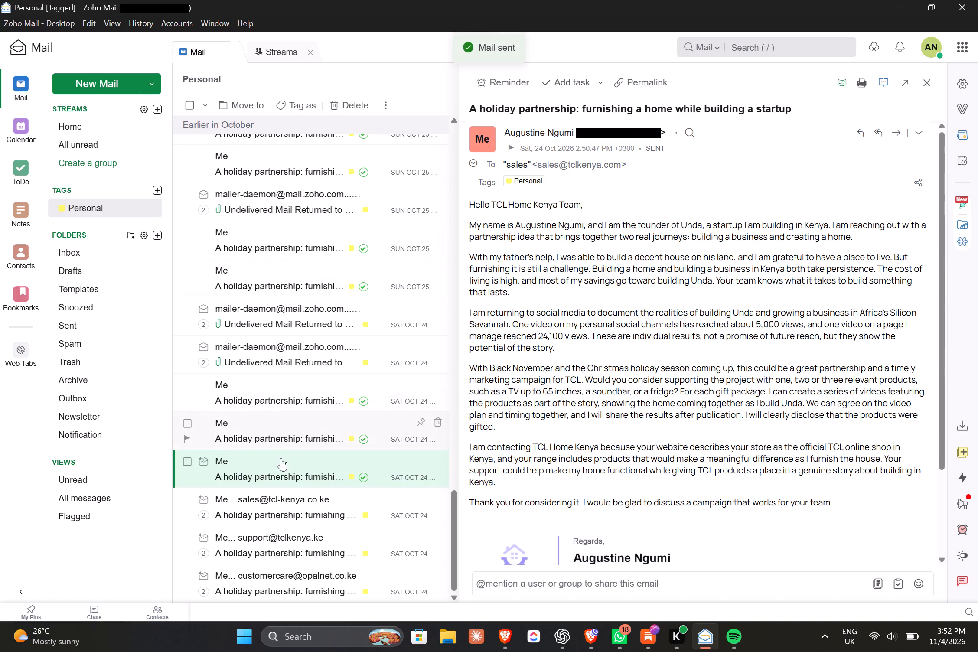
# Start a reply-all to the earlier Hisense Kenya partnership email and paste the follow-up message above the signature.
pyautogui.click(285, 439)
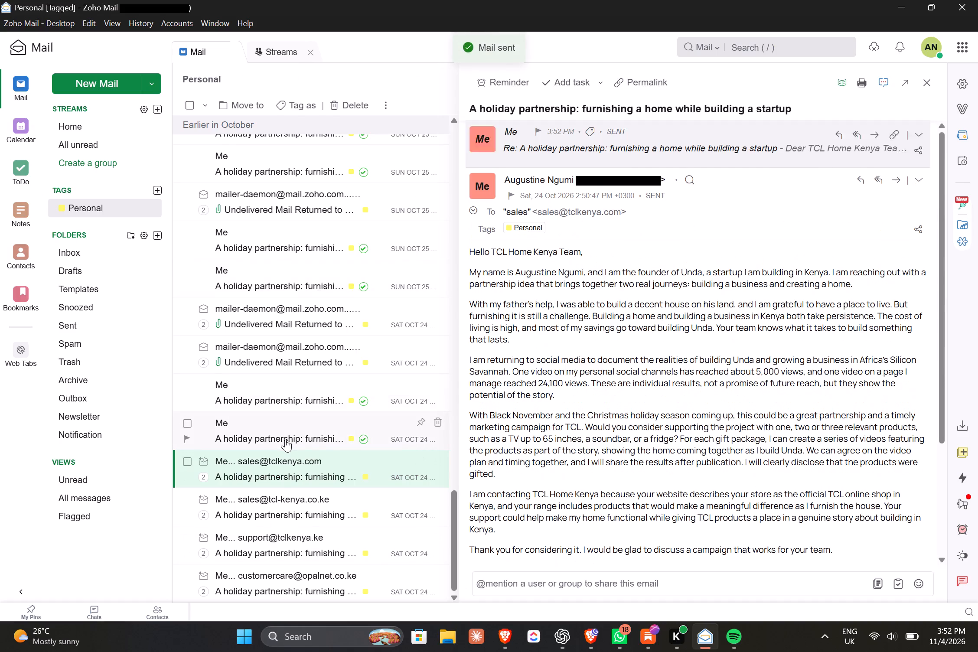
pyautogui.scroll(-3, 819, 231)
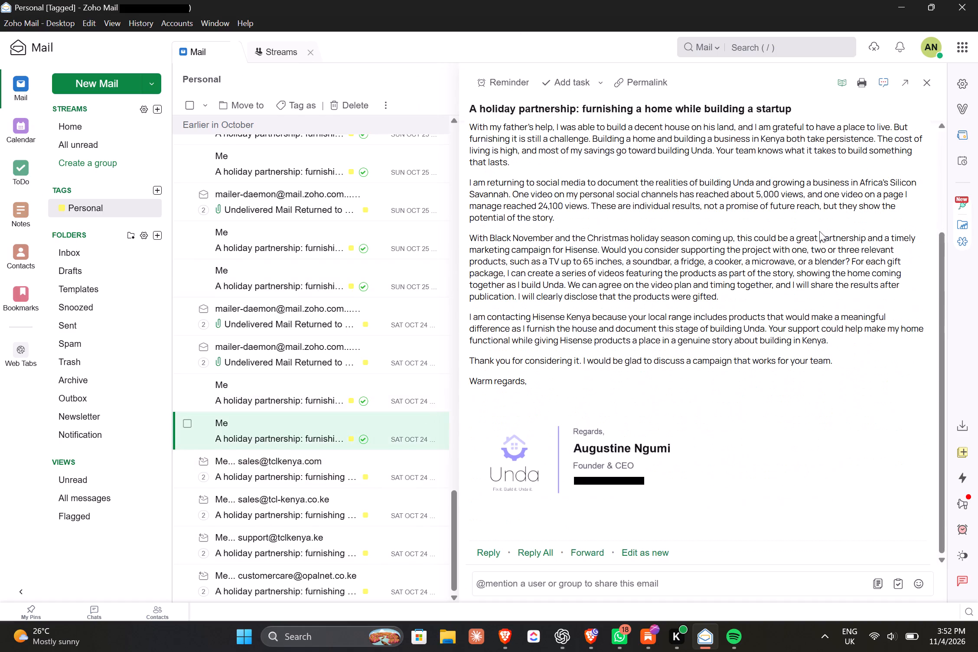
pyautogui.click(525, 553)
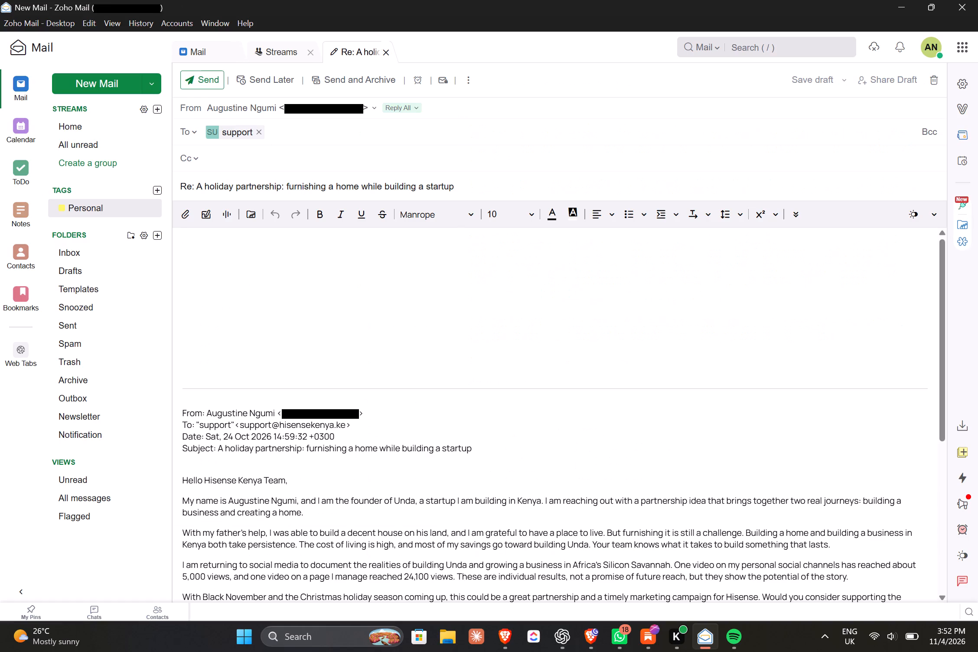
pyautogui.hotkey('ctrl', 'v')
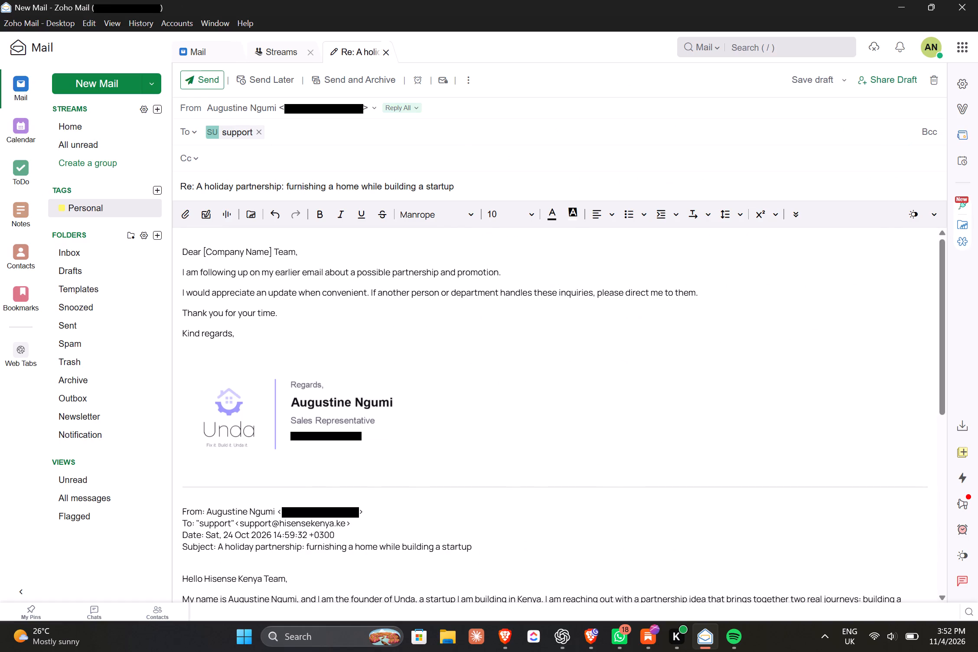
# Change the Hisense Kenya reply's signature to the Founder & CEO version.
pyautogui.click(476, 77)
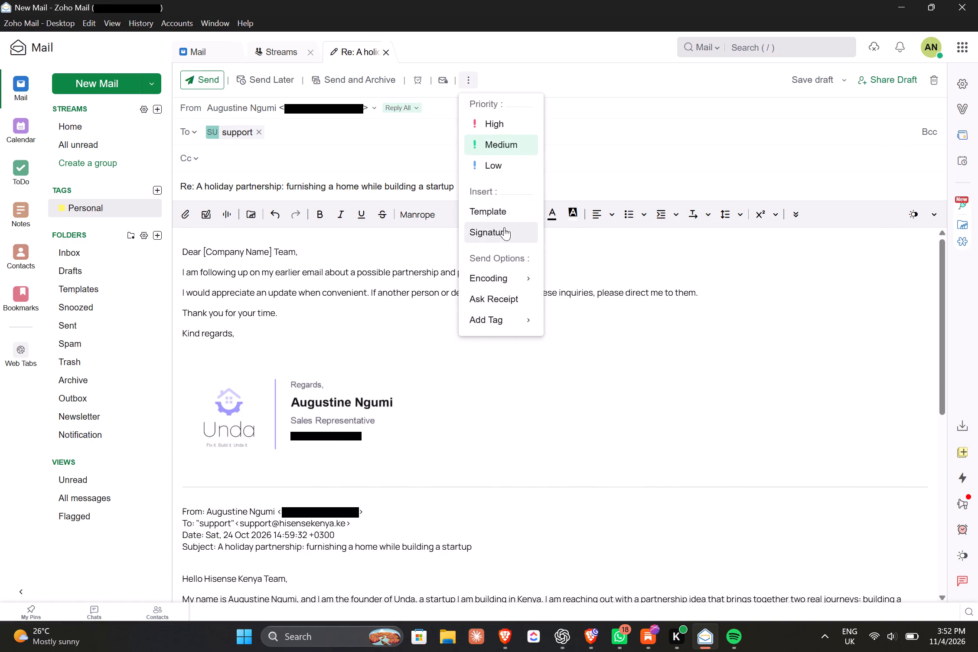
pyautogui.click(504, 227)
pyautogui.click(578, 399)
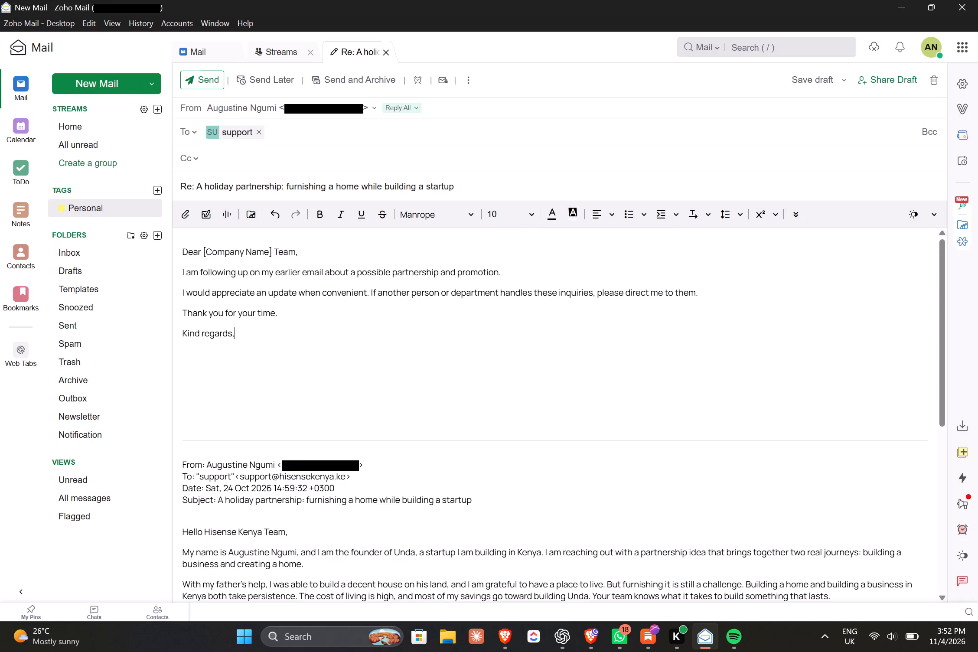
# Replace "[Company Name]" in the reply's greeting with "Hisense Kenya".
pyautogui.moveTo(271, 249); pyautogui.dragTo(201, 250)
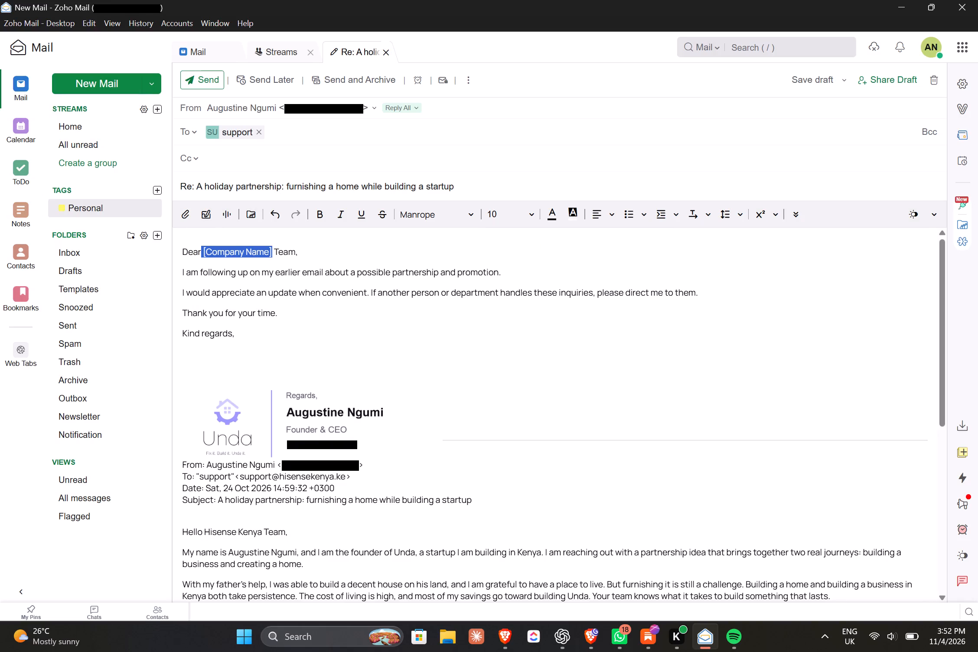
pyautogui.moveTo(201, 250); pyautogui.dragTo(202, 250)
pyautogui.press('BackSpace')
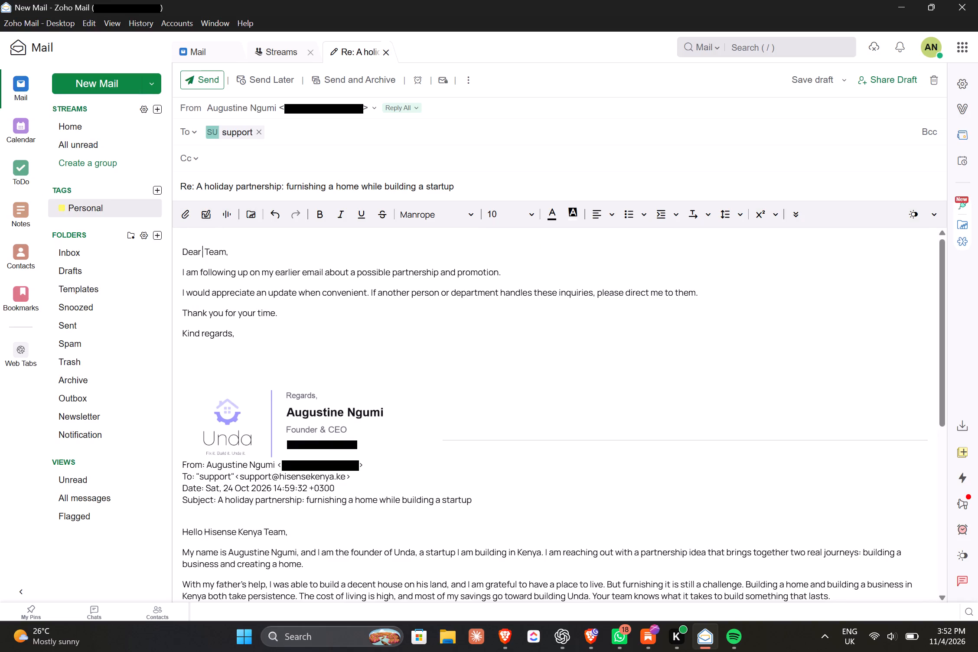
pyautogui.write('Hisense')
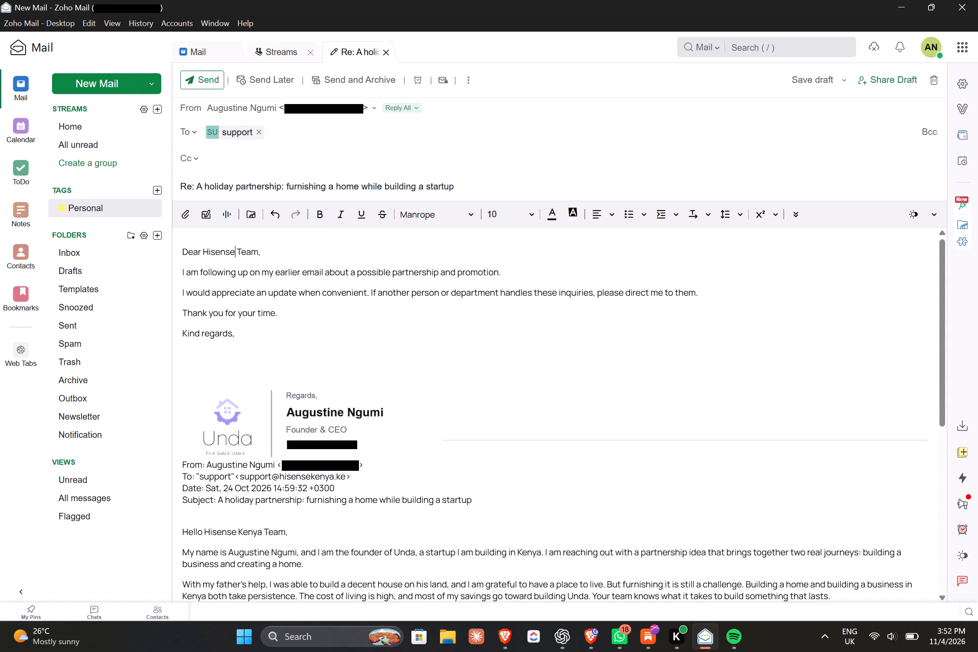
pyautogui.press('space')
pyautogui.write('Kenya')
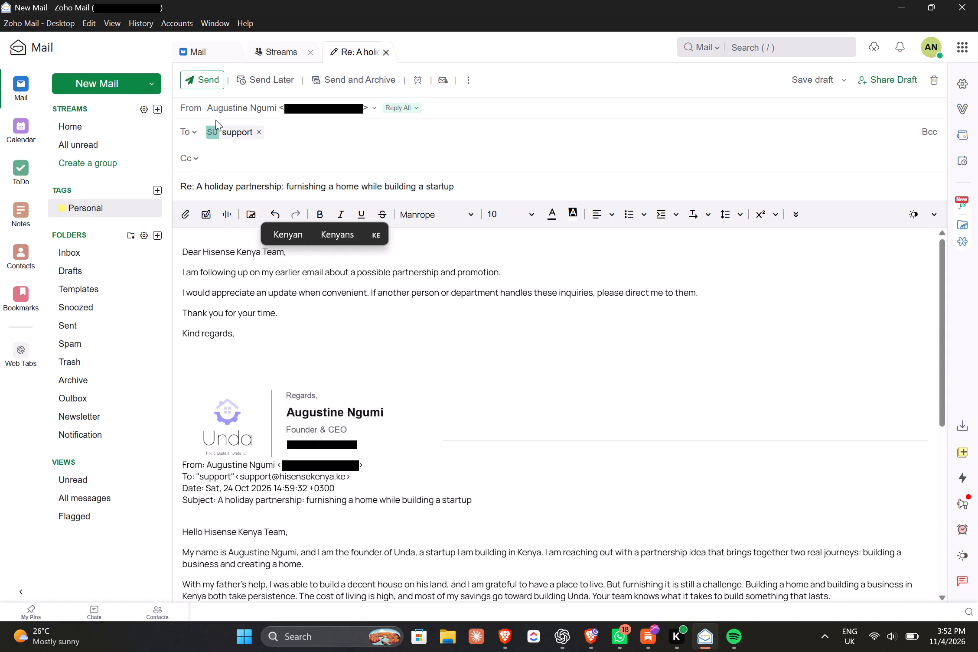
# Send the follow-up reply to Hisense Kenya.
pyautogui.click(209, 79)
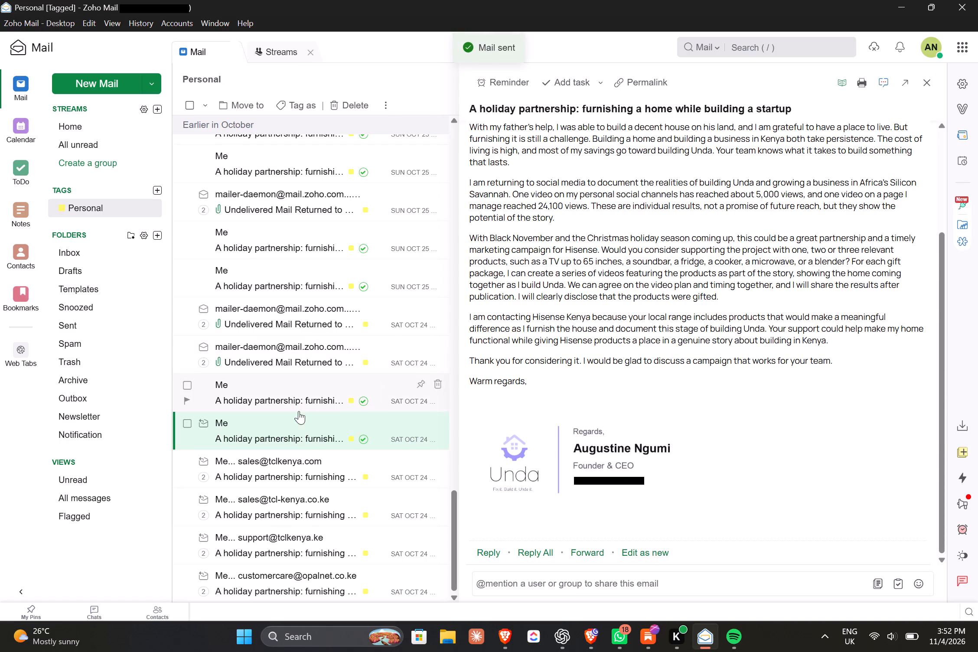
# Start a reply-all to the earlier Samsutech partnership email and paste the follow-up message above the signature.
pyautogui.click(264, 391)
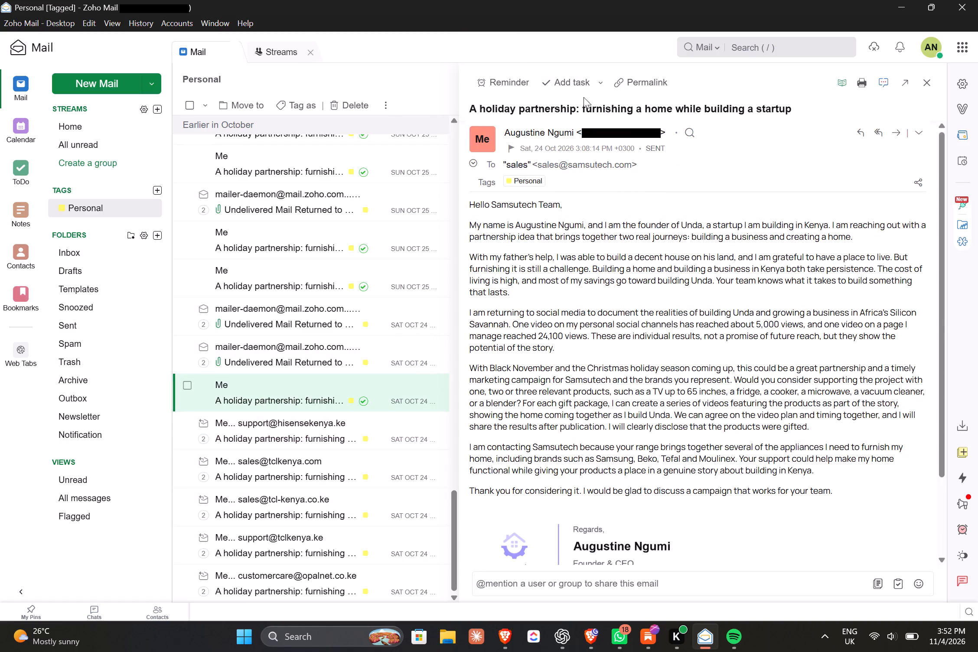
pyautogui.click(880, 139)
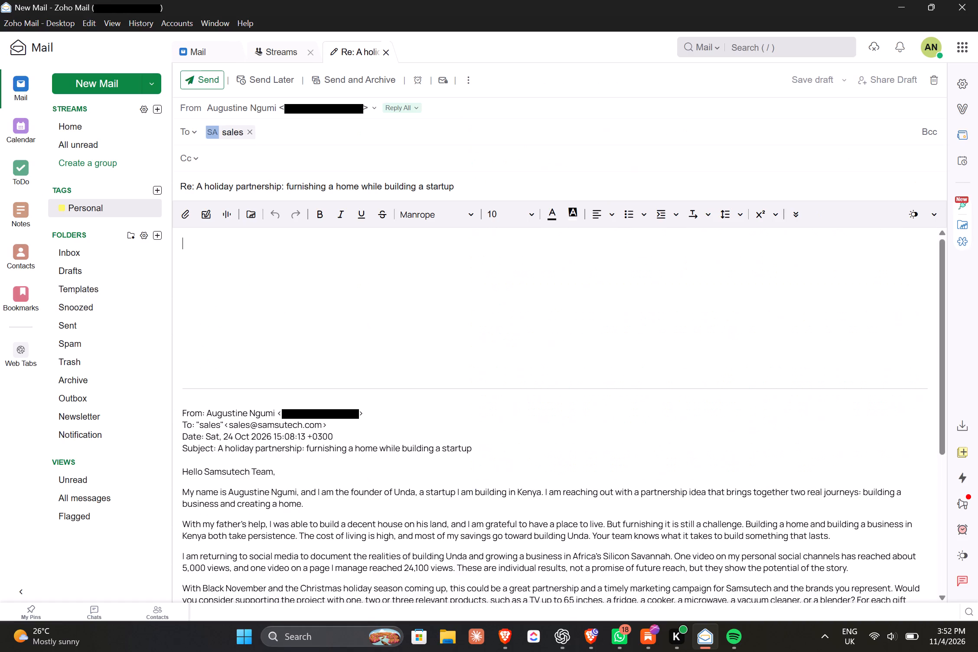
pyautogui.hotkey('ctrl', 'v')
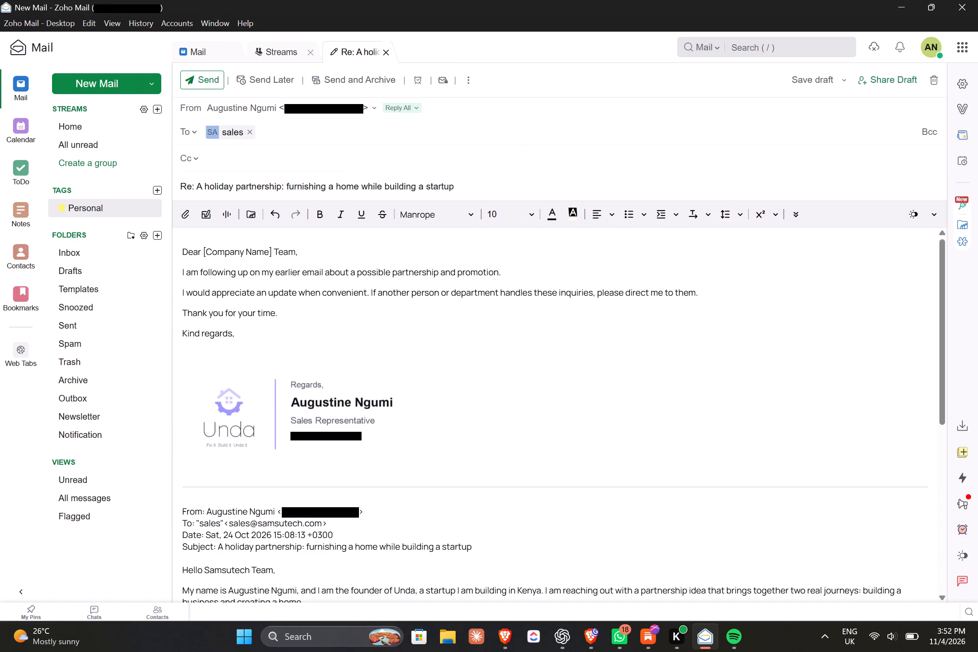
# Change the Samsutech reply's signature to the Founder and CEO version.
pyautogui.click(472, 81)
pyautogui.click(502, 239)
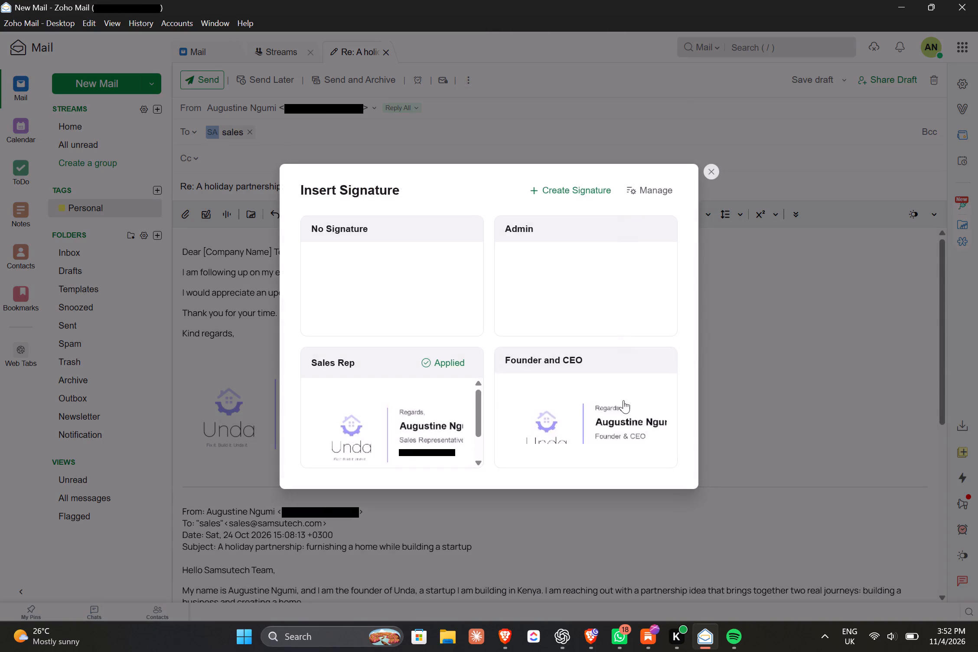
pyautogui.click(614, 404)
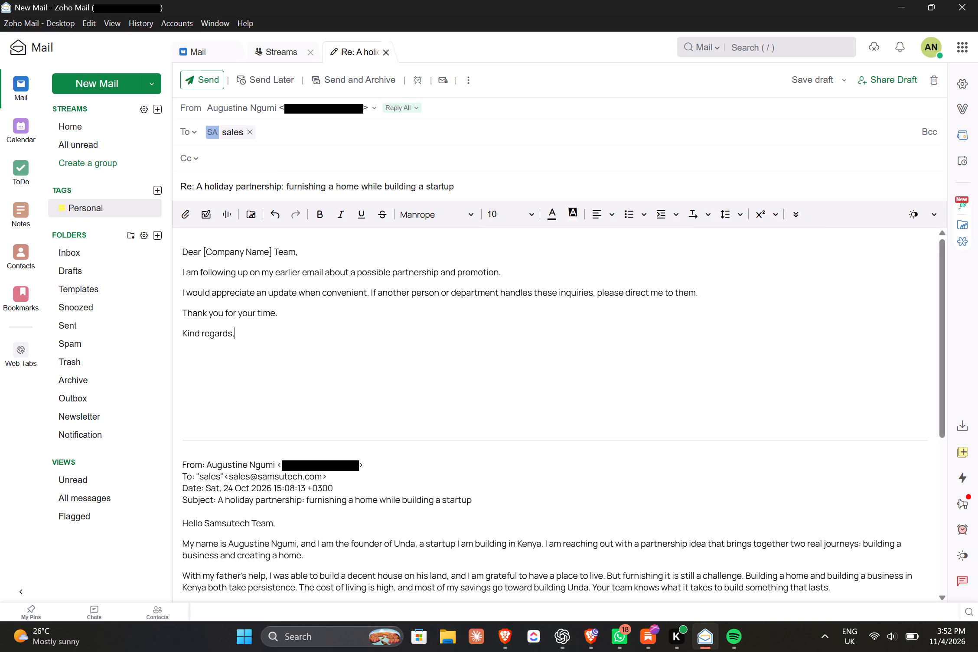
# Replace "[Company Name]" in the reply's greeting with "Samsutech".
pyautogui.moveTo(272, 251); pyautogui.dragTo(235, 253)
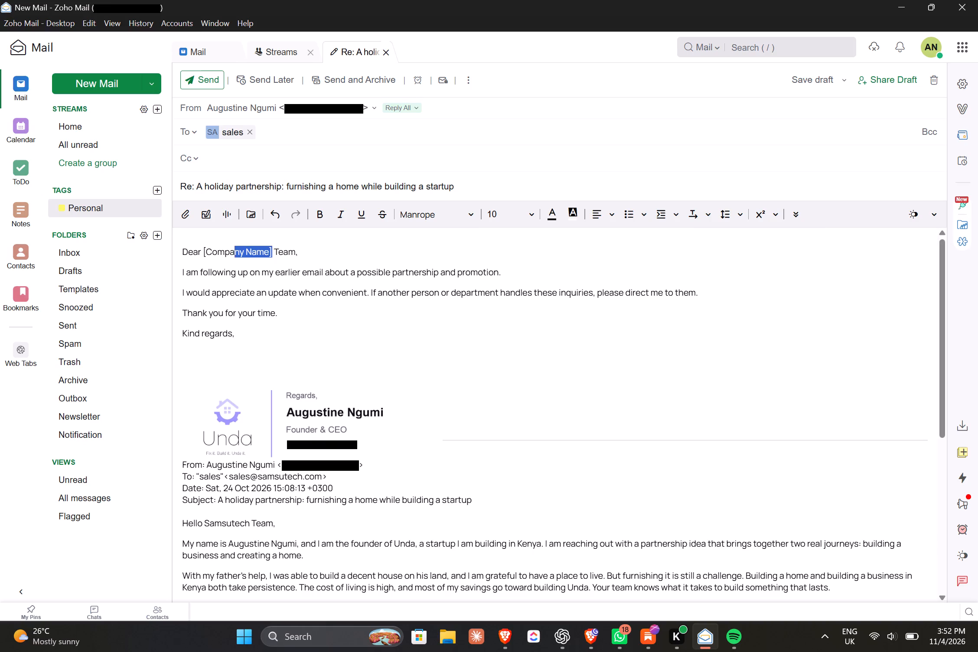
pyautogui.moveTo(235, 253); pyautogui.dragTo(203, 252)
pyautogui.write('Hi')
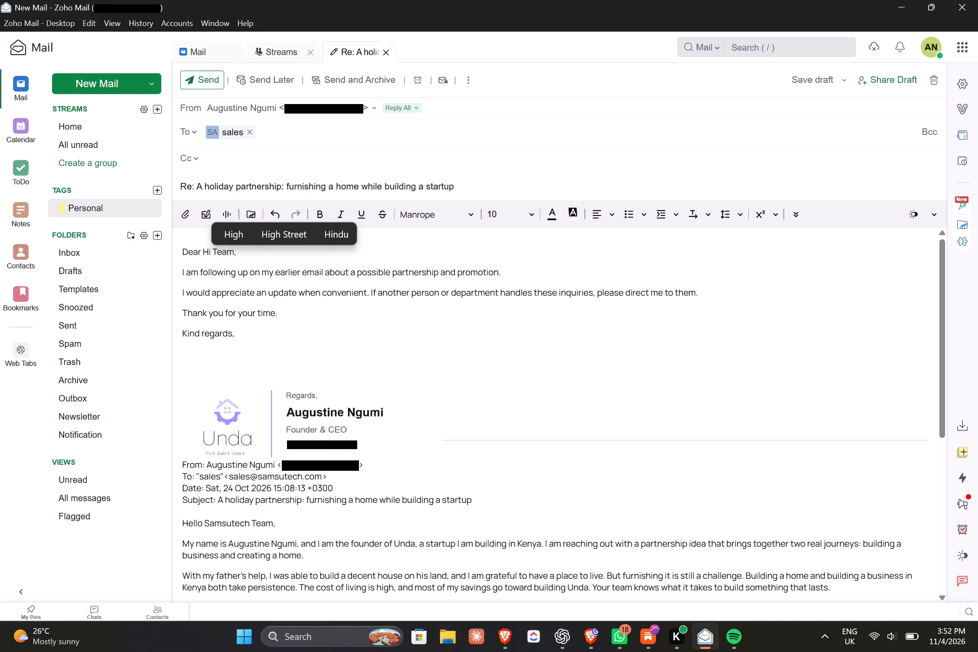
pyautogui.press('BackSpace')
pyautogui.press('BackSpace')
pyautogui.write('Samsut')
pyautogui.write('ech')
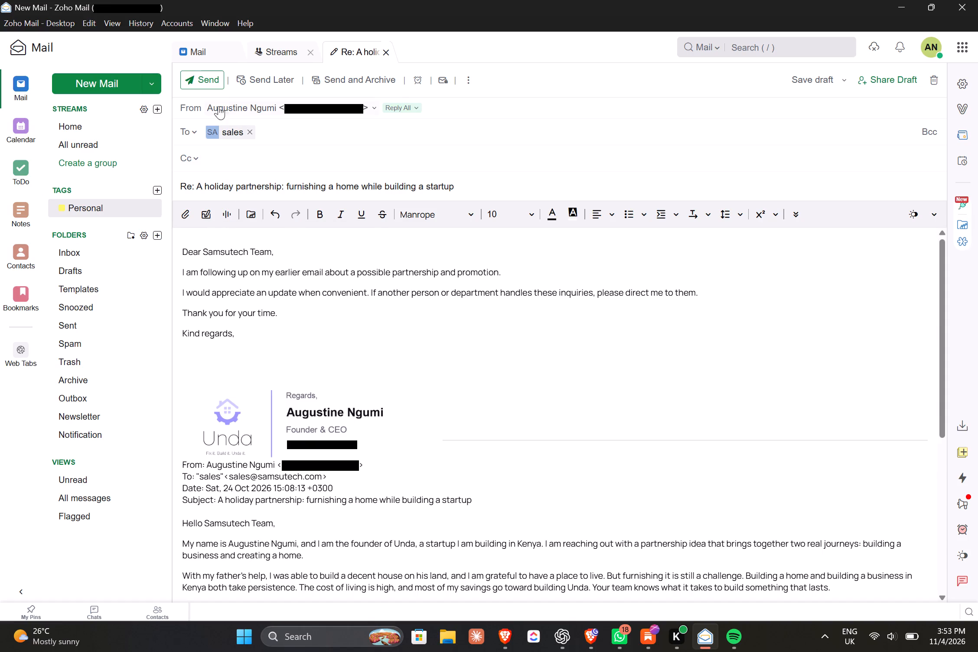
# Remove an extra blank line between "Kind regards," and the signature in the Samsutech reply.
pyautogui.moveTo(209, 84); pyautogui.dragTo(288, 361)
pyautogui.moveTo(288, 361); pyautogui.dragTo(268, 358)
pyautogui.click(268, 358)
pyautogui.press('Down')
pyautogui.press('Delete')
pyautogui.press('Up')
pyautogui.press('Up')
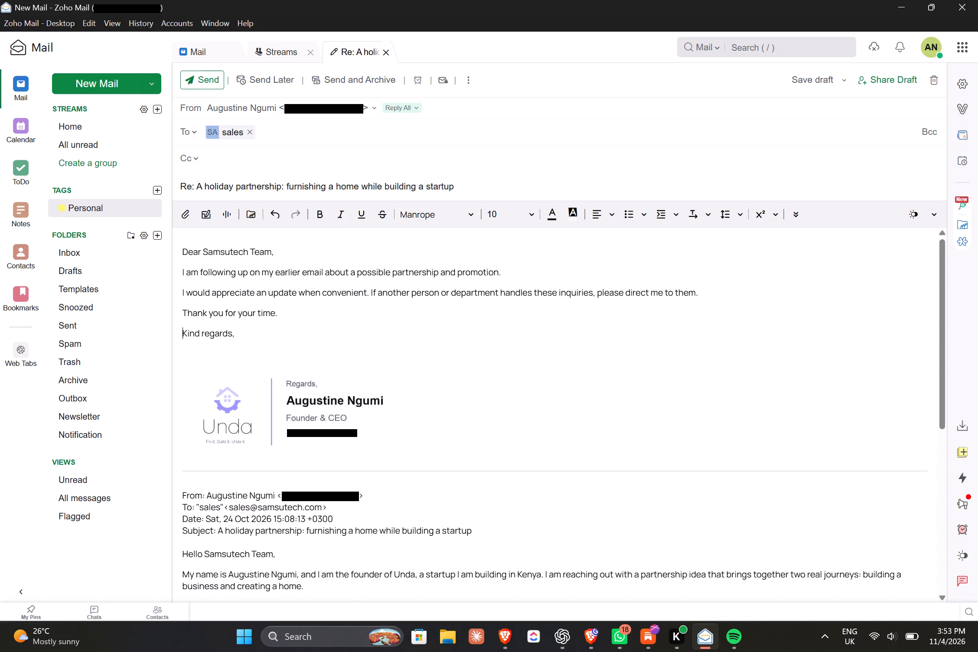
# Send the follow-up reply to Samsutech.
pyautogui.click(210, 80)
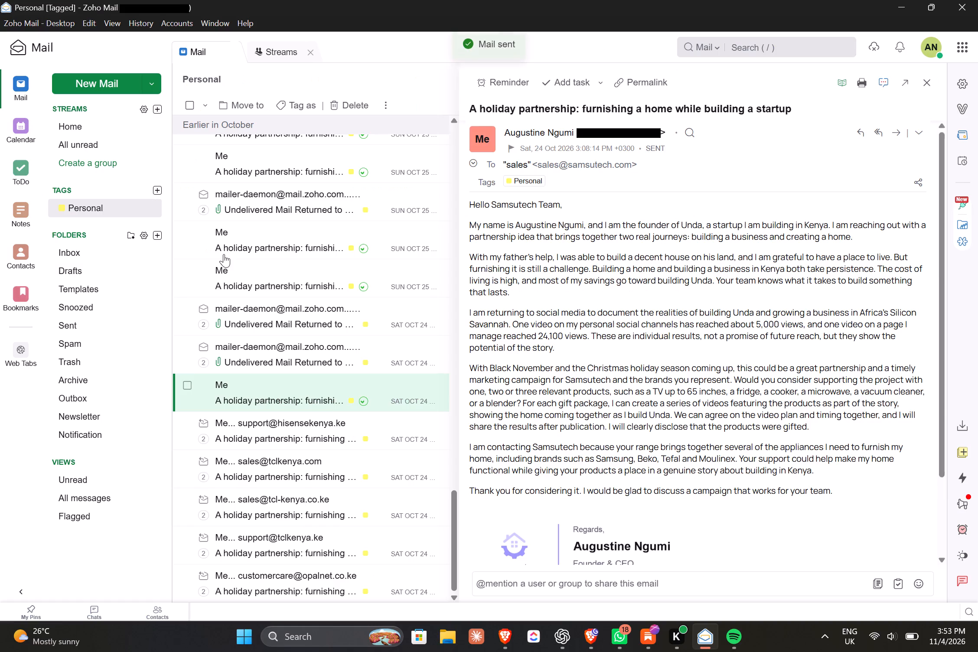
# Examine the two undelivered-mail notices from 24 October to see which recipients' partnership emails bounced and why.
pyautogui.click(325, 356)
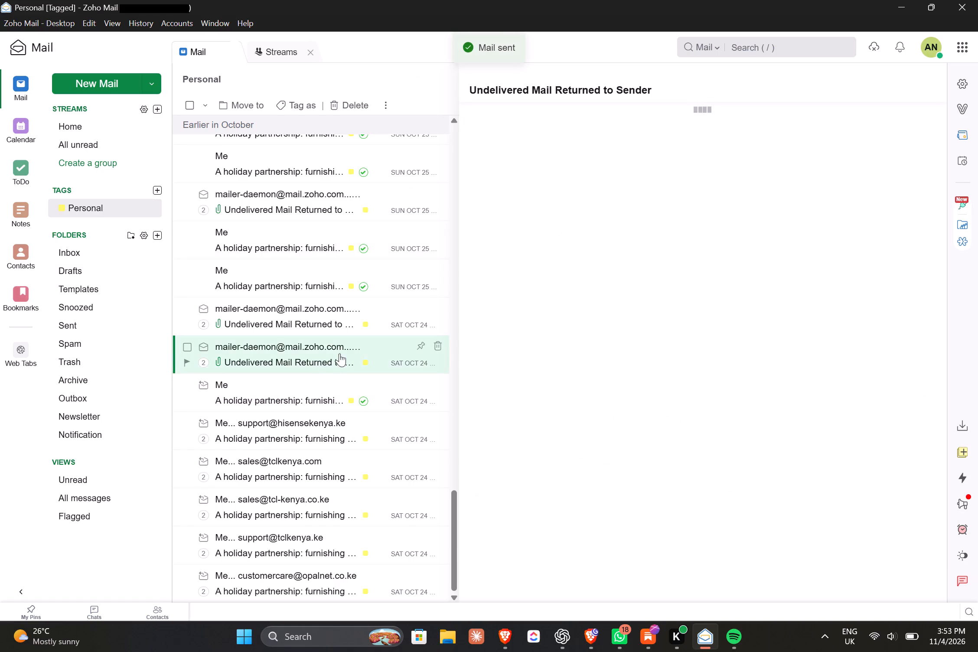
pyautogui.scroll(-1, 661, 378)
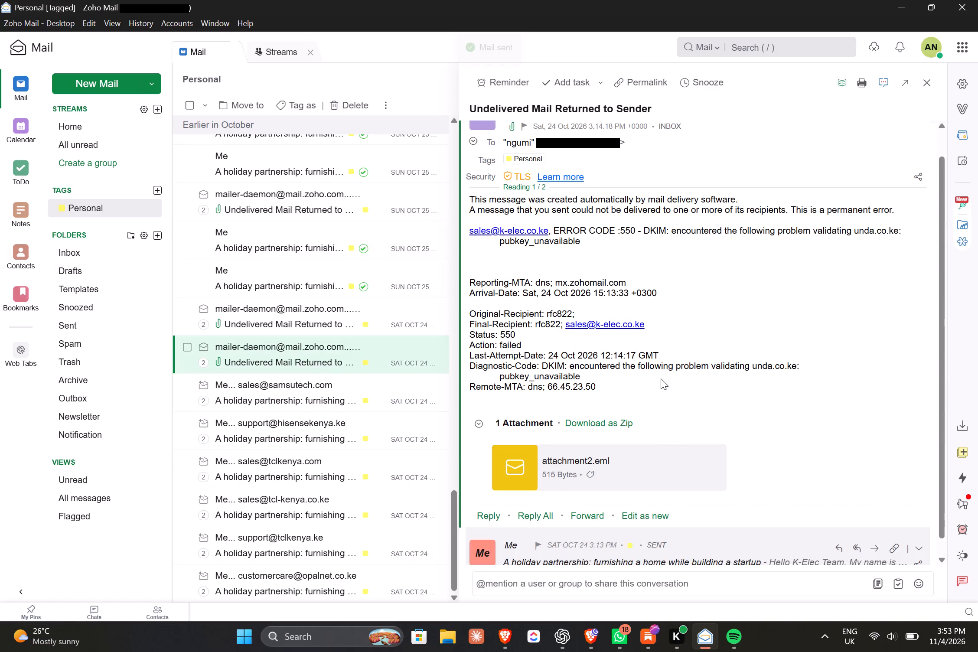
pyautogui.scroll(-2, 661, 378)
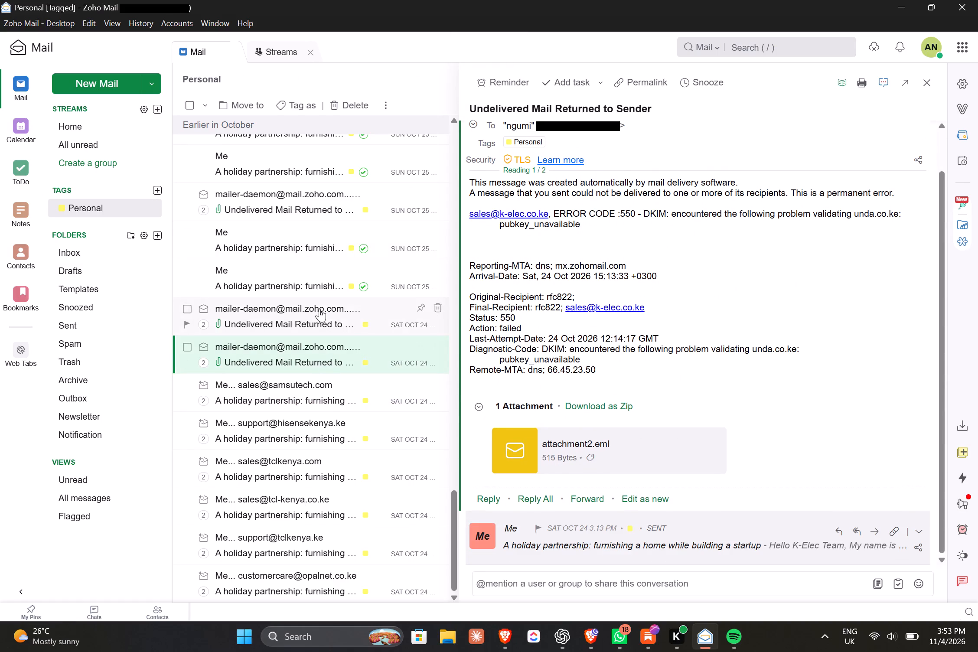
pyautogui.click(319, 309)
pyautogui.scroll(-3, 601, 320)
pyautogui.scroll(7, 601, 320)
# Start a reply-all to the sent DK Kitchen Appliances partnership email and paste the copied follow-up message into it.
pyautogui.click(285, 270)
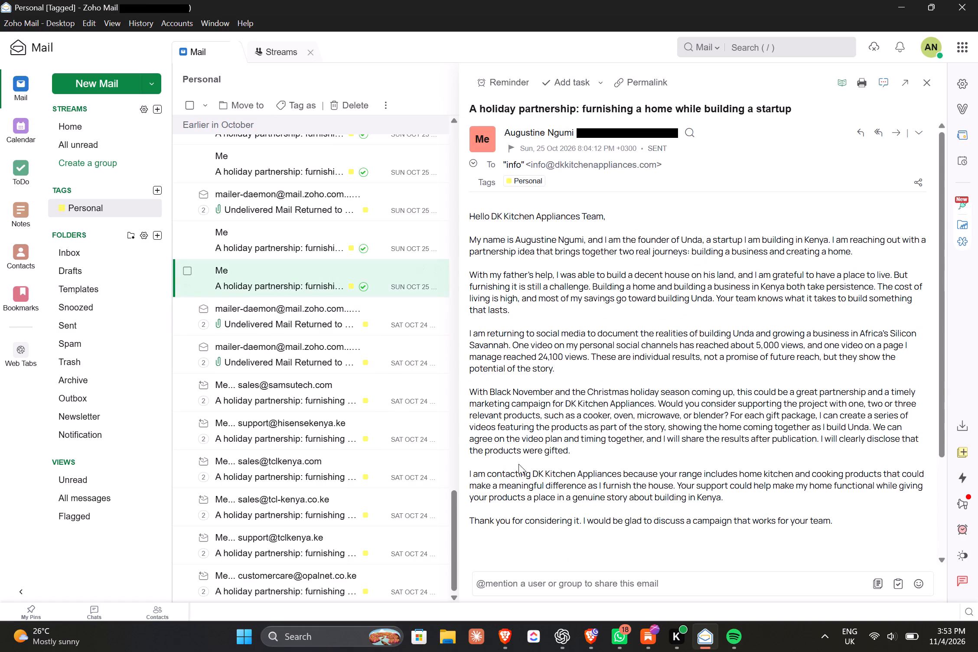
pyautogui.click(880, 127)
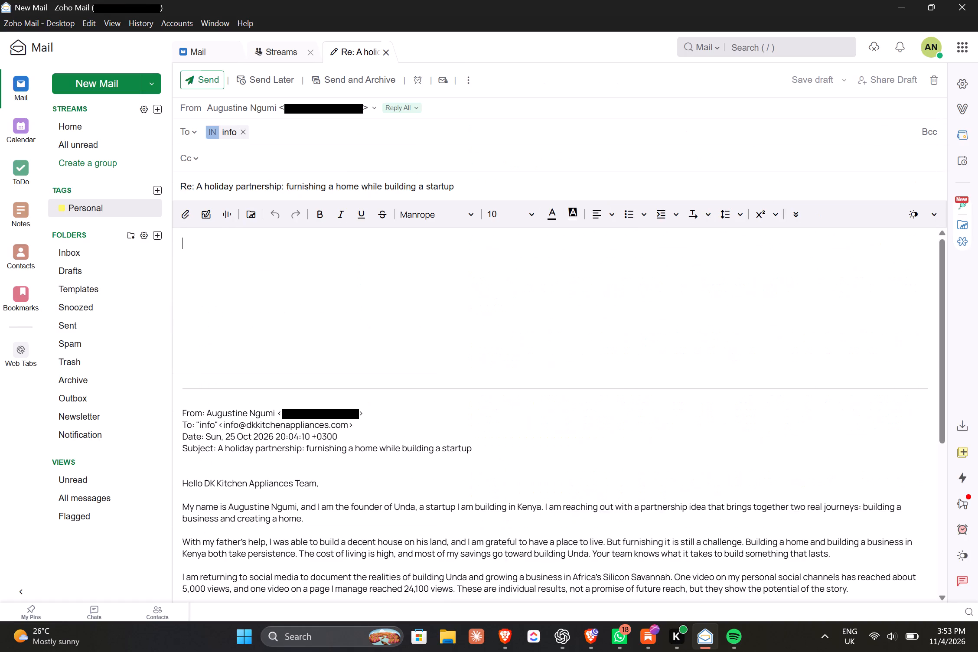
pyautogui.hotkey('ctrl', 'v')
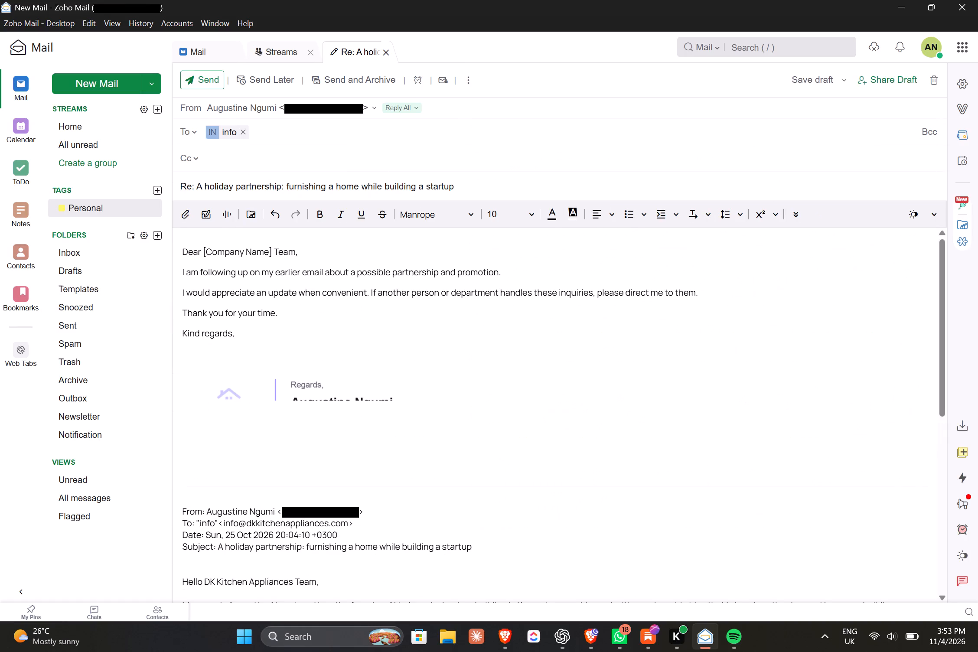
# Change the DK Kitchen Appliances reply's signature to the Founder & CEO version.
pyautogui.click(472, 76)
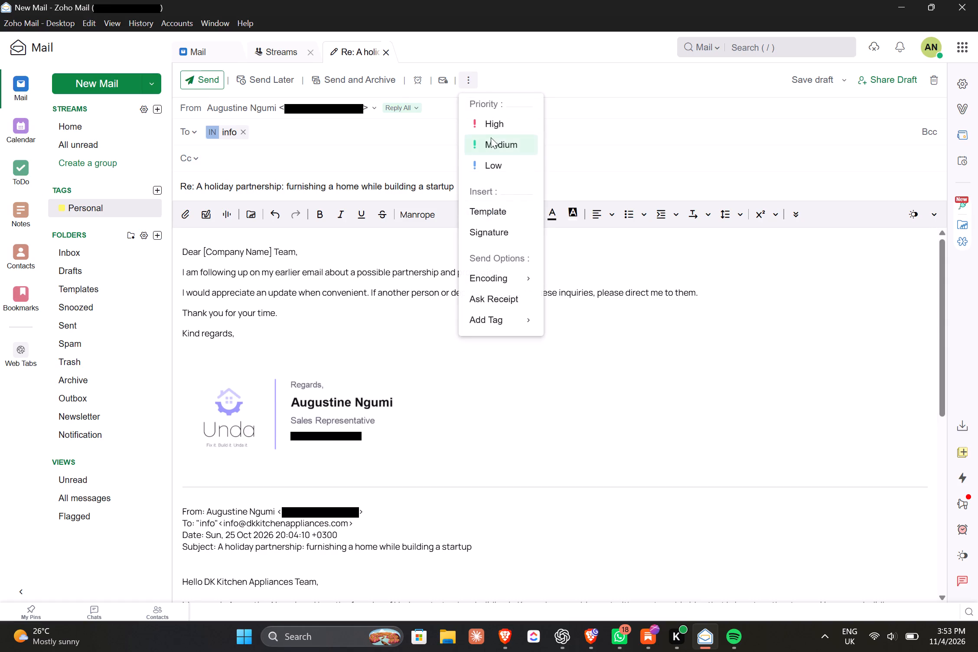
pyautogui.click(498, 231)
pyautogui.click(572, 416)
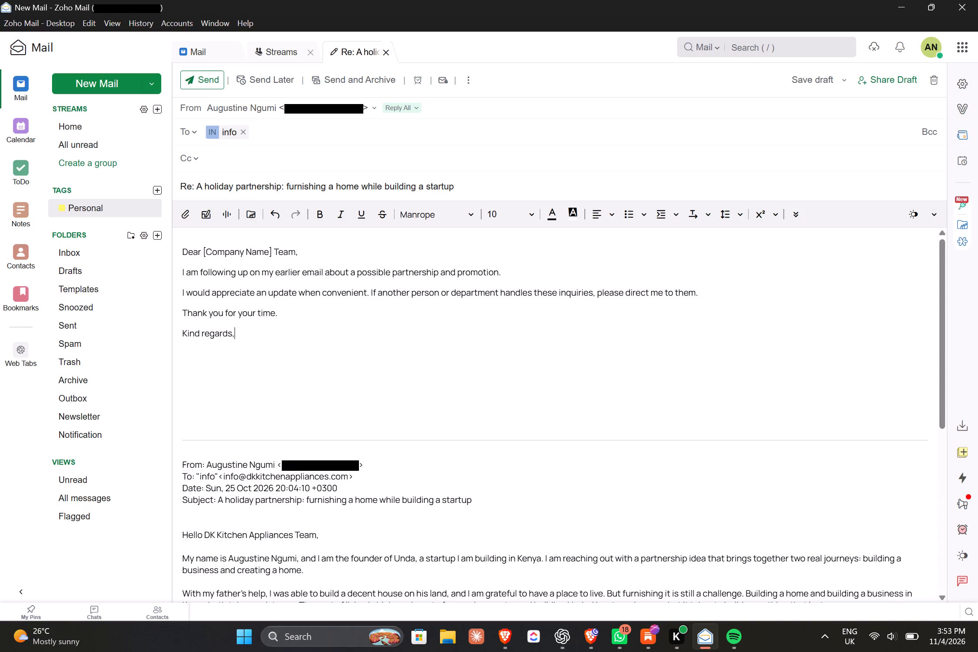
# Remove the extra blank lines between "Kind regards," and the signature in the DK Kitchen Appliances reply.
pyautogui.click(204, 360)
pyautogui.press('BackSpace')
pyautogui.press('BackSpace')
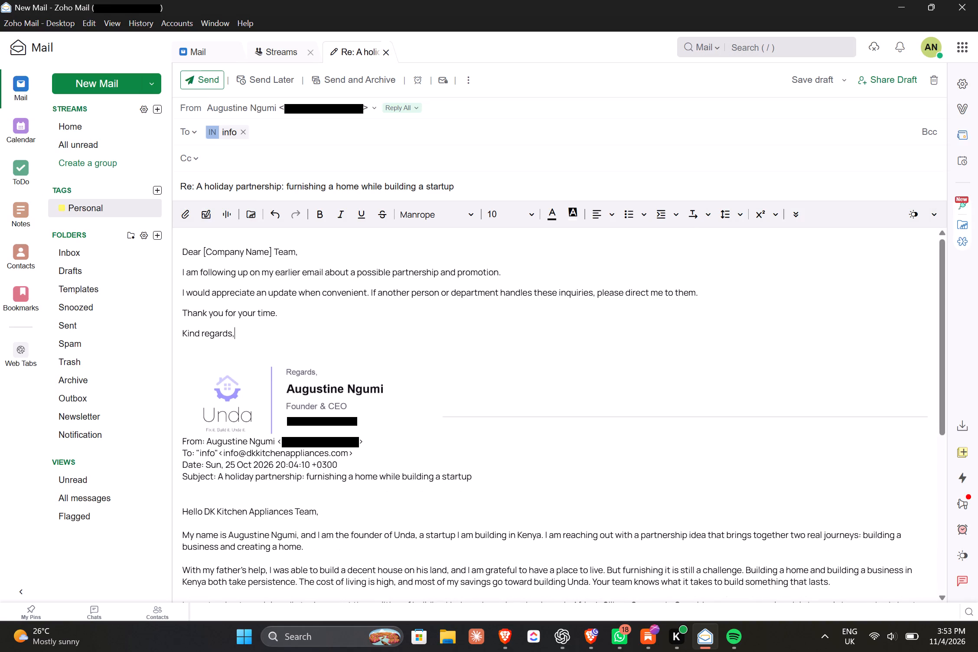
pyautogui.press('Down')
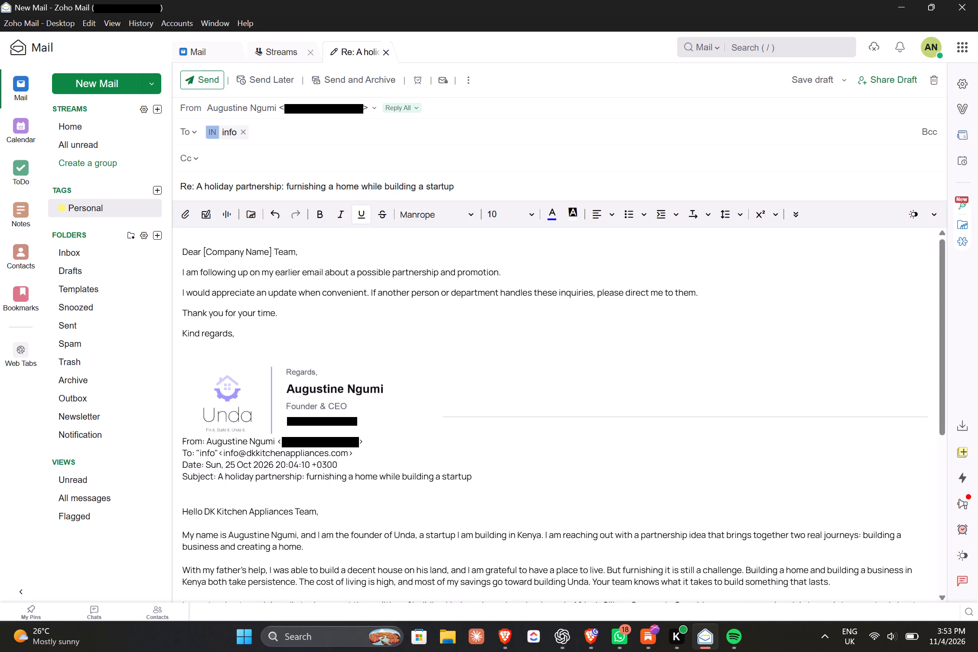
pyautogui.press('Up')
# Replace "[Company Name]" in the reply's greeting with the start of the company's name, "DK KI", keeping a space after "Dear".
pyautogui.moveTo(274, 251); pyautogui.dragTo(219, 247)
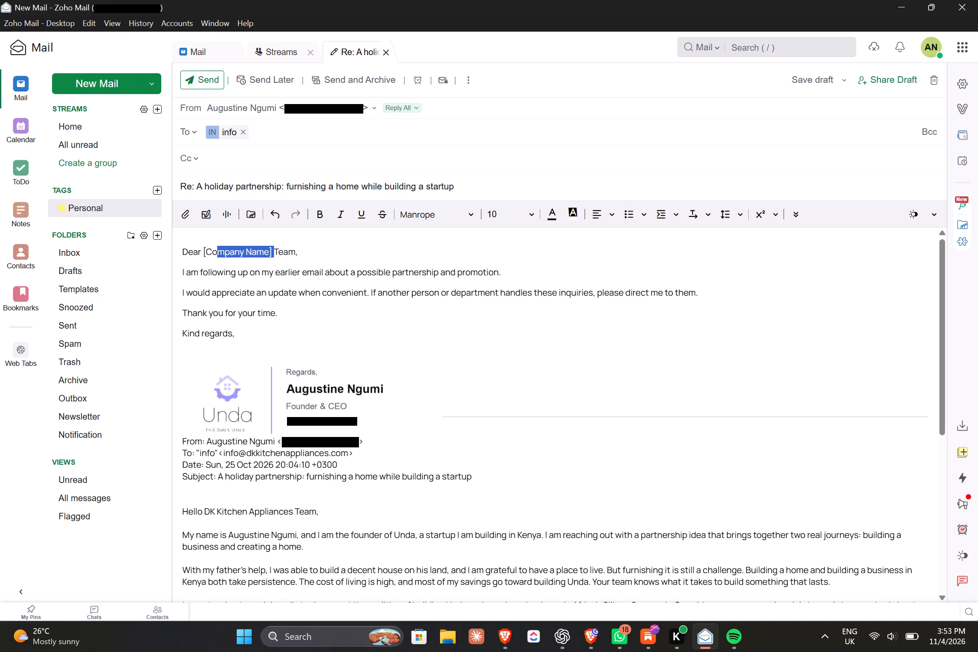
pyautogui.moveTo(219, 247); pyautogui.dragTo(200, 248)
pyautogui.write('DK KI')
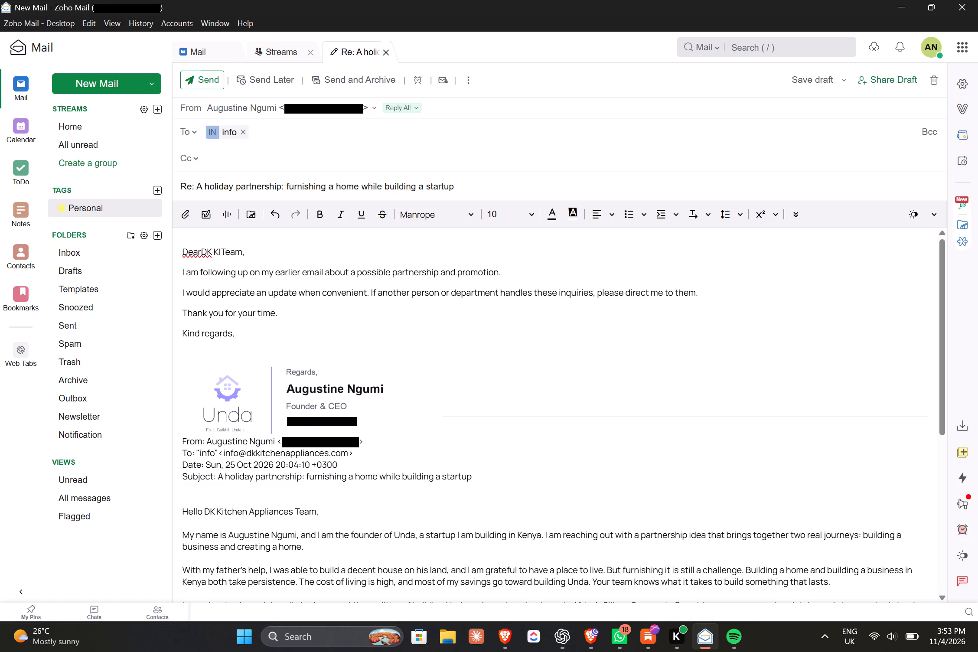
pyautogui.click(200, 248)
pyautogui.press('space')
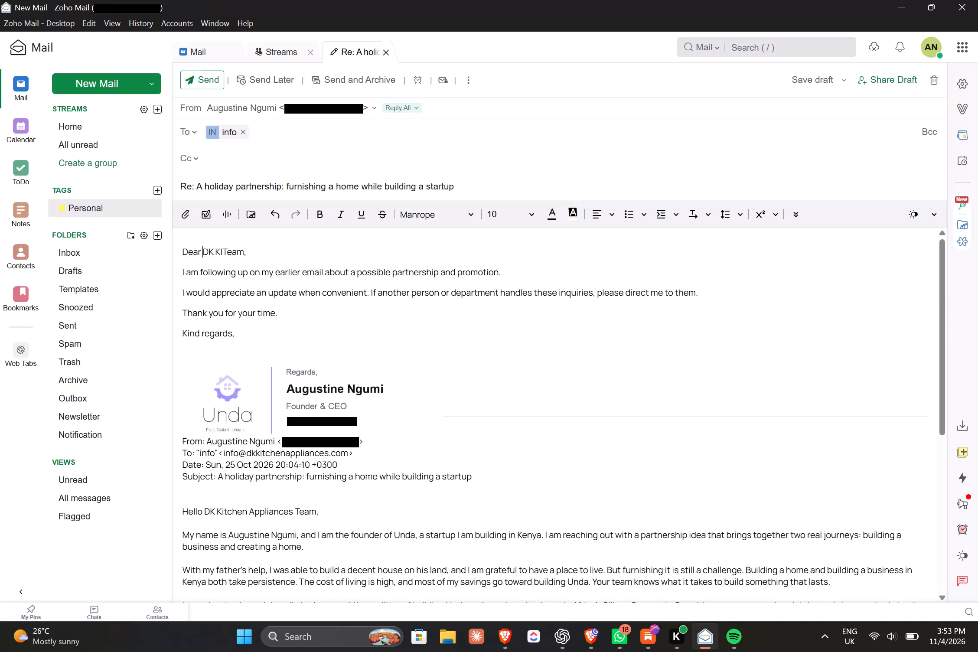
# Correct the company name in the DK Kitchen Appliances reply's greeting to "DK Kitchen Appliance", keeping a space before "Team".
pyautogui.press('Right')
pyautogui.press('Right')
pyautogui.press('Right')
pyautogui.press('Right')
pyautogui.press('Right')
pyautogui.press('BackSpace')
pyautogui.press('space')
pyautogui.press('BackSpace')
pyautogui.press('space')
pyautogui.press('Left')
pyautogui.write('itchen')
pyautogui.press('space')
pyautogui.write('Appliance')
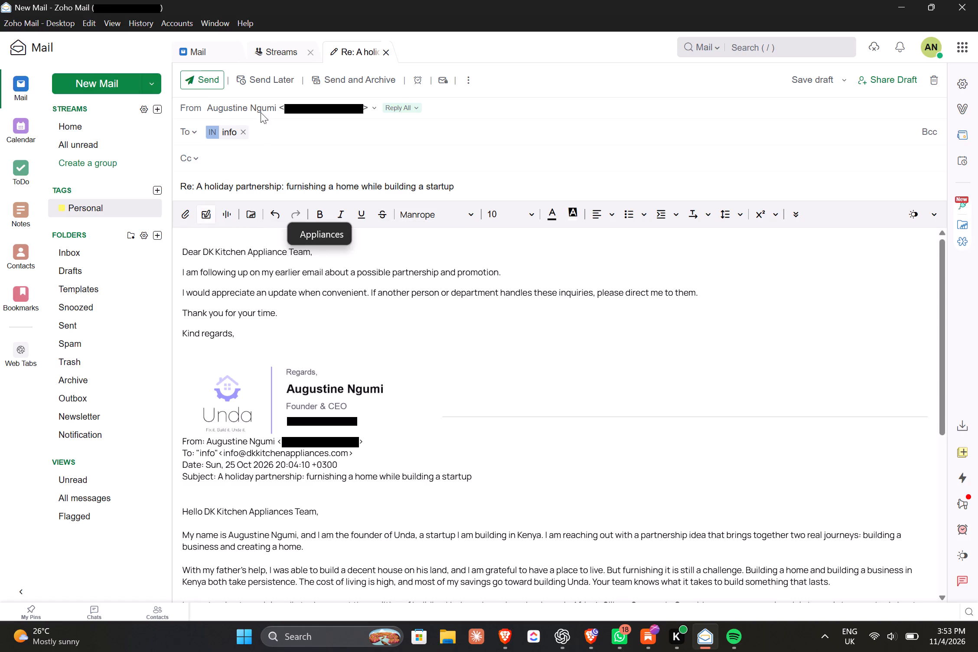
# Send the follow-up reply to DK Kitchen Appliances, keeping its greeting on a single line.
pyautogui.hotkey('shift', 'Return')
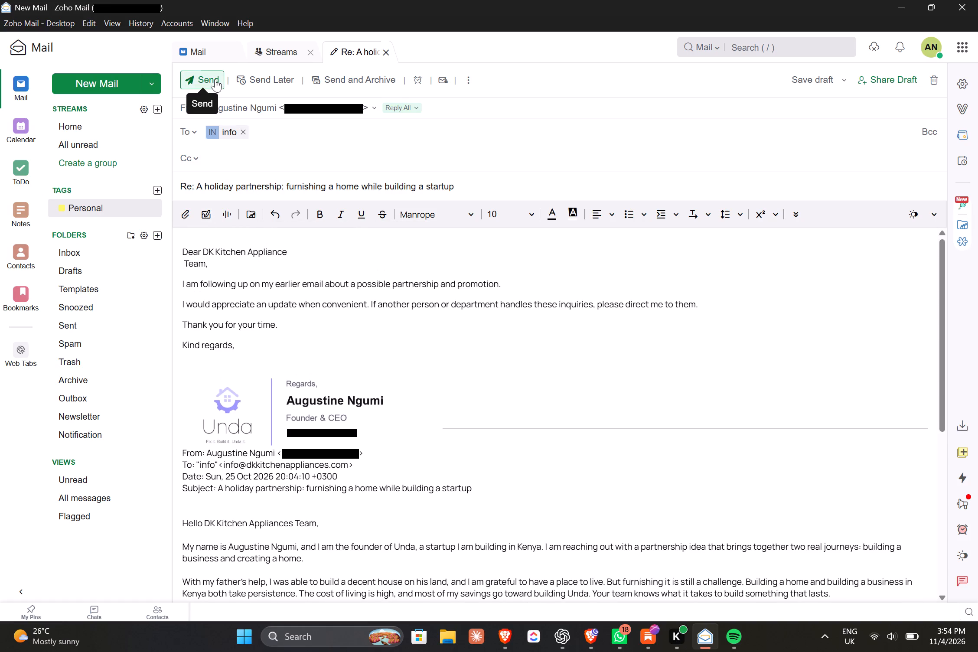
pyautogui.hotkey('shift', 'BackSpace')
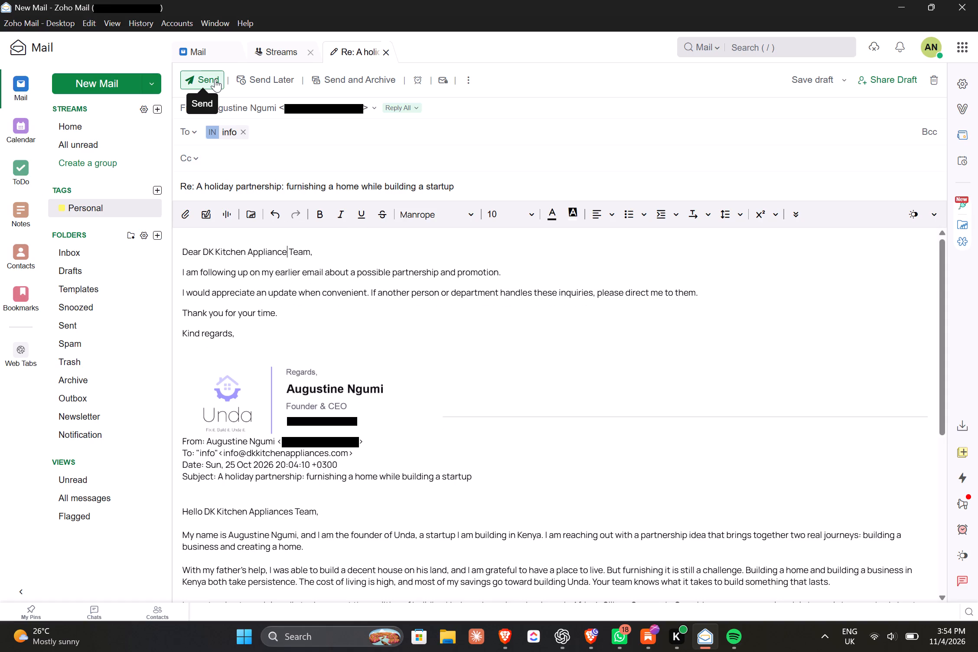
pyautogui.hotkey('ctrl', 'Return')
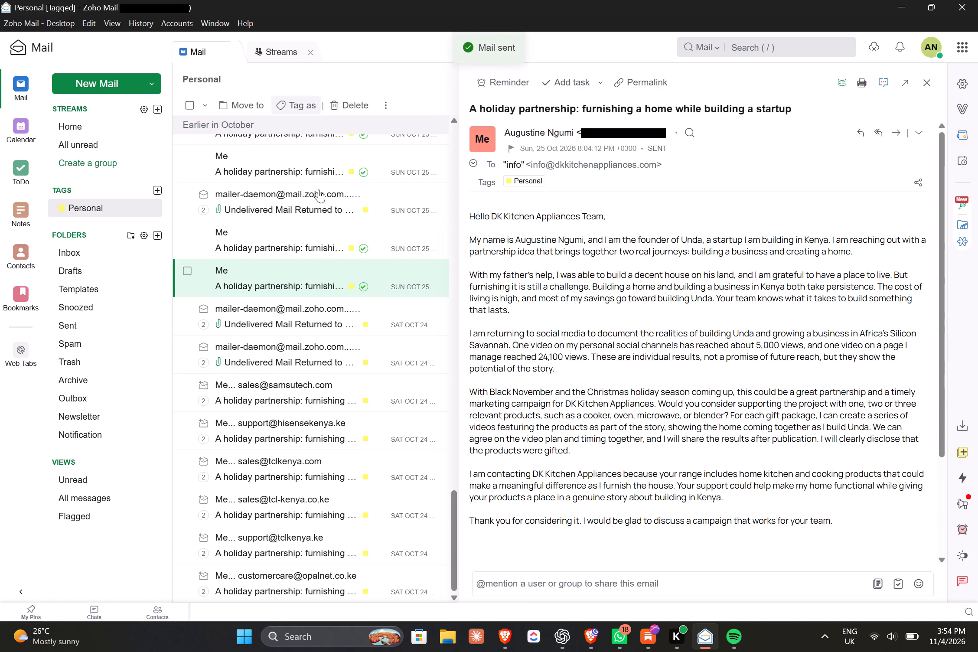
# Start a reply-all to the holiday partnership email sent to Vitron Kenya and paste the copied follow-up text into it.
pyautogui.click(315, 244)
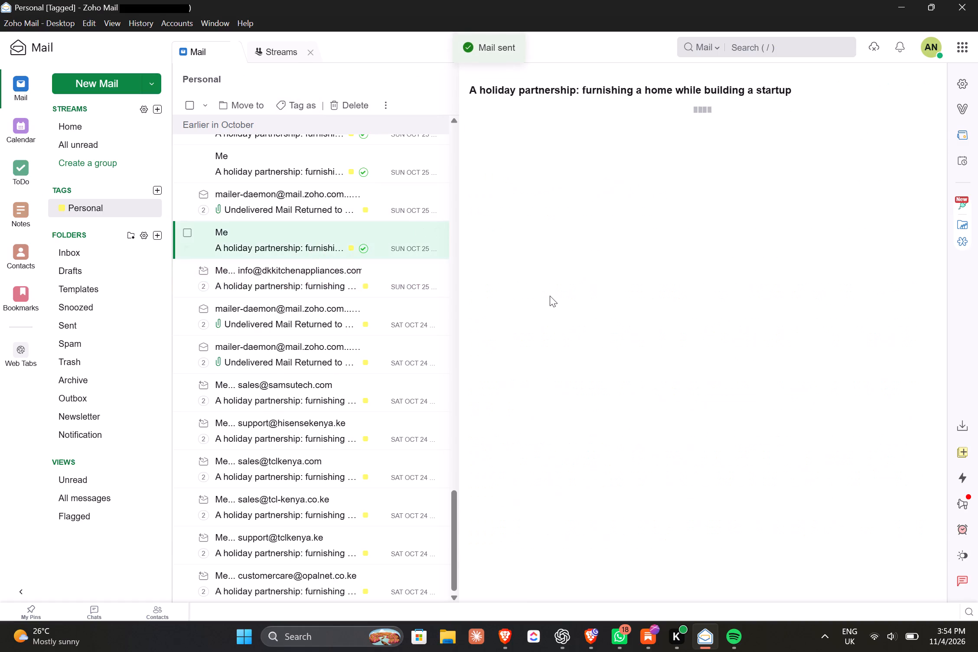
pyautogui.scroll(-3, 651, 334)
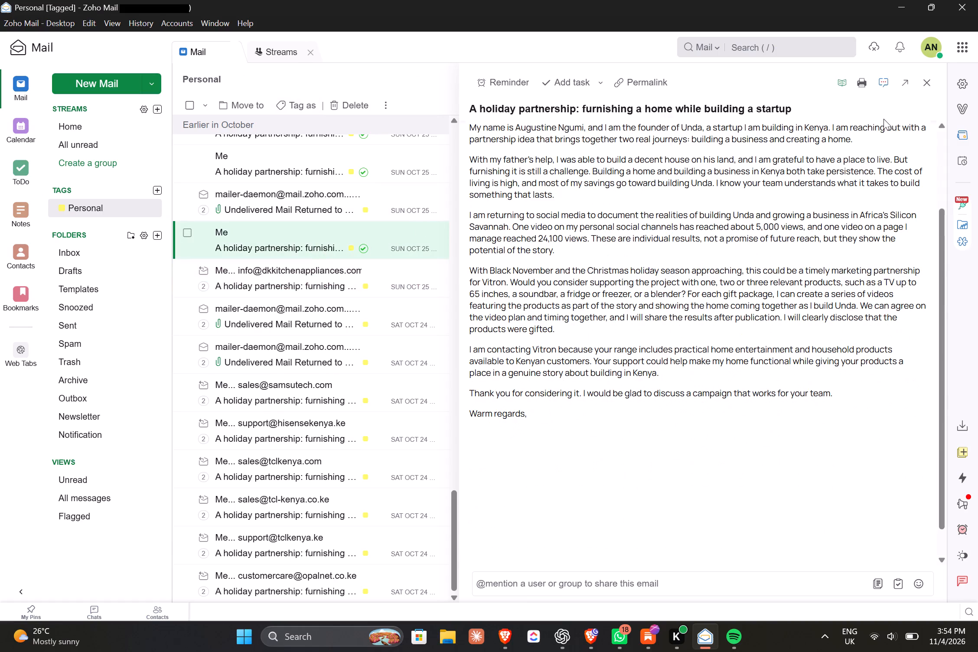
pyautogui.scroll(5, 857, 142)
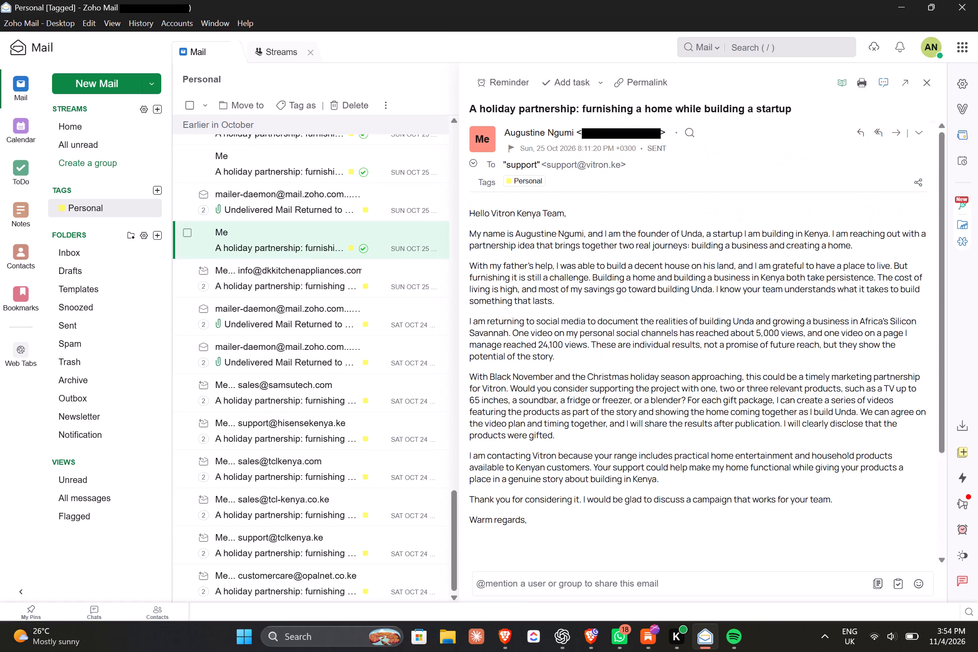
pyautogui.click(882, 130)
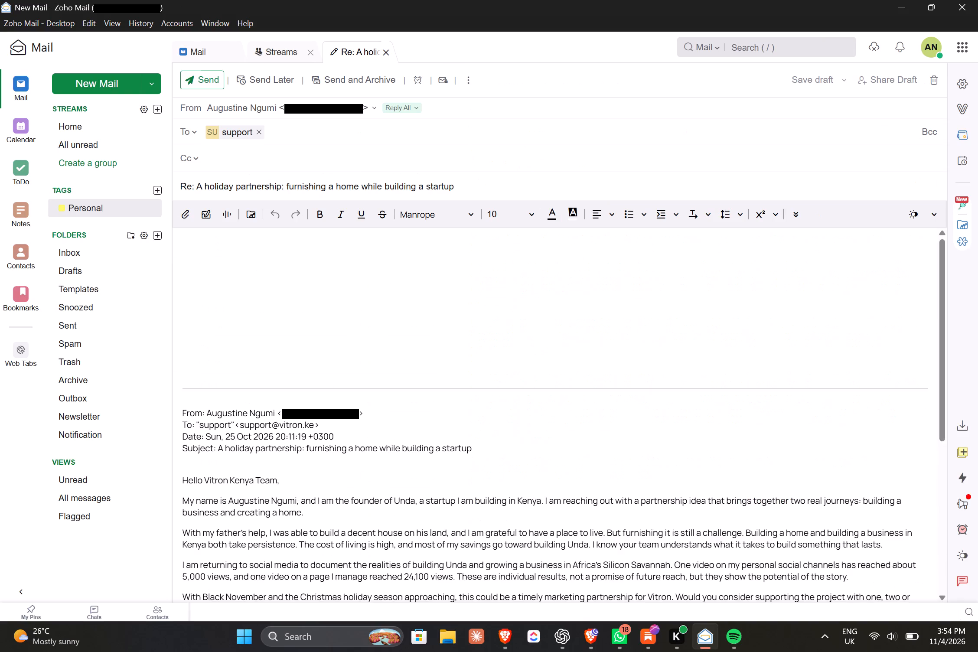
pyautogui.hotkey('ctrl', 'v')
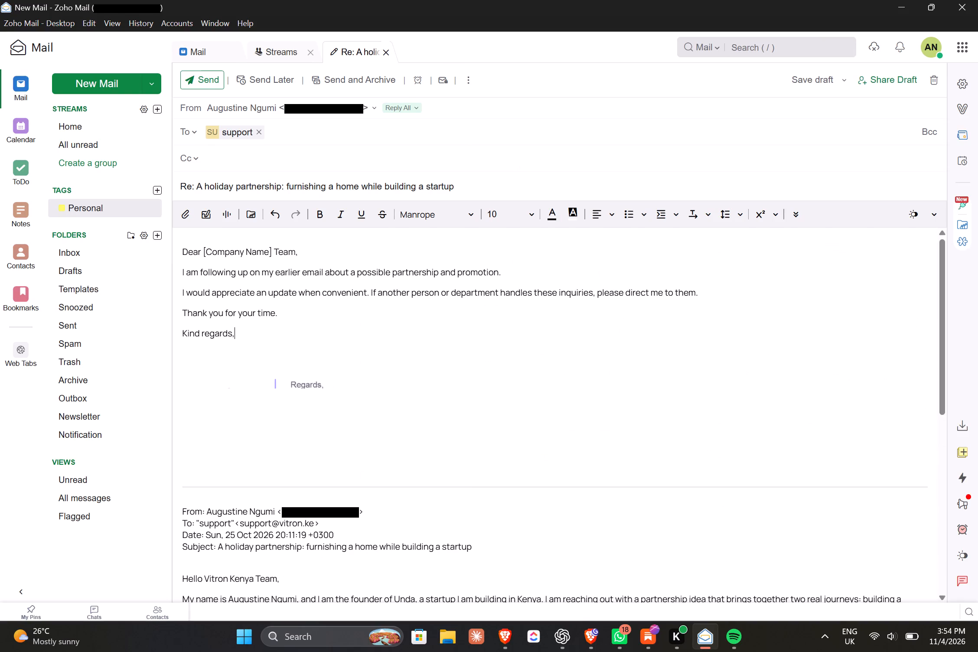
# Replace the Sales Representative signature in the Vitron Kenya reply with the Founder & CEO signature.
pyautogui.click(469, 86)
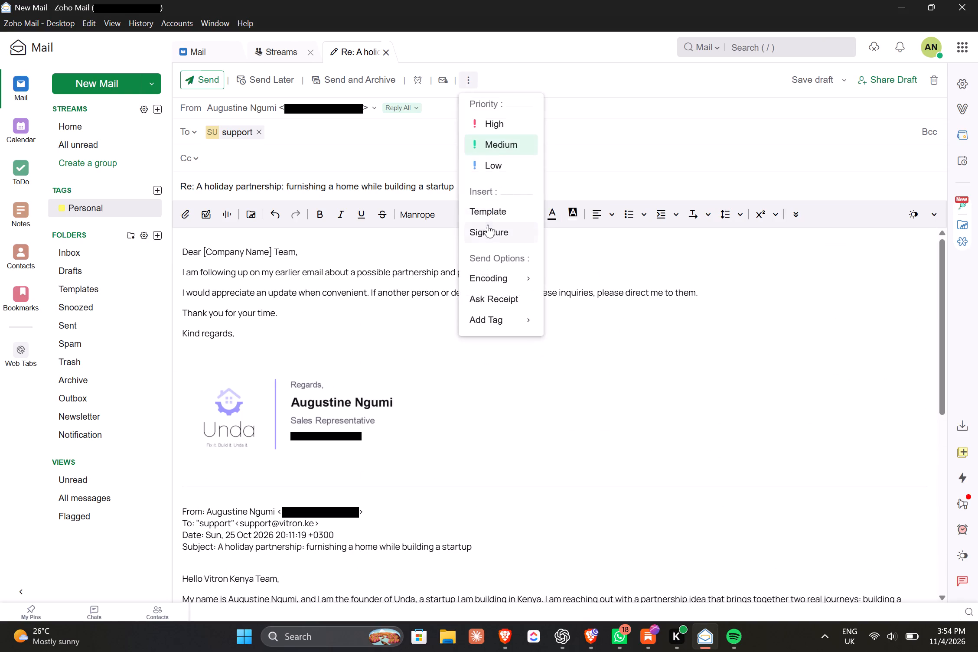
pyautogui.click(488, 225)
pyautogui.click(569, 393)
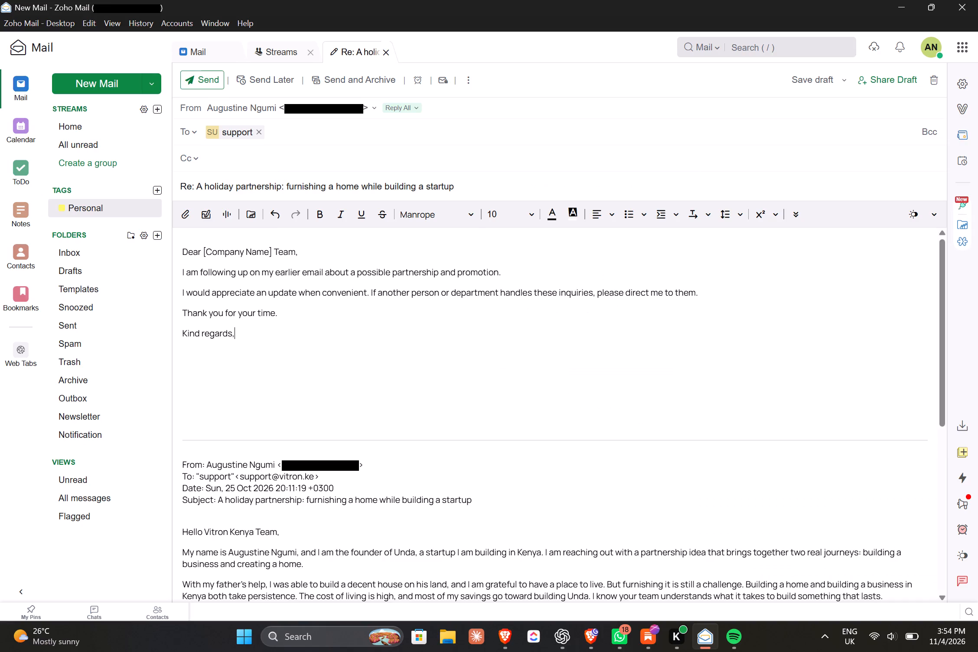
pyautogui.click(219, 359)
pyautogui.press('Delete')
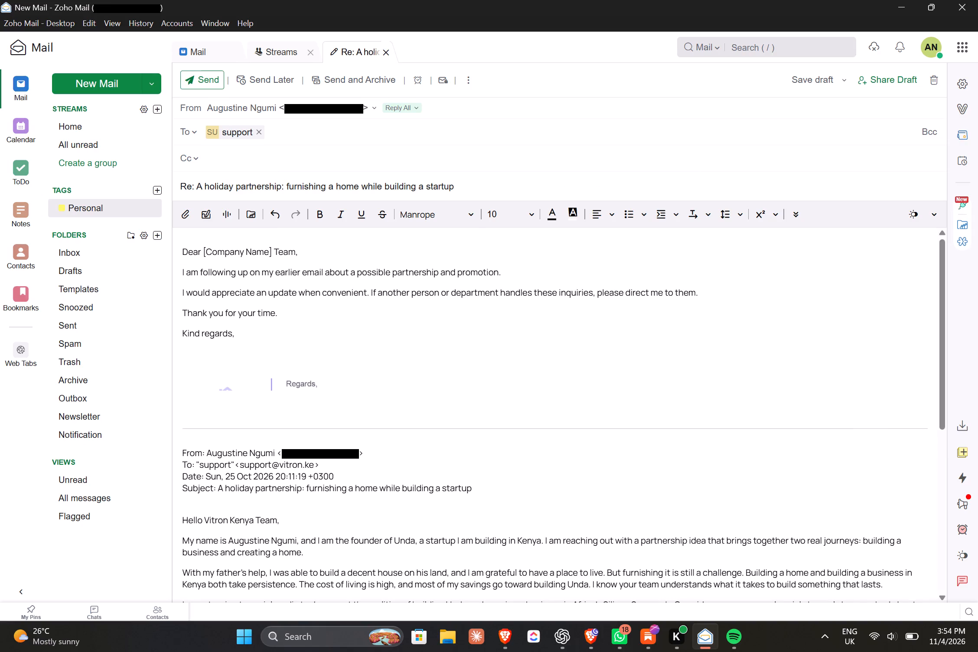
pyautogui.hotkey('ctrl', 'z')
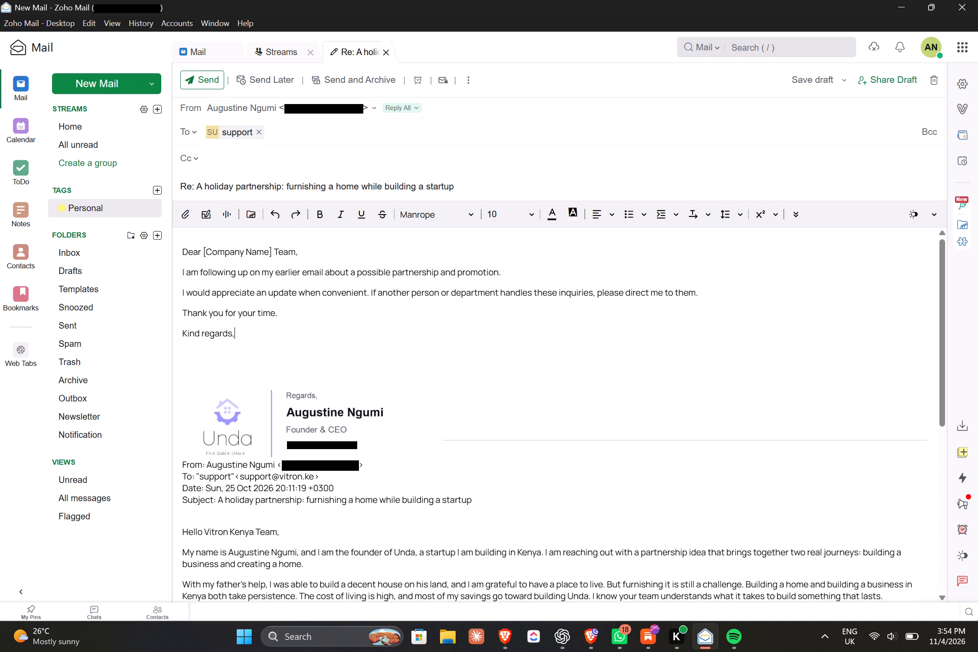
# Remove the two extra blank lines between "Kind regards," and the signature in the Vitron Kenya reply.
pyautogui.click(189, 347)
pyautogui.press('Delete')
pyautogui.press('BackSpace')
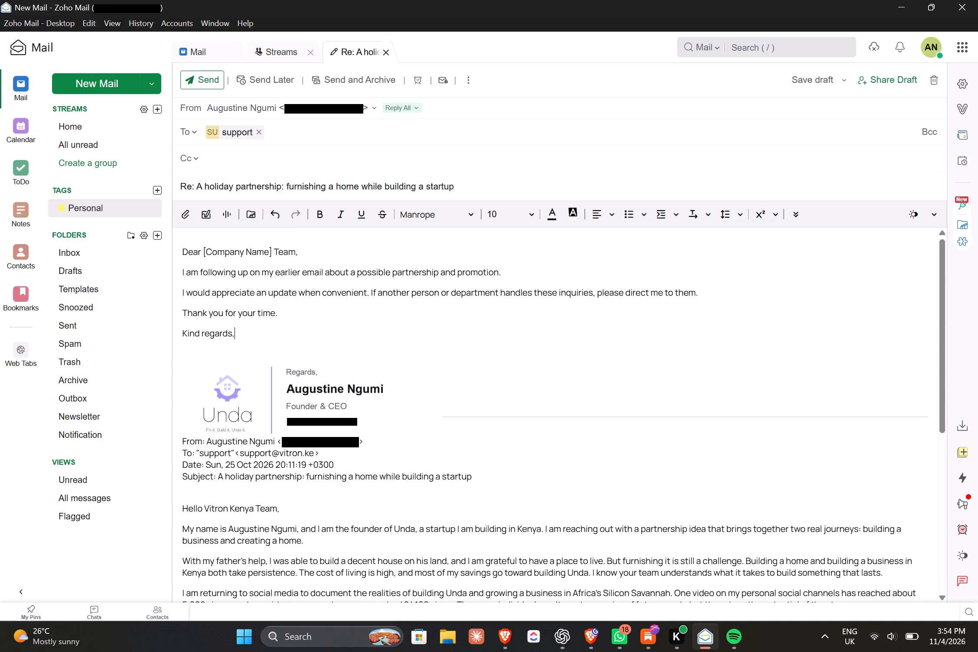
# Replace "[Company Name]" in the reply's greeting with "Vitron Kenya".
pyautogui.moveTo(270, 248); pyautogui.dragTo(231, 250)
pyautogui.press('Right')
pyautogui.press('Right')
pyautogui.press('Right')
pyautogui.press('Right')
pyautogui.press('Right')
pyautogui.press('Right')
pyautogui.press('Right')
pyautogui.press('Right')
pyautogui.press('Right')
pyautogui.hotkey('ctrl', 'shift', 'Left')
pyautogui.hotkey('ctrl', 'shift', 'Left')
pyautogui.hotkey('ctrl', 'shift', 'Left')
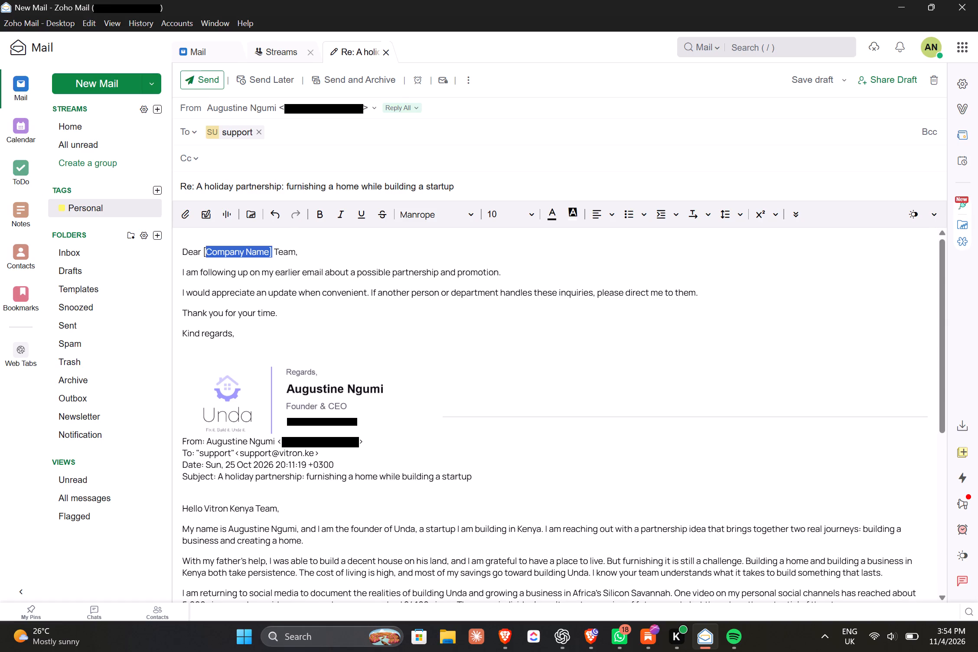
pyautogui.hotkey('ctrl', 'shift', 'Left')
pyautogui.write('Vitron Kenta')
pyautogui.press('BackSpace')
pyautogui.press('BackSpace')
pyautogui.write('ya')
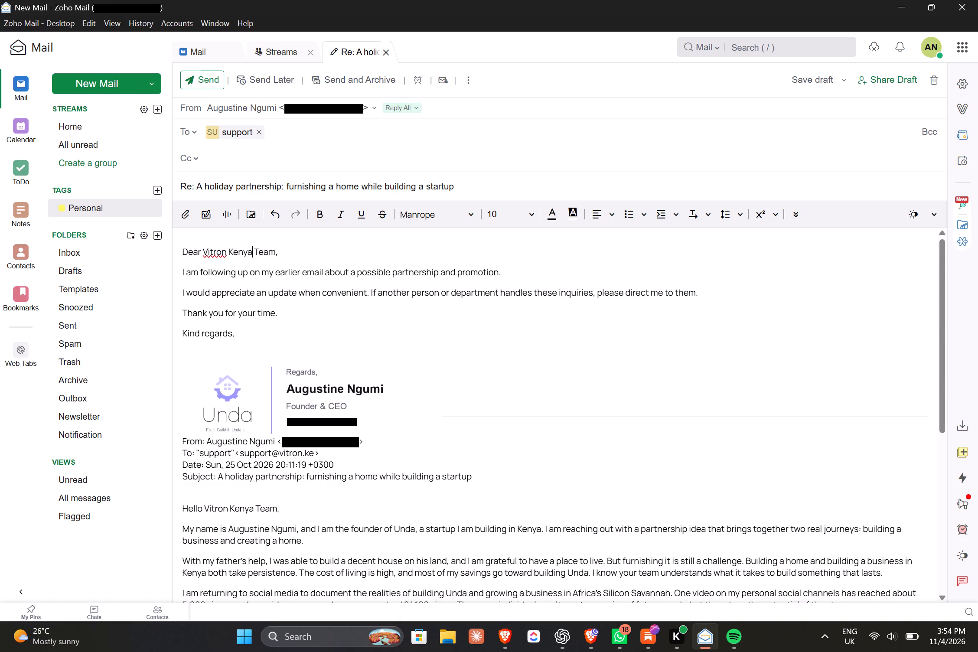
# Send the follow-up reply to Vitron Kenya.
pyautogui.click(205, 80)
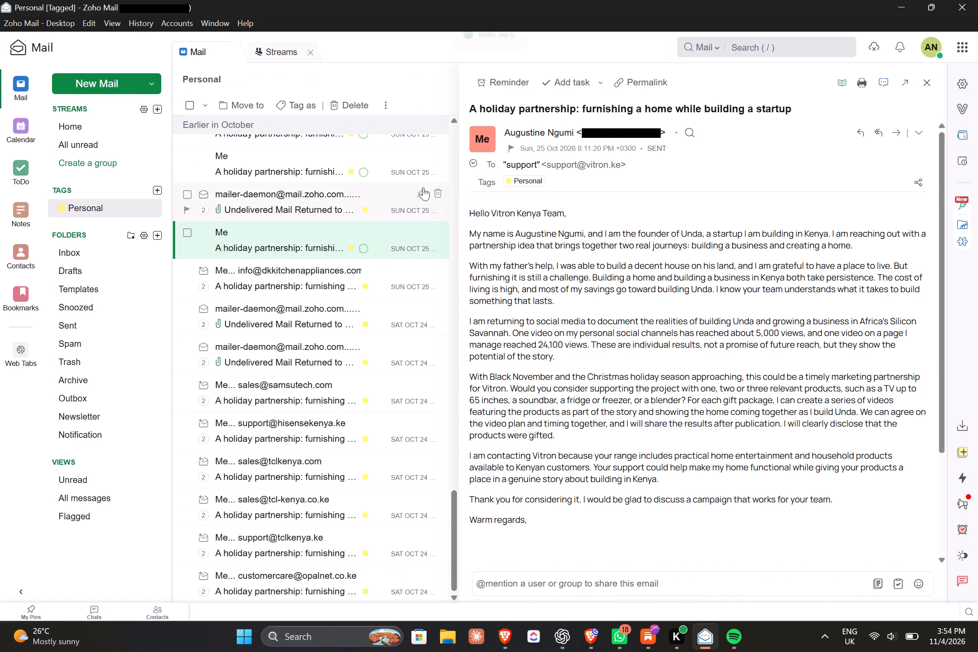
# Start a reply-all to the partnership email sent to Al Mansoor Smart Home Appliances and paste the copied follow-up text into it.
pyautogui.scroll(3, 346, 363)
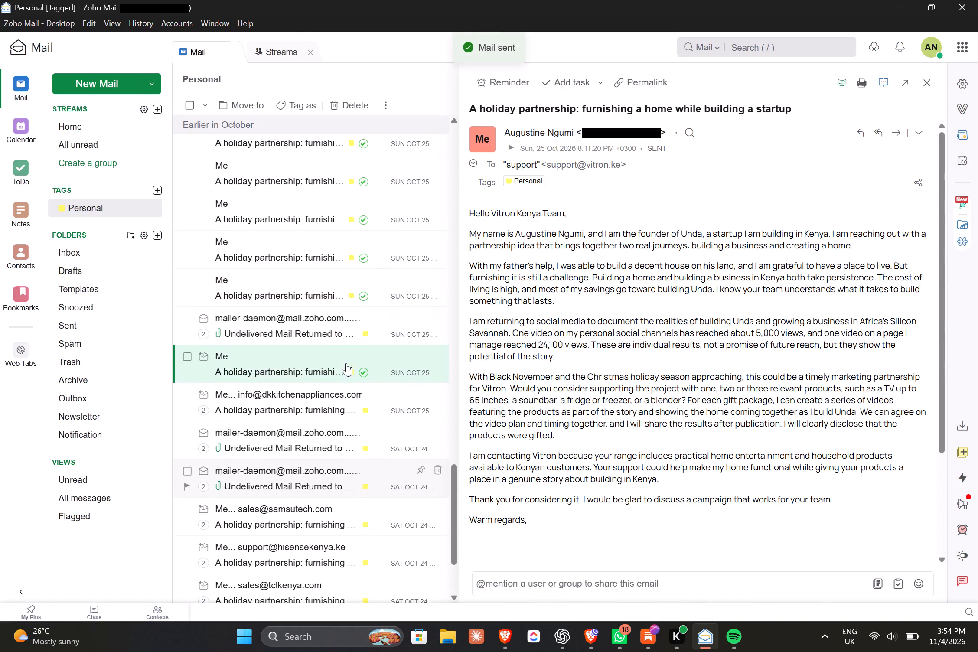
pyautogui.click(306, 290)
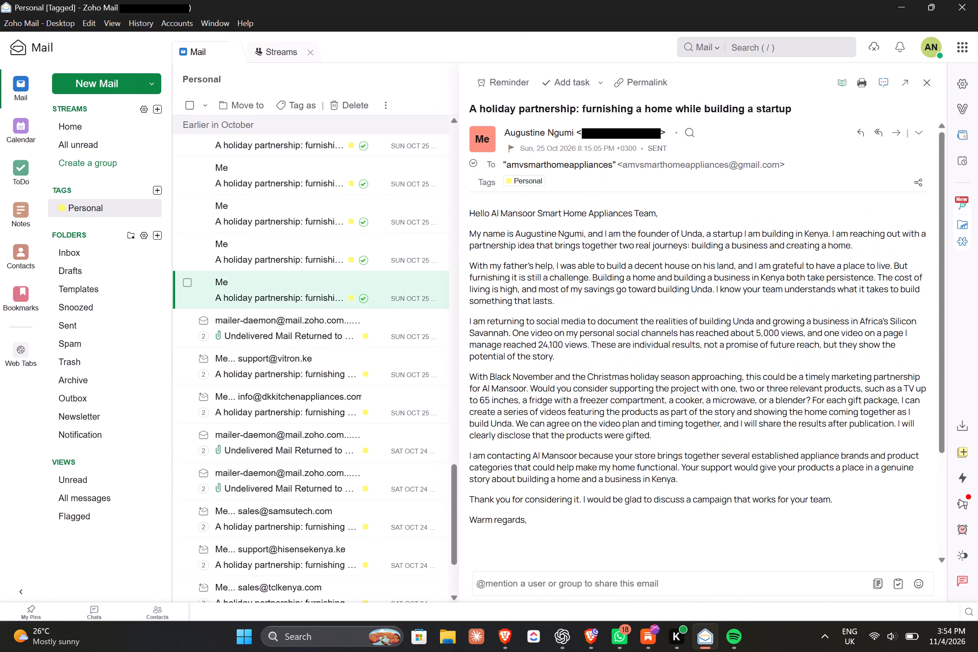
pyautogui.click(877, 134)
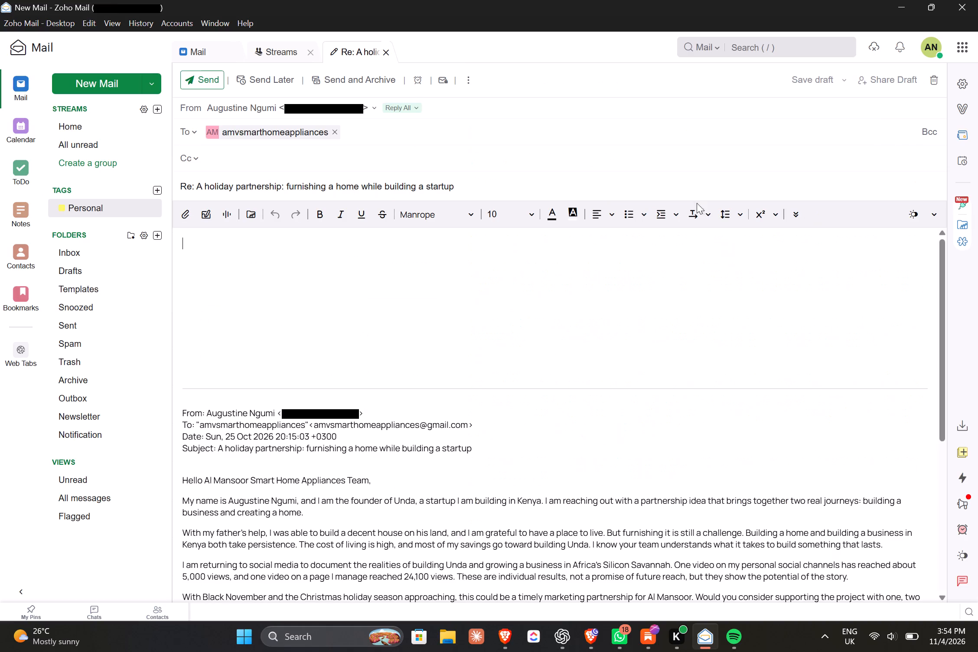
pyautogui.hotkey('ctrl', 'v')
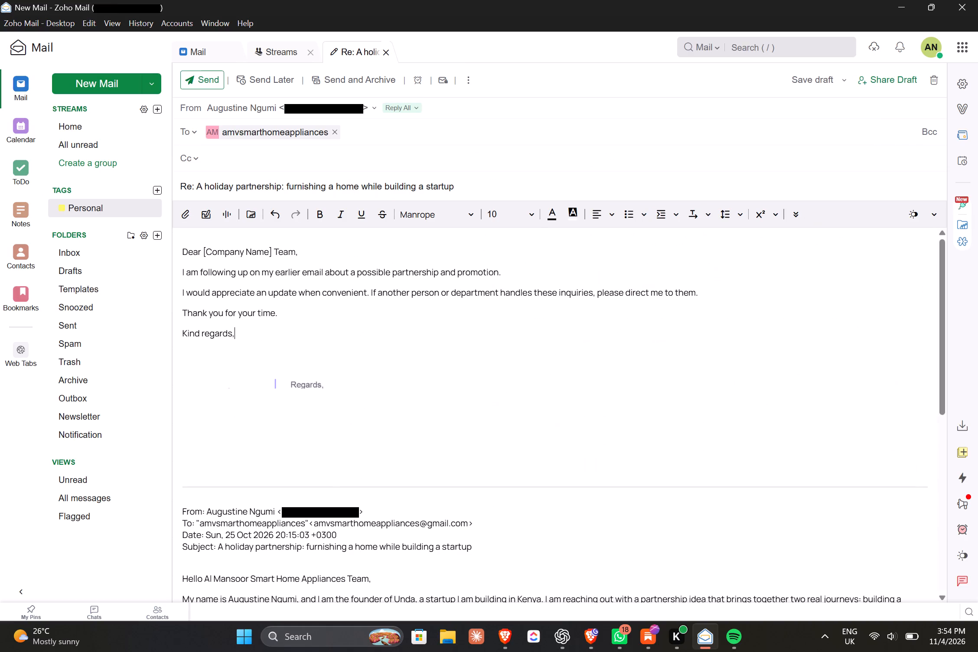
# Replace the Sales Representative signature in the Al Mansoor Smart Home Appliances reply.
pyautogui.click(468, 78)
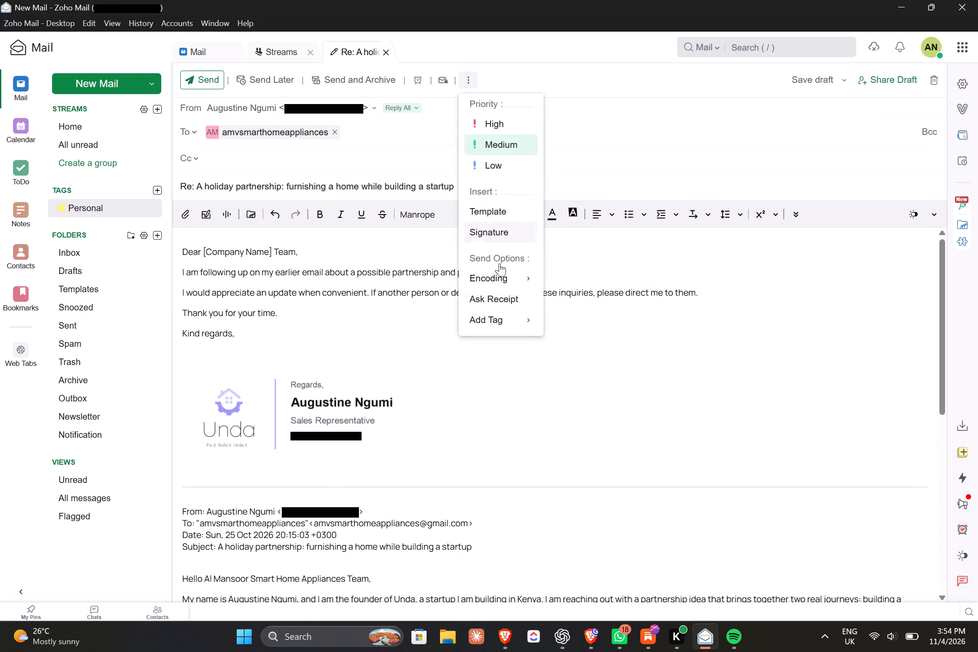
# Change the signature of the reply to Al Mansoor Smart Home Appliances to the Founder and CEO version.
pyautogui.click(508, 224)
pyautogui.click(606, 440)
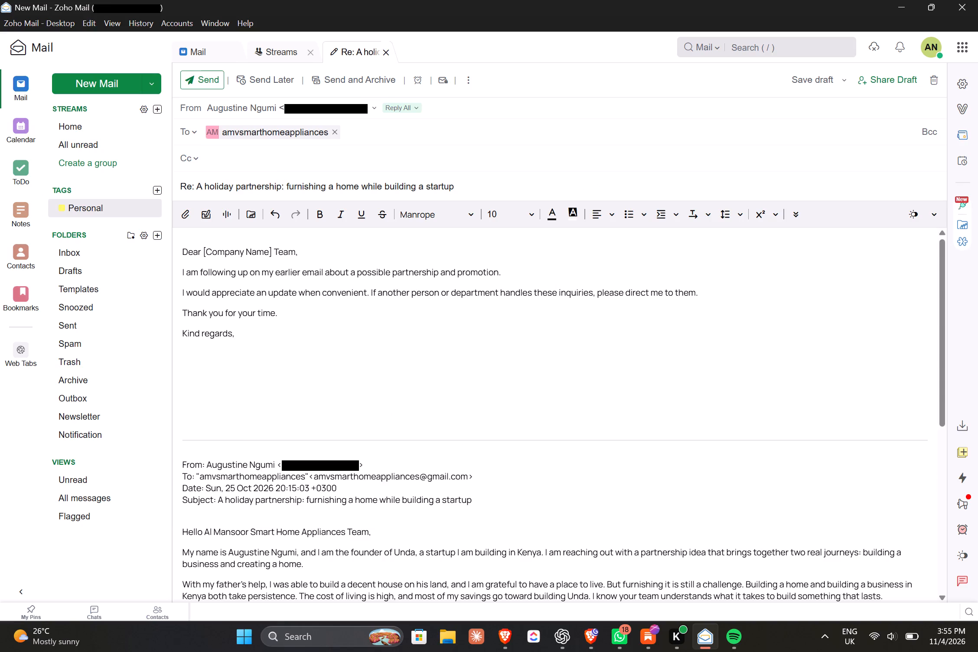
# Replace "[Company Name]" in the greeting with "Al Mansoor Smart Home Appliances", copied from the quoted original email.
pyautogui.moveTo(271, 248); pyautogui.dragTo(200, 249)
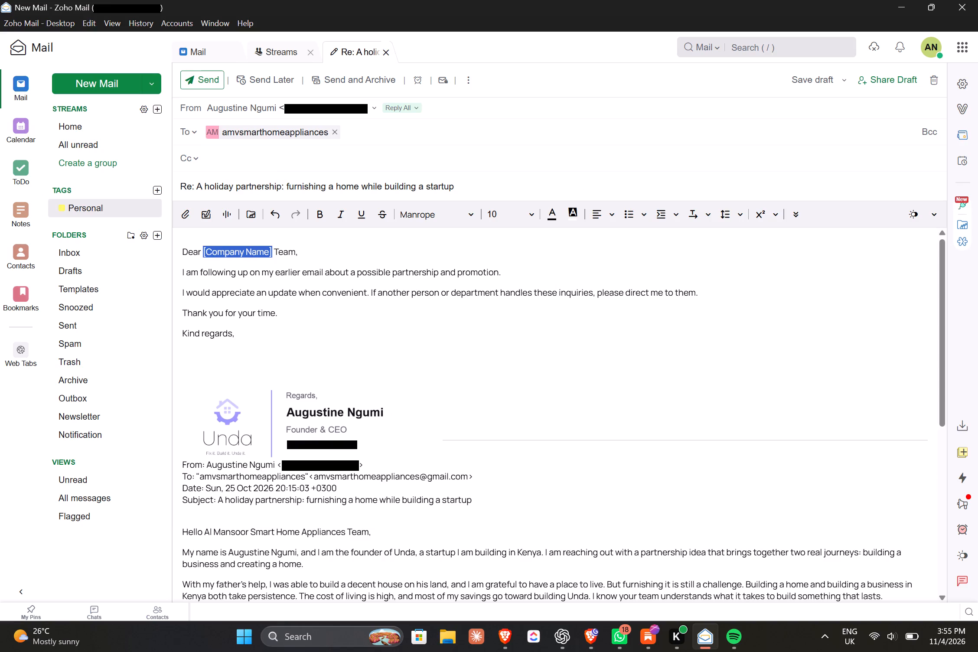
pyautogui.moveTo(200, 249); pyautogui.dragTo(203, 250)
pyautogui.press('Delete')
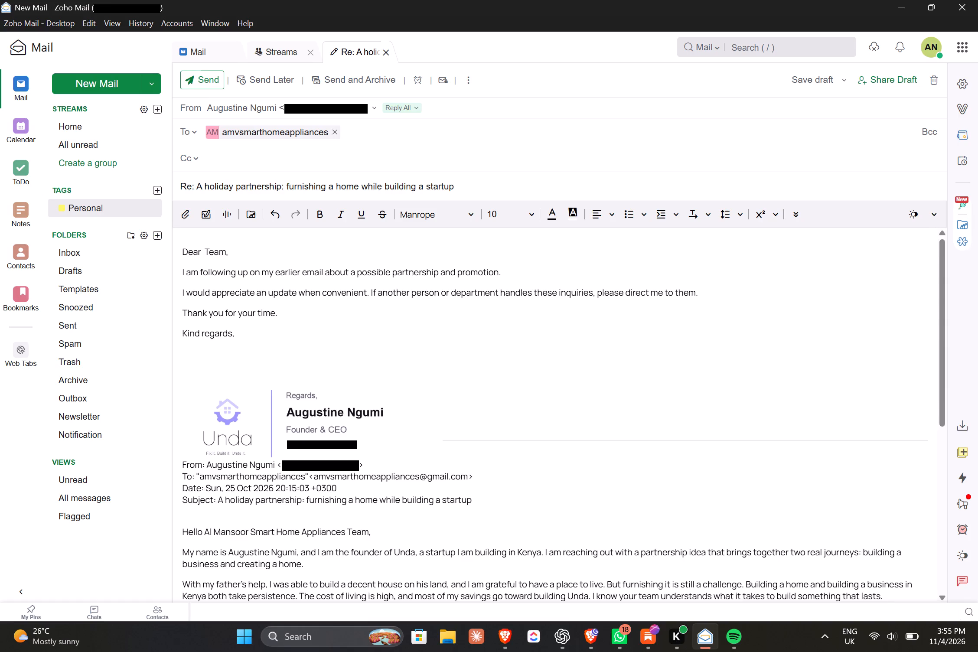
pyautogui.moveTo(206, 534); pyautogui.dragTo(341, 536)
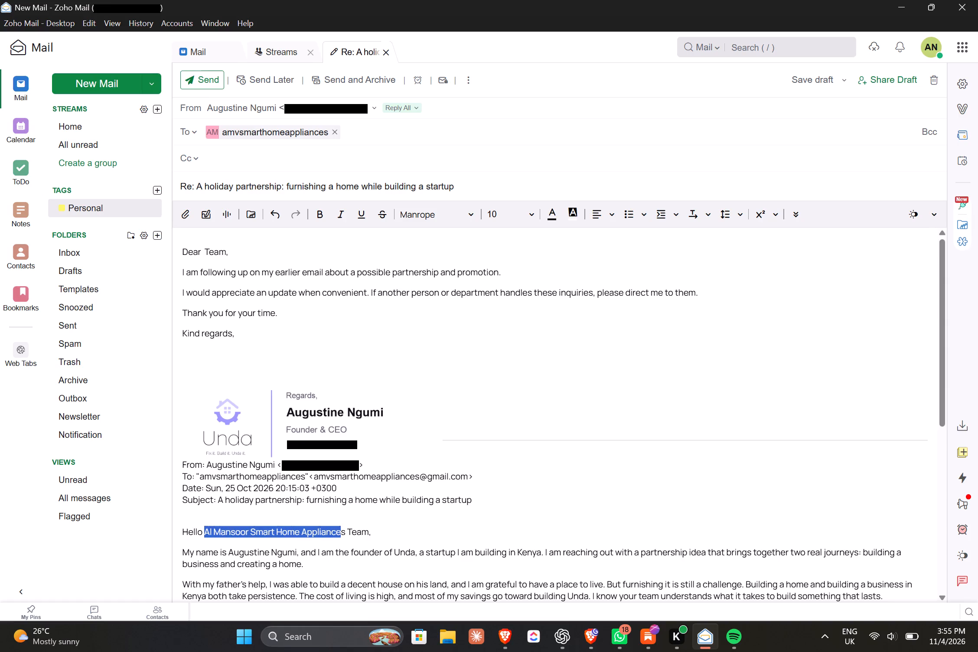
pyautogui.moveTo(341, 536); pyautogui.dragTo(344, 536)
pyautogui.hotkey('ctrl', 'x')
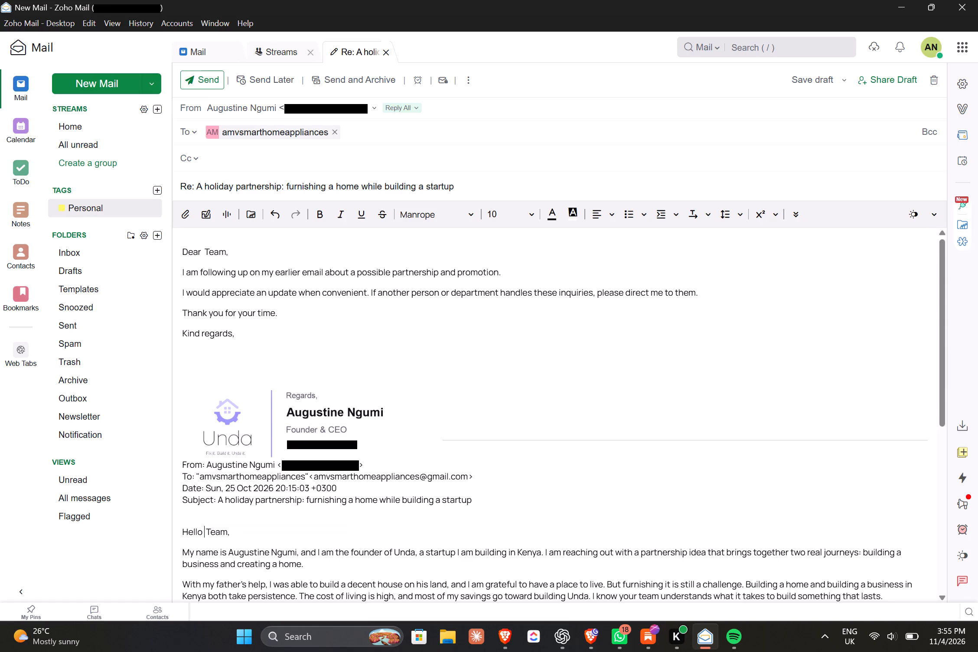
pyautogui.hotkey('ctrl', 'z')
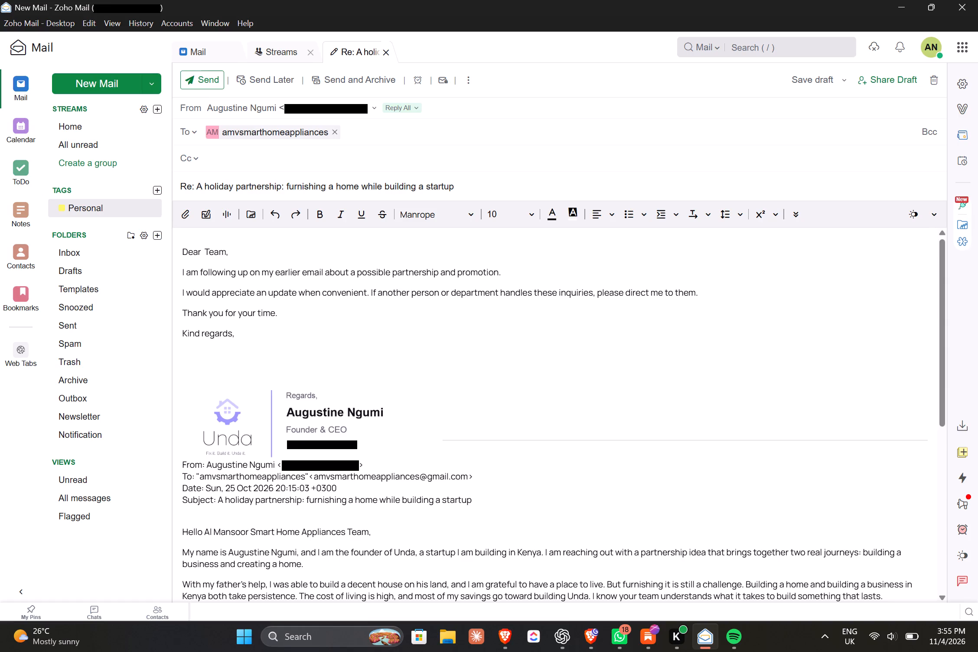
pyautogui.doubleClick(344, 536)
pyautogui.moveTo(205, 529); pyautogui.dragTo(348, 529)
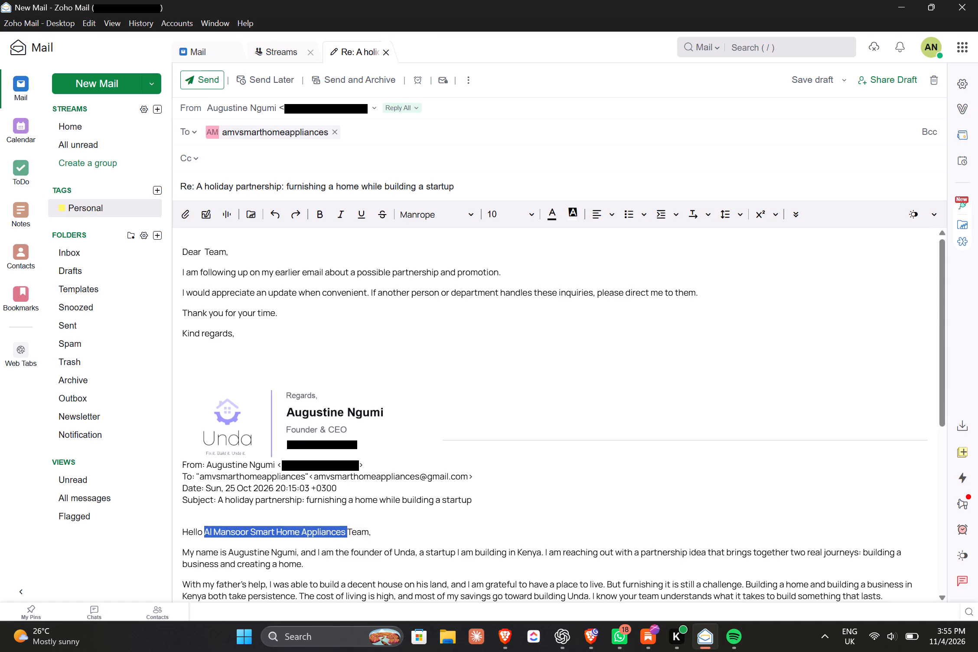
pyautogui.moveTo(348, 529); pyautogui.dragTo(344, 529)
pyautogui.hotkey('ctrl', 'c')
pyautogui.click(204, 251)
pyautogui.press('Left')
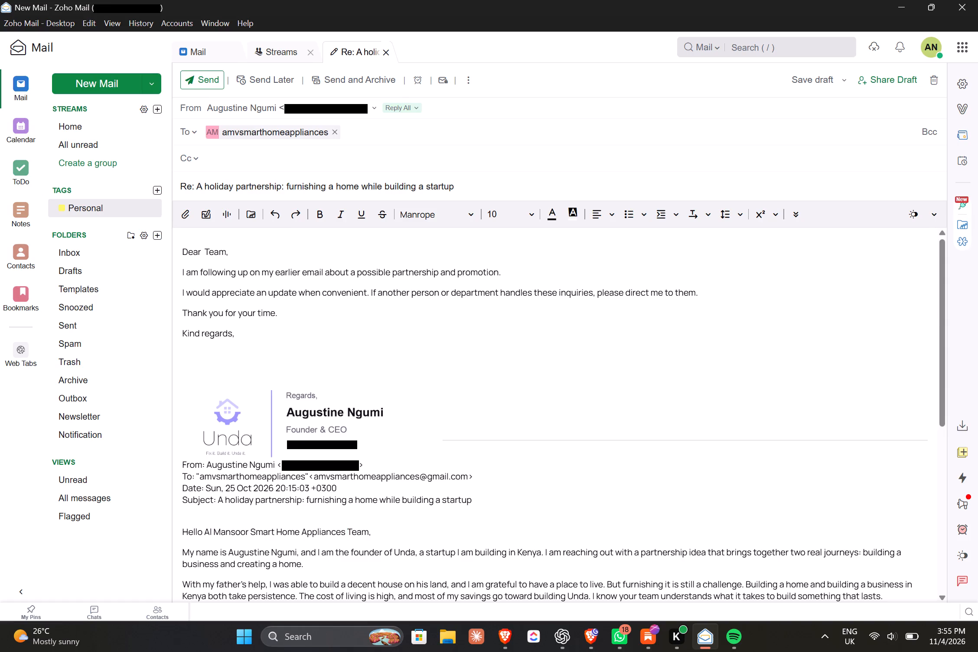
pyautogui.hotkey('ctrl', 'v')
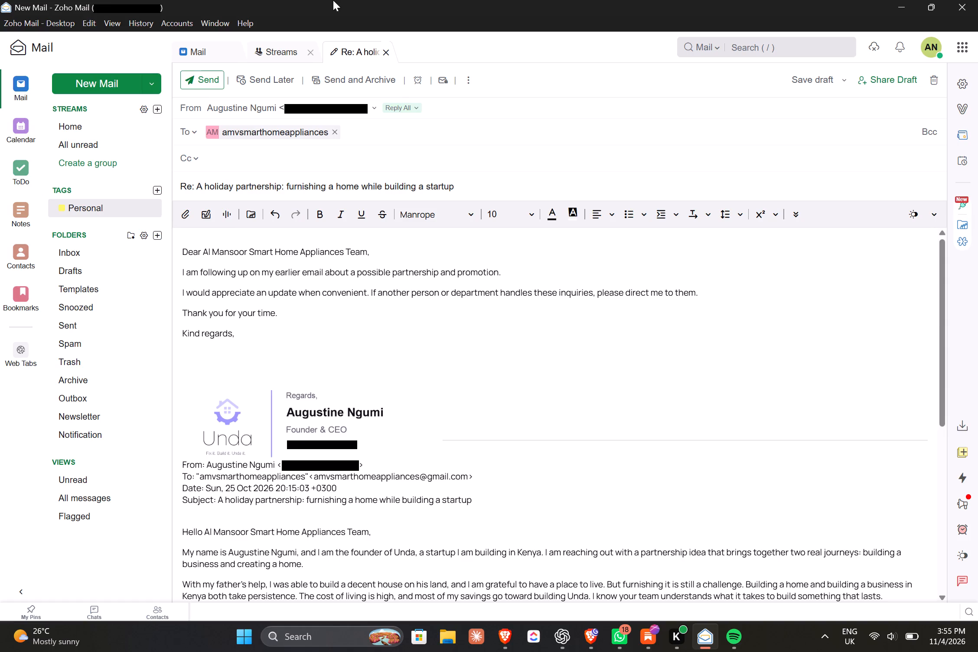
# Send the follow-up reply to Al Mansoor Smart Home Appliances.
pyautogui.click(196, 84)
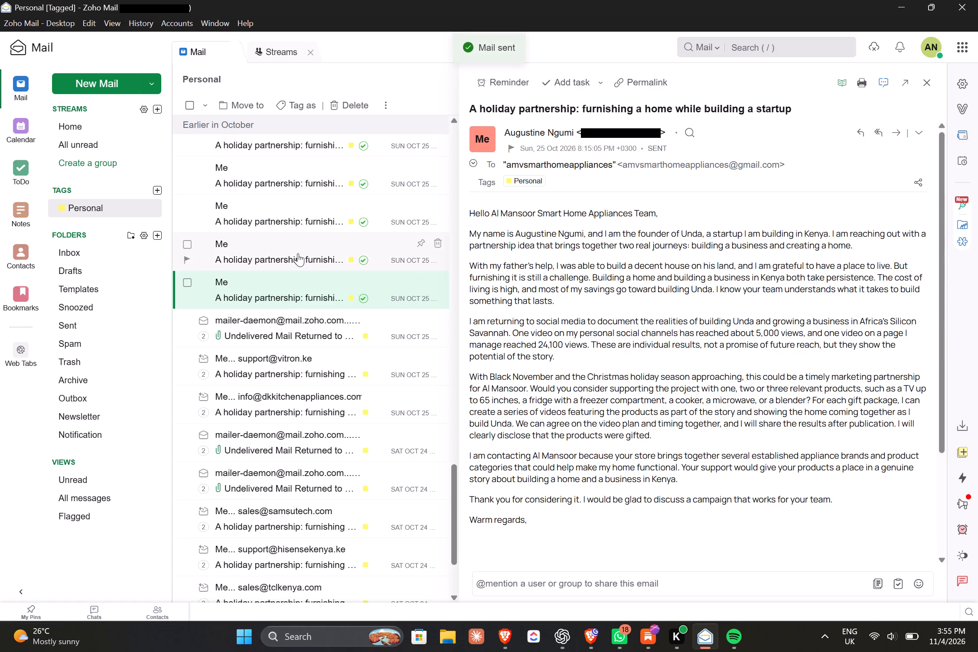
# Open the sent Al Mansoor Smart Home Appliances reply and check its greeting, message and signature.
pyautogui.scroll(-4, 723, 324)
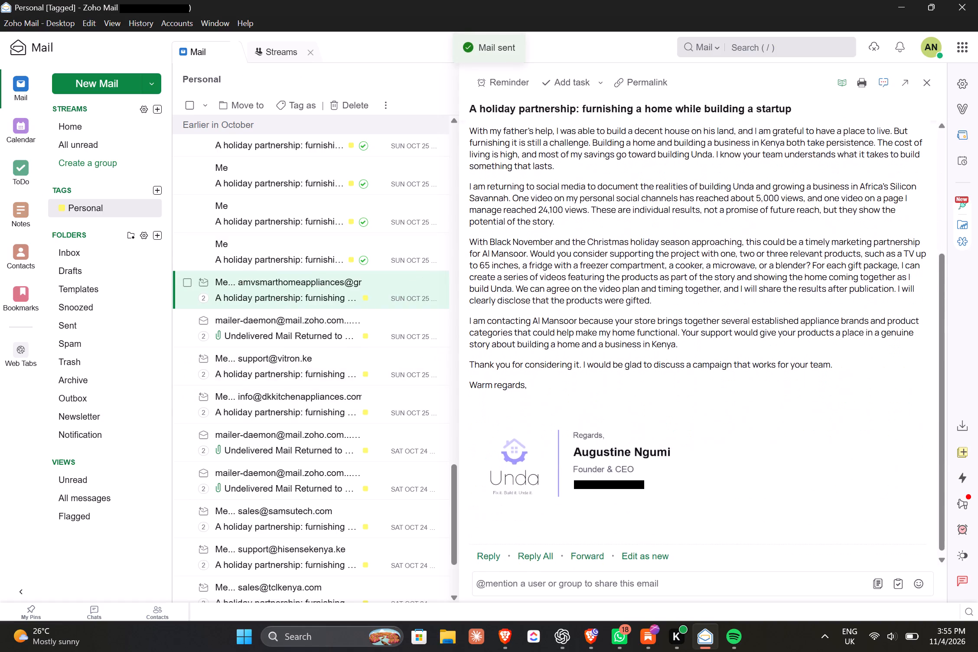
pyautogui.scroll(9, 723, 324)
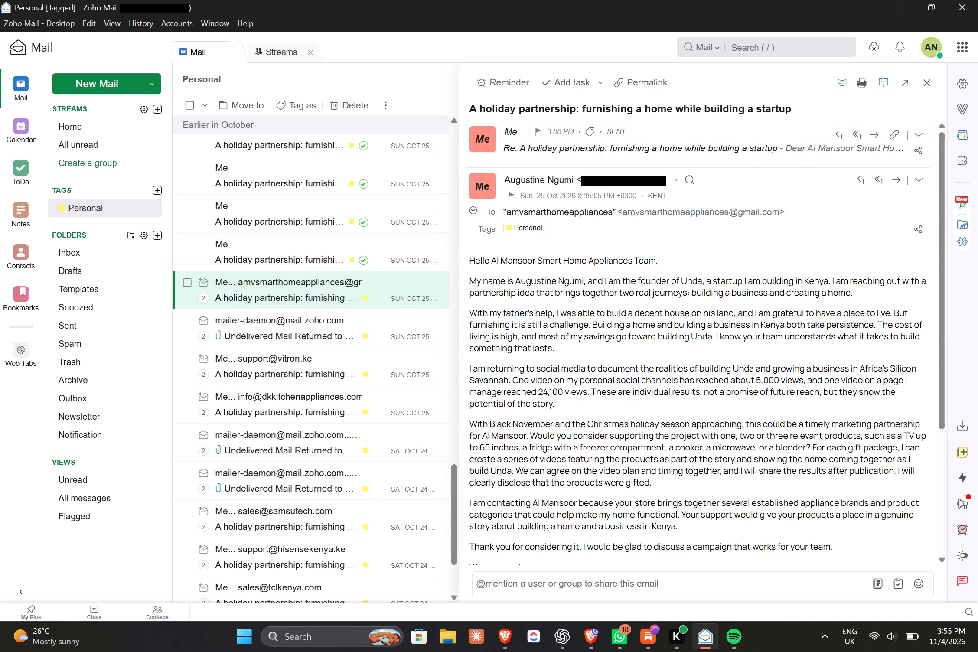
pyautogui.click(679, 148)
pyautogui.scroll(1, 742, 276)
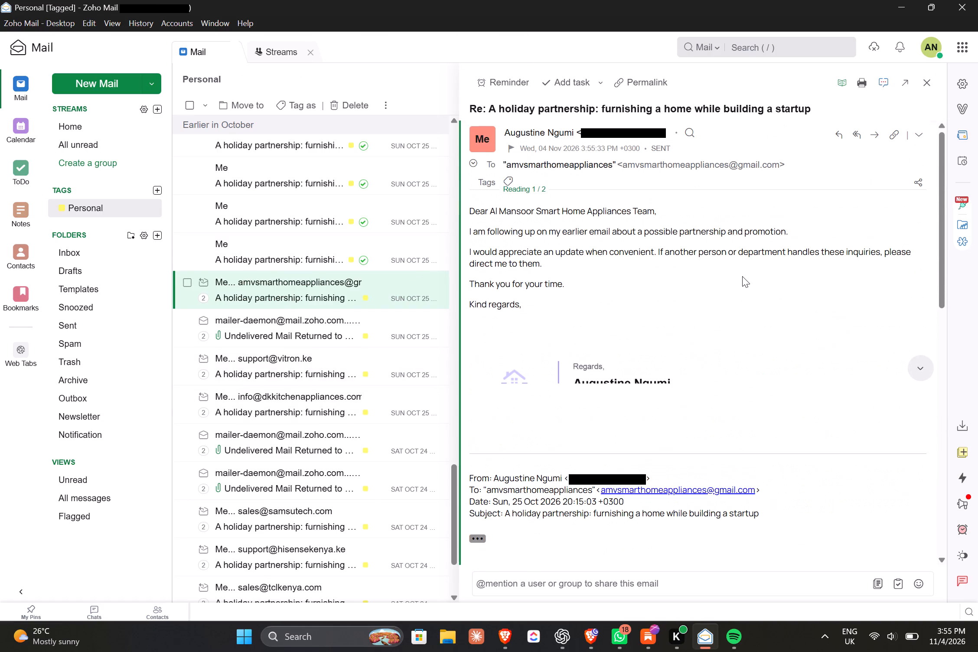
pyautogui.scroll(-3, 742, 276)
pyautogui.scroll(1, 742, 276)
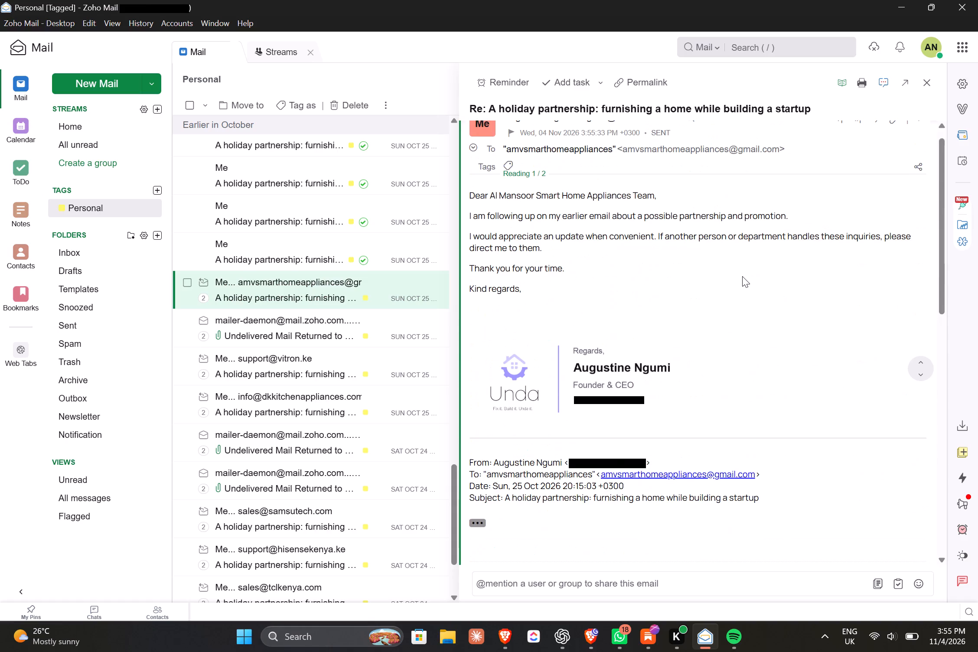
# Start a reply-all to the Al Mansoor Video Services partnership email and insert the copied "Dear [Company Name] Team" follow-up message.
pyautogui.click(257, 259)
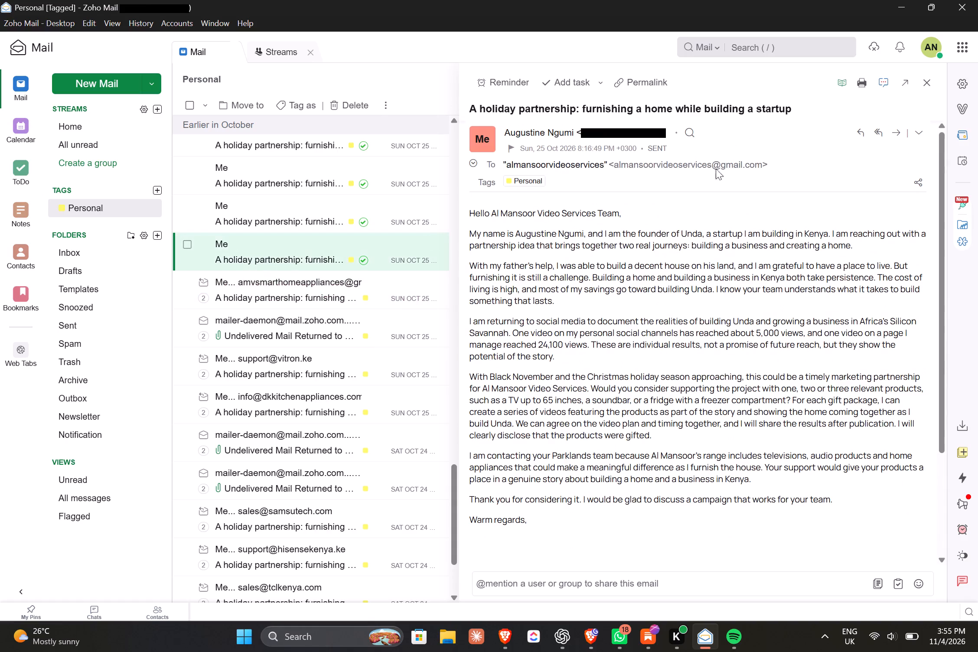
pyautogui.scroll(-3, 582, 535)
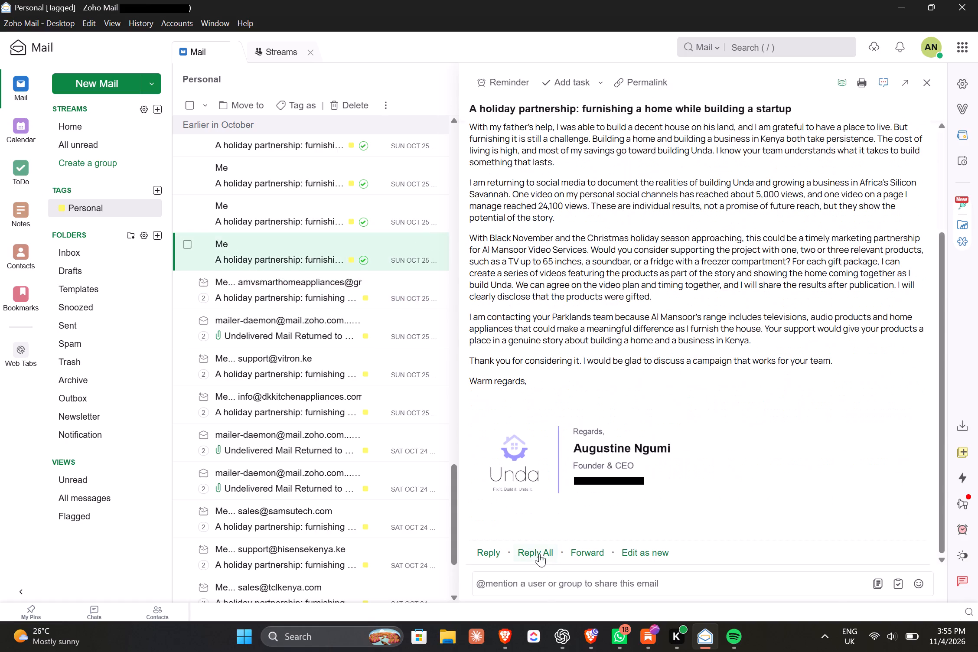
pyautogui.click(539, 553)
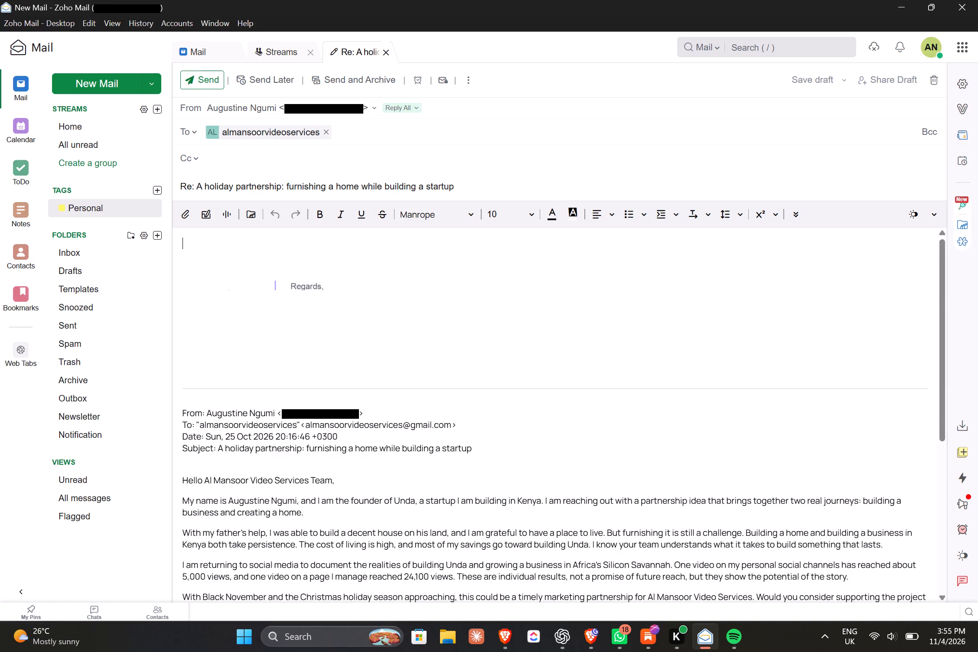
pyautogui.press('super+v')
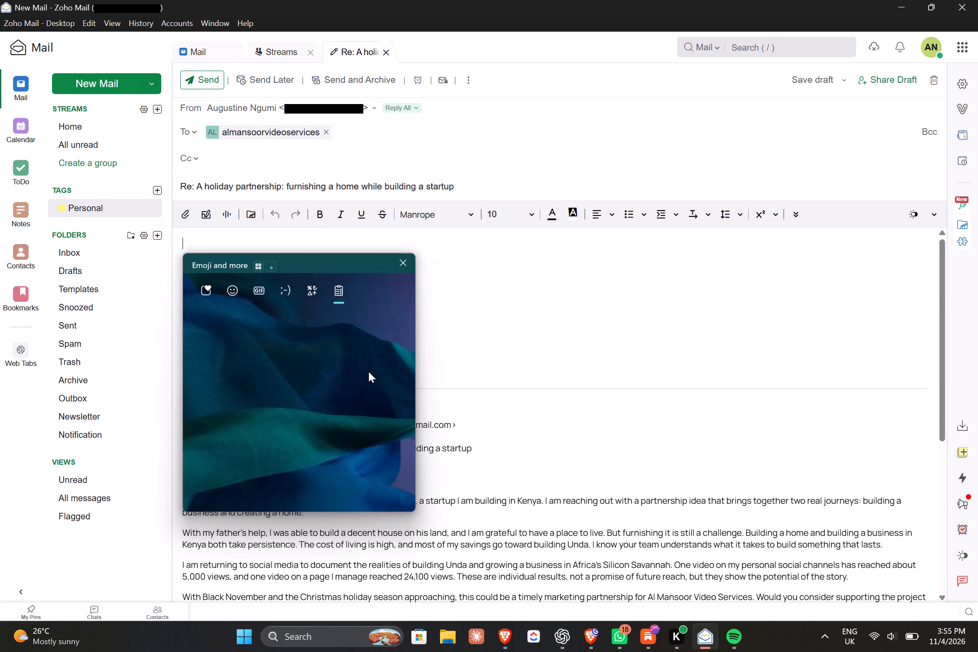
pyautogui.click(295, 473)
pyautogui.hotkey('ctrl', 'v')
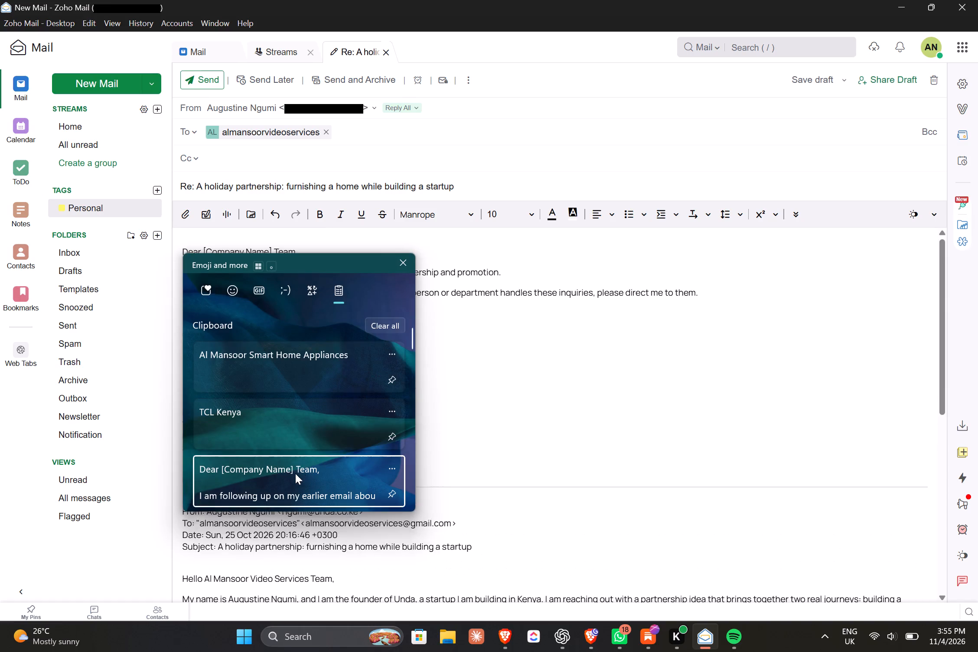
# Change the signature of the Al Mansoor Video Services reply to the Founder and CEO version.
pyautogui.click(466, 76)
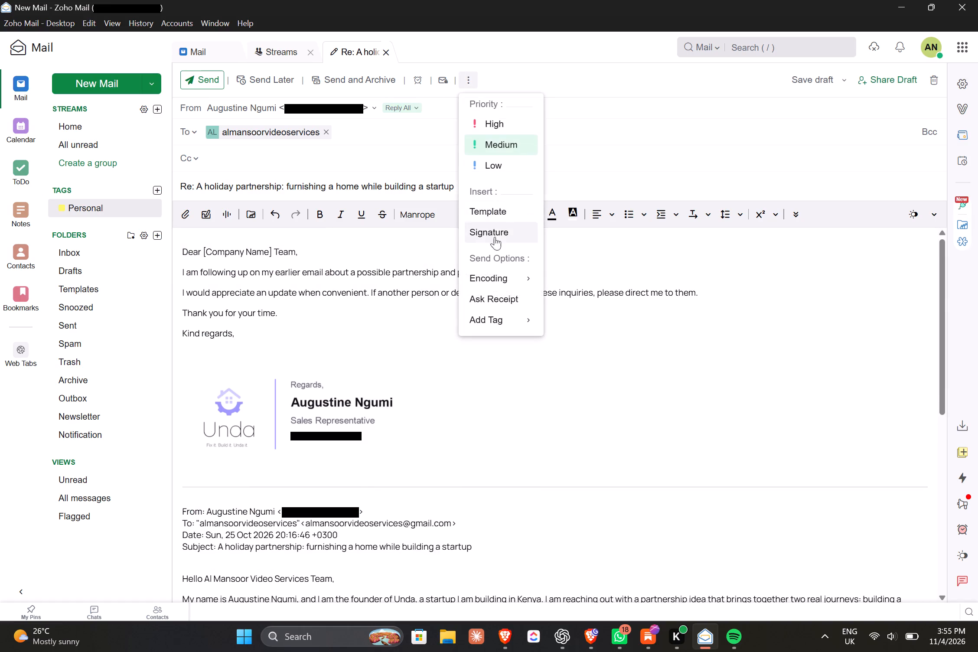
pyautogui.click(494, 234)
pyautogui.click(584, 399)
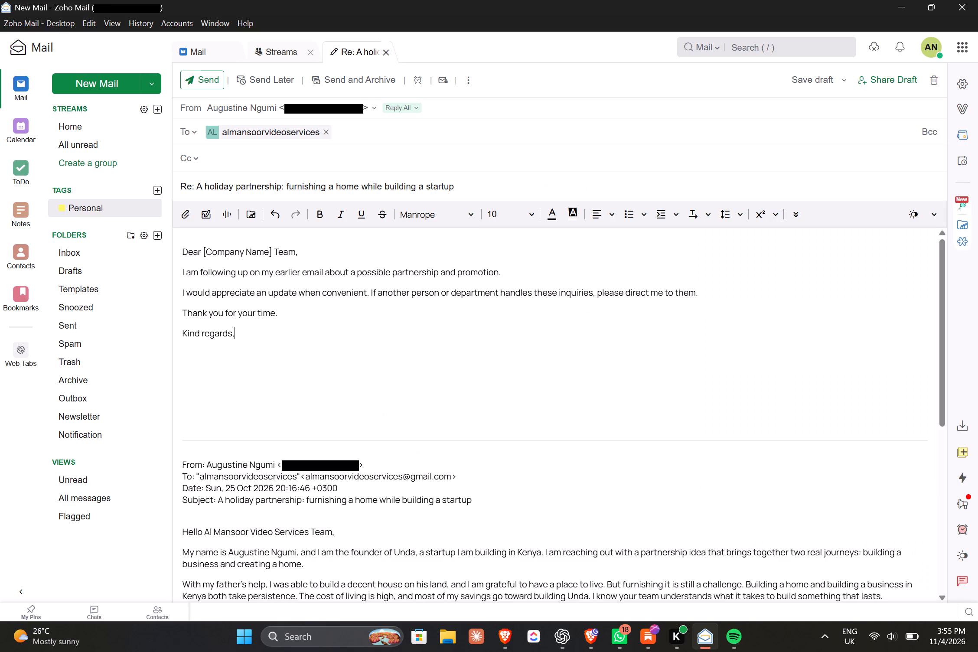
# Replace "[Company Name]" in the greeting with "Al Mansoor Video Services".
pyautogui.moveTo(272, 249); pyautogui.dragTo(201, 244)
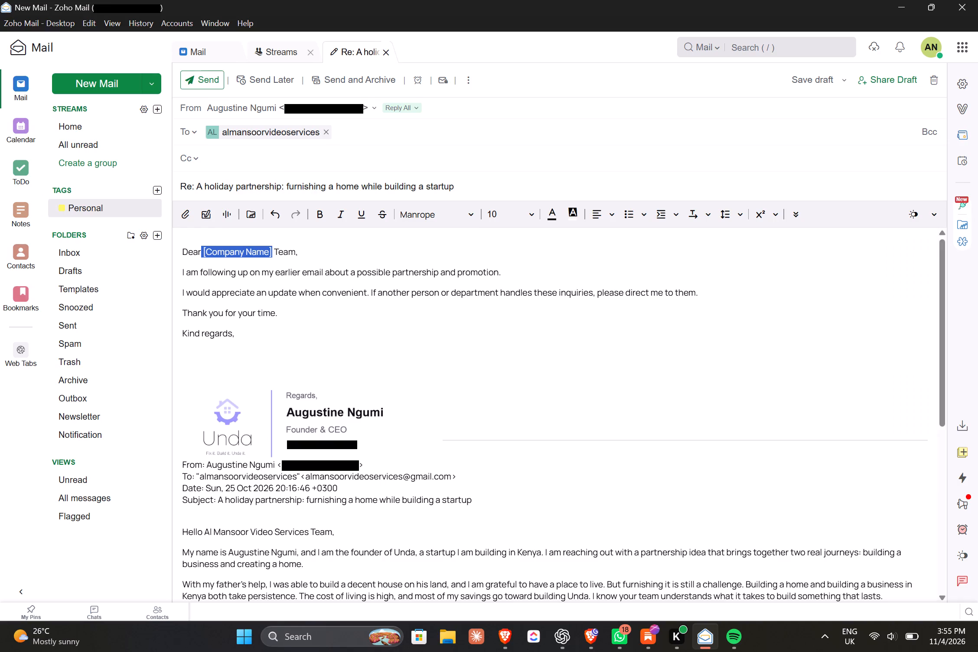
pyautogui.press('BackSpace')
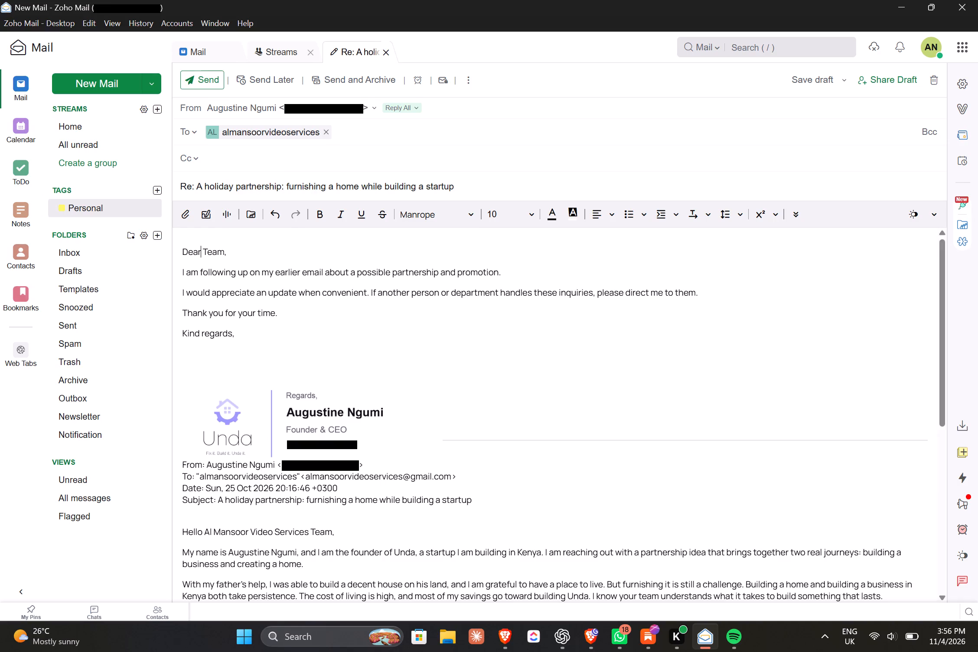
pyautogui.press('space')
pyautogui.write('Al')
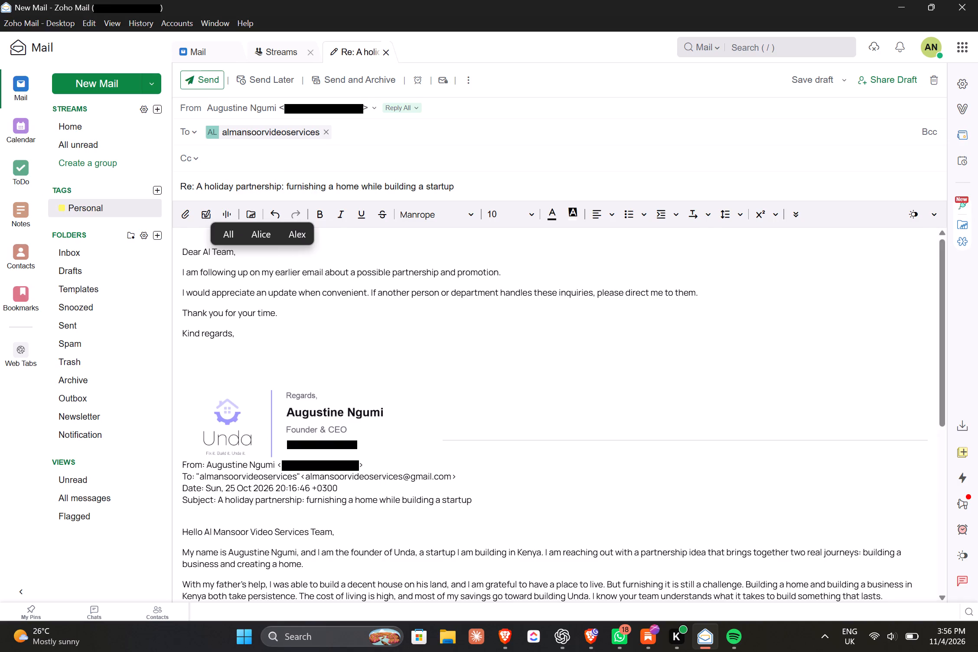
pyautogui.press('space')
pyautogui.write('M')
pyautogui.write('ansoor')
pyautogui.press('space')
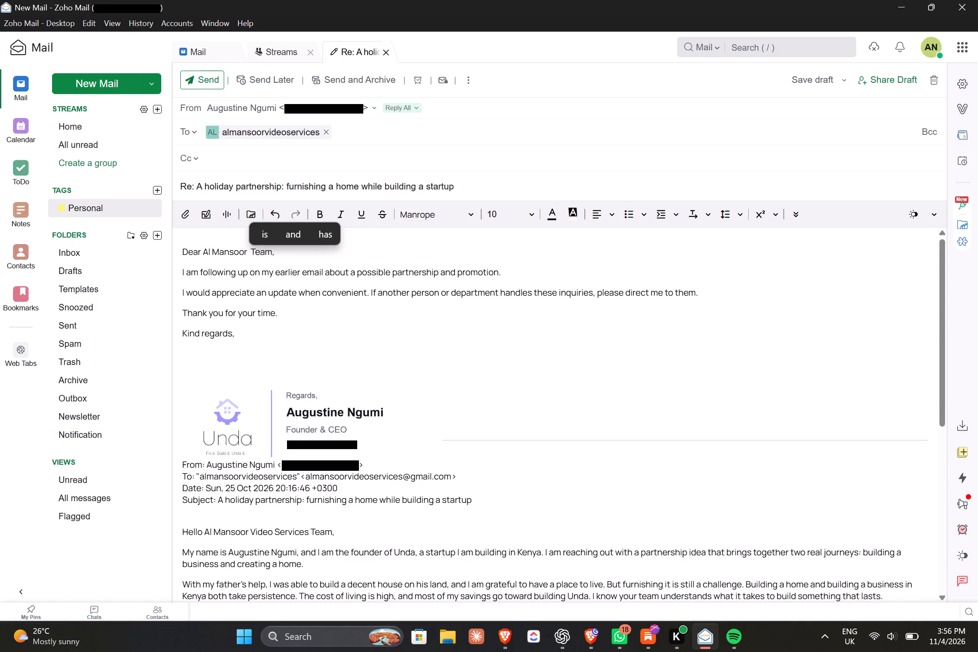
pyautogui.write('Video')
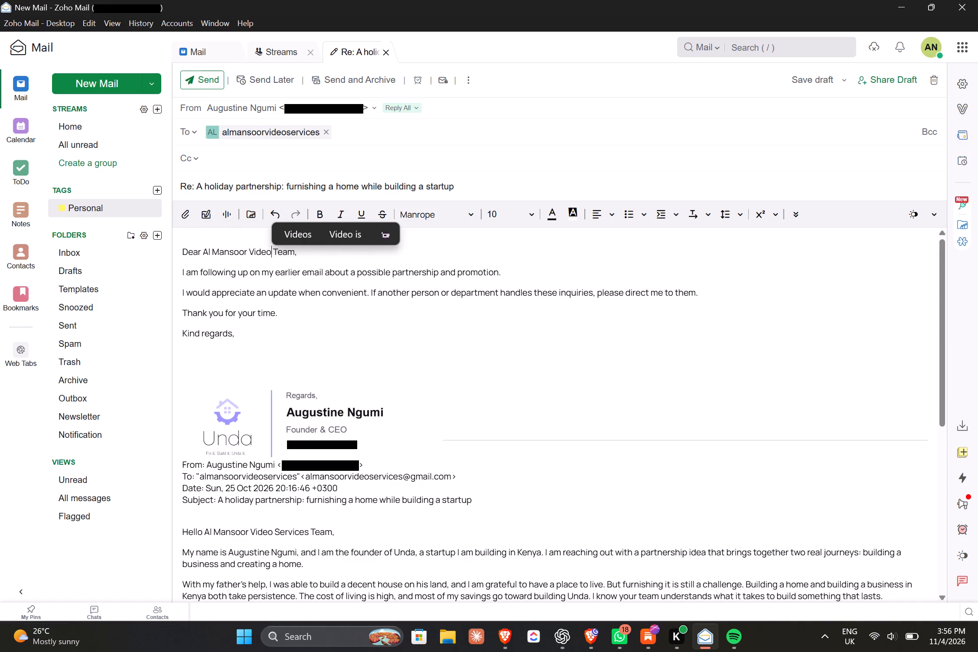
pyautogui.press('space')
pyautogui.write('Services')
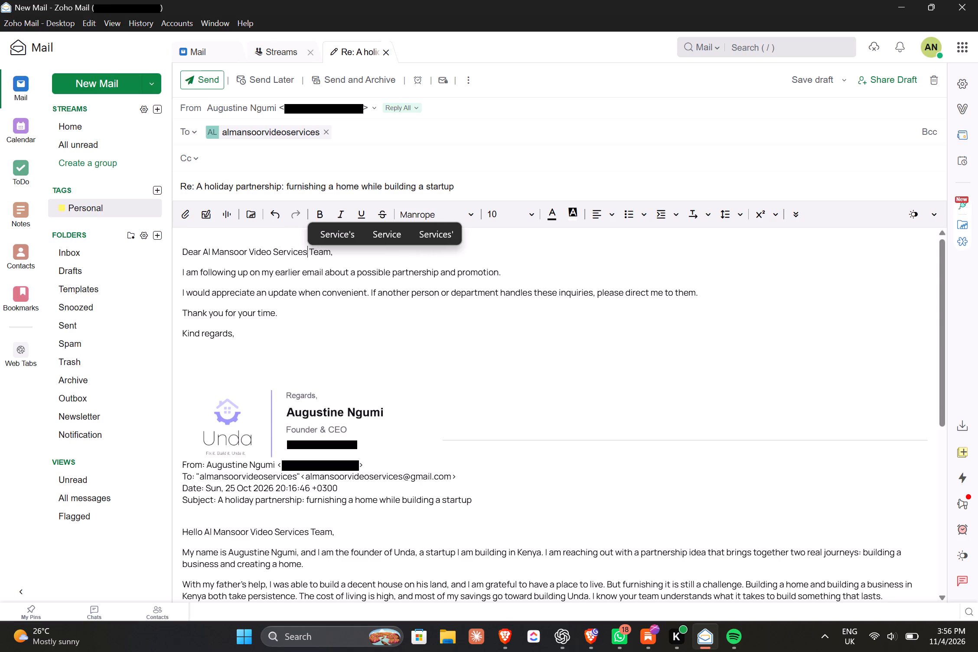
# Send the follow-up reply to Al Mansoor Video Services.
pyautogui.click(199, 81)
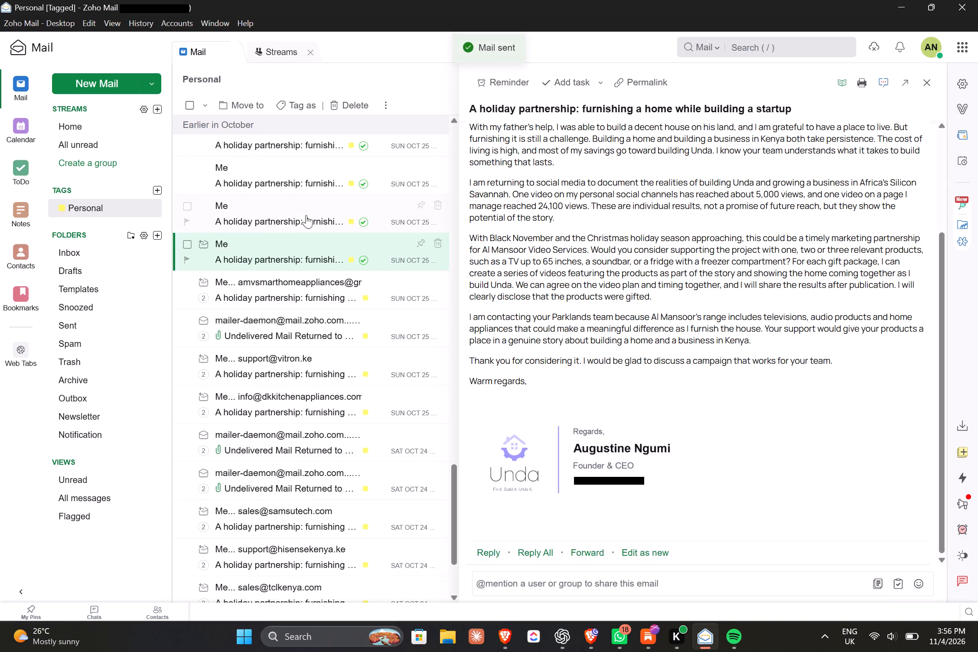
# Start a reply-all to the SMEG Morocco partnership email and insert the copied "Dear [Company Name] Team" follow-up message.
pyautogui.click(280, 223)
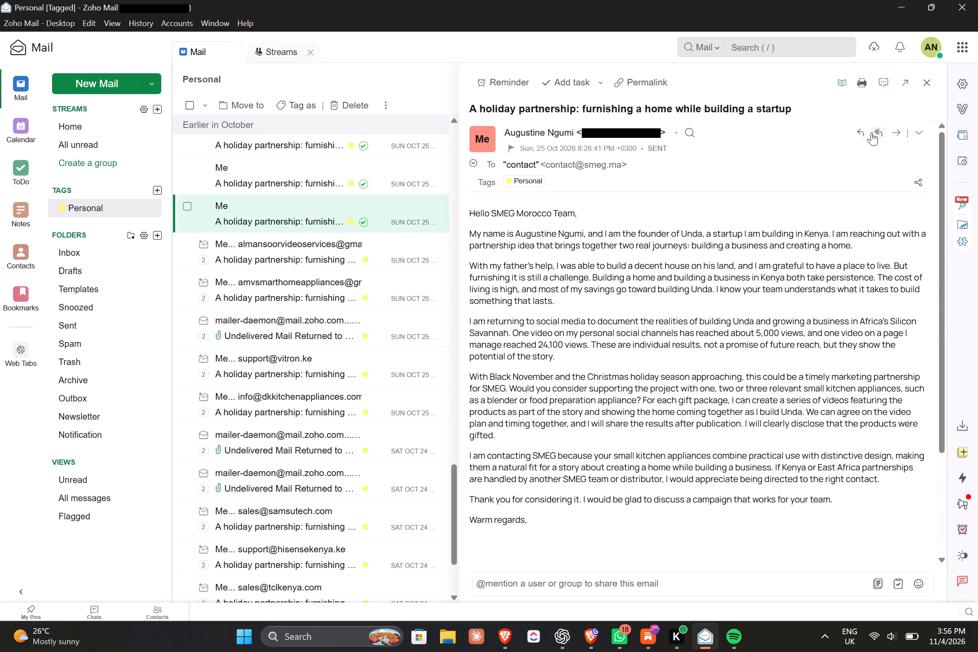
pyautogui.scroll(-4, 598, 418)
pyautogui.click(545, 556)
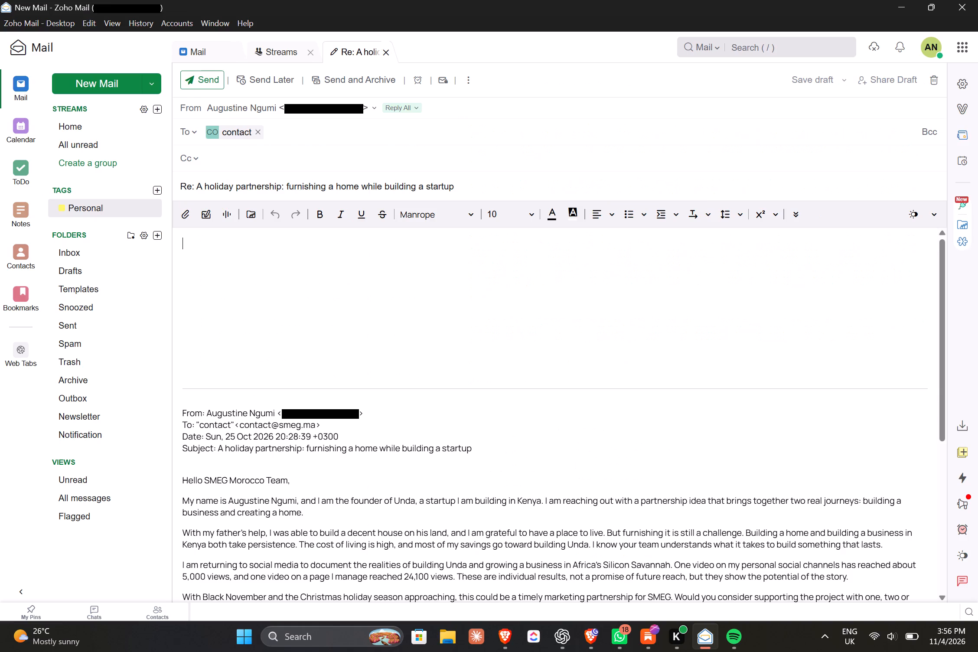
pyautogui.press('super+v')
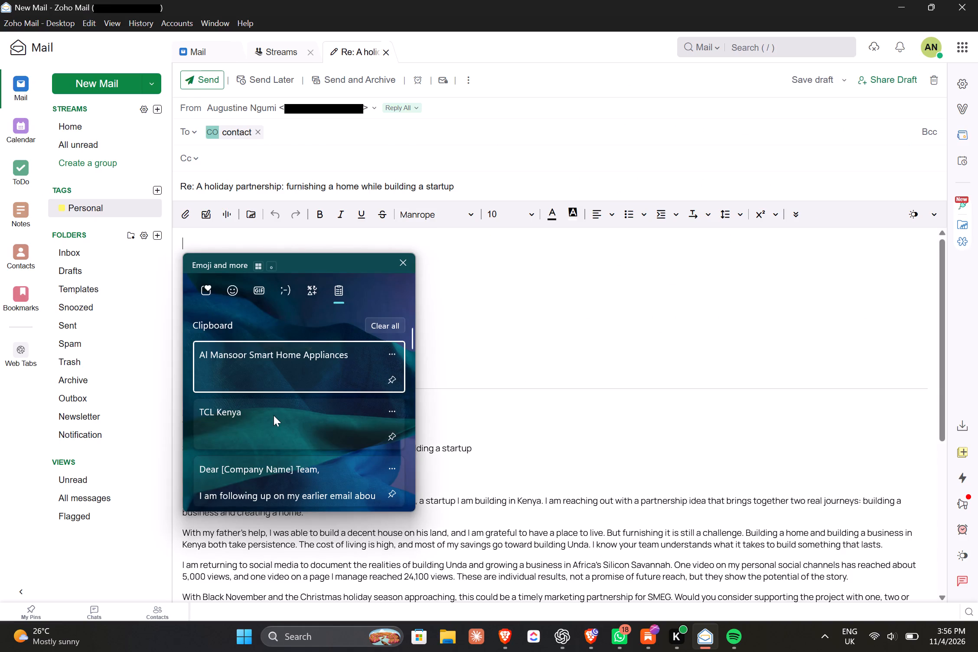
pyautogui.click(300, 476)
pyautogui.hotkey('ctrl', 'v')
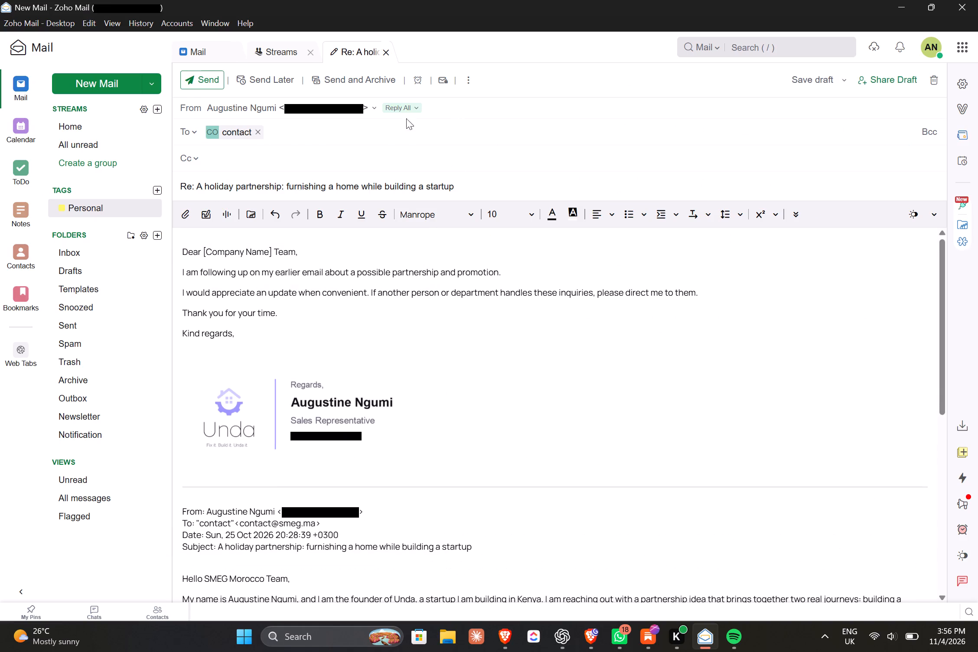
# Change the signature of the SMEG Morocco reply to the Founder and CEO version.
pyautogui.click(469, 77)
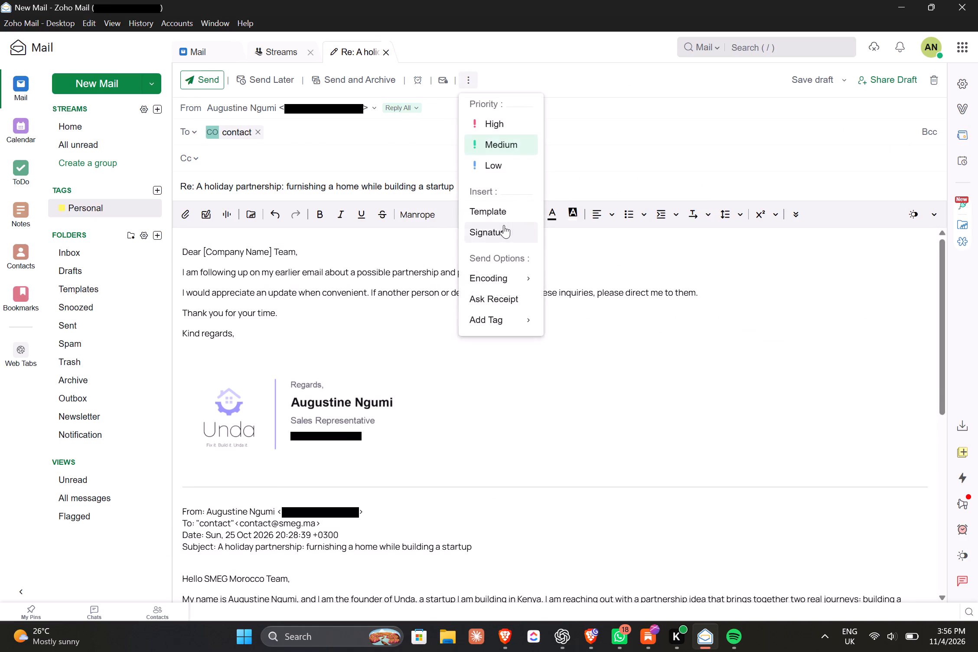
pyautogui.click(504, 225)
pyautogui.click(561, 391)
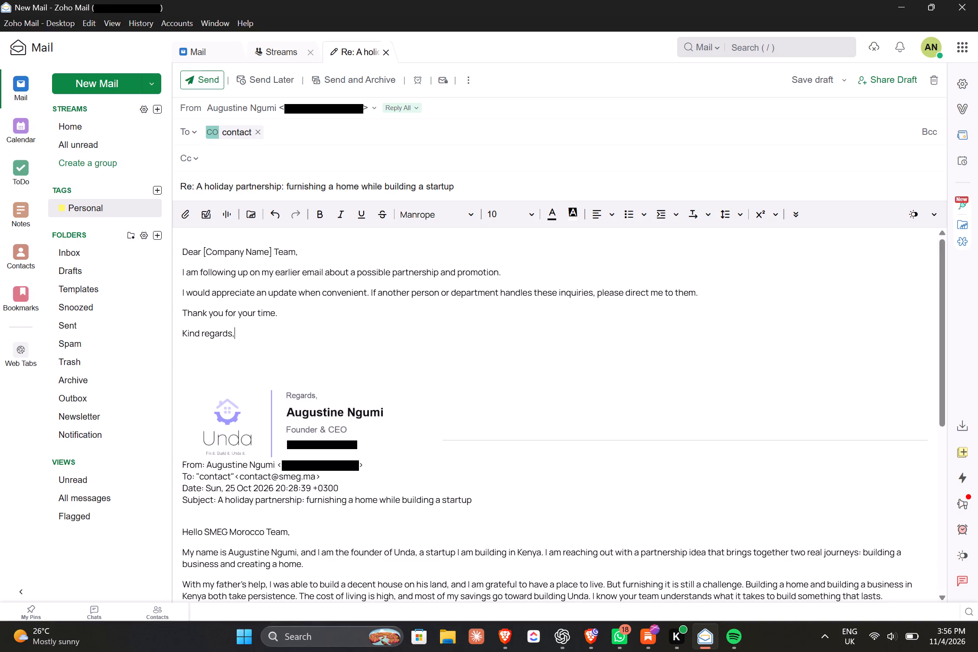
# Replace "[Company Name]" in the greeting with "SMEG Morocco".
pyautogui.scroll(-6, 264, 331)
pyautogui.scroll(5, 264, 331)
pyautogui.moveTo(272, 254); pyautogui.dragTo(228, 248)
pyautogui.moveTo(228, 248); pyautogui.dragTo(200, 251)
pyautogui.write('Sm')
pyautogui.click(200, 251)
pyautogui.press('space')
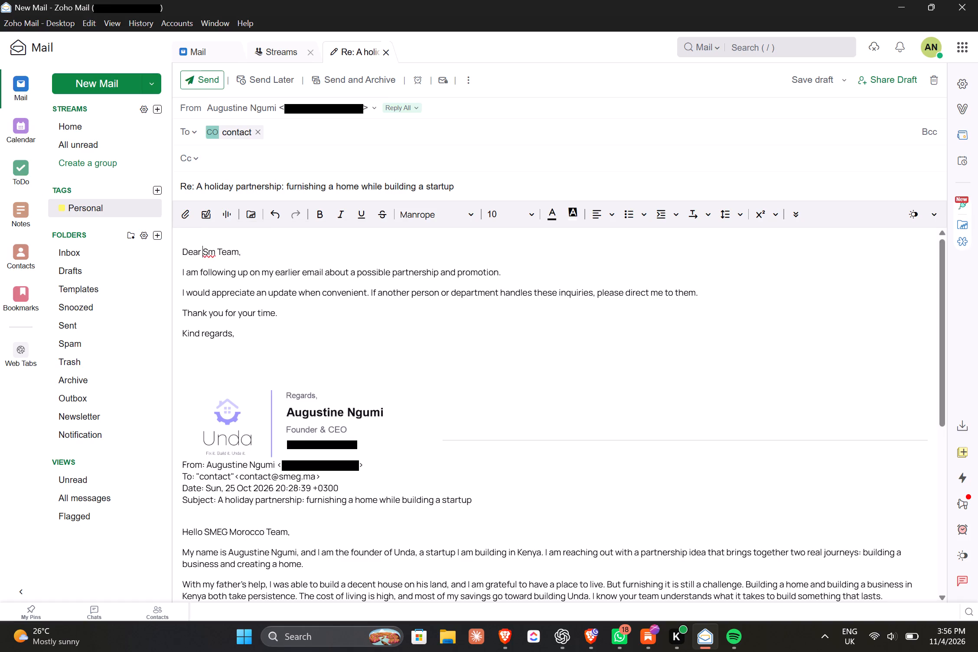
pyautogui.press('Right')
pyautogui.press('Right')
pyautogui.write('eg')
pyautogui.press('space')
pyautogui.press('BackSpace')
pyautogui.press('BackSpace')
pyautogui.press('BackSpace')
pyautogui.press('BackSpace')
pyautogui.write('MEG Mor')
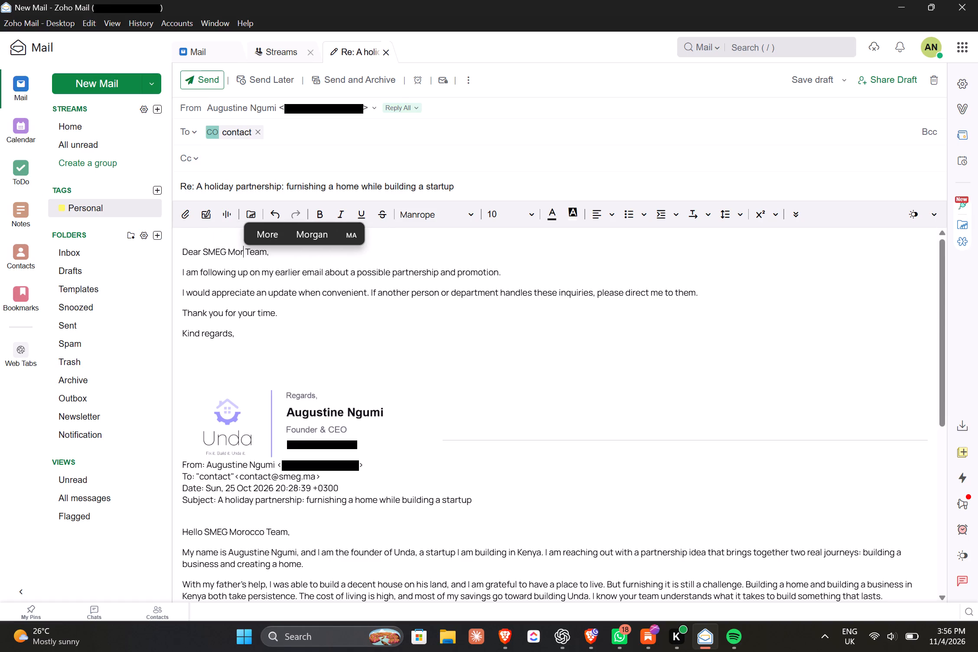
pyautogui.write('occo')
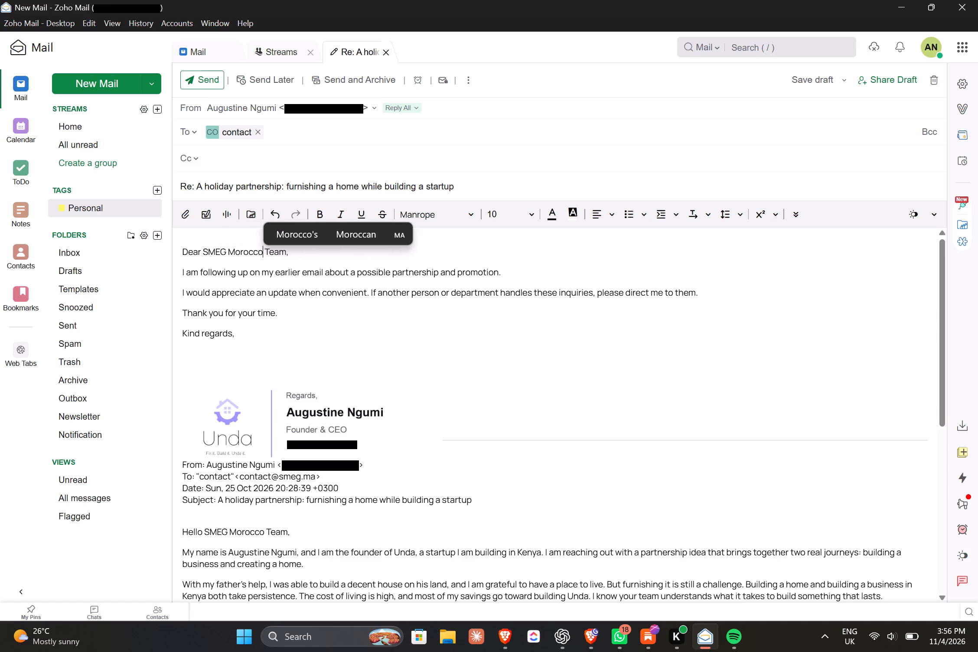
# Send the follow-up reply to SMEG Morocco.
pyautogui.click(210, 78)
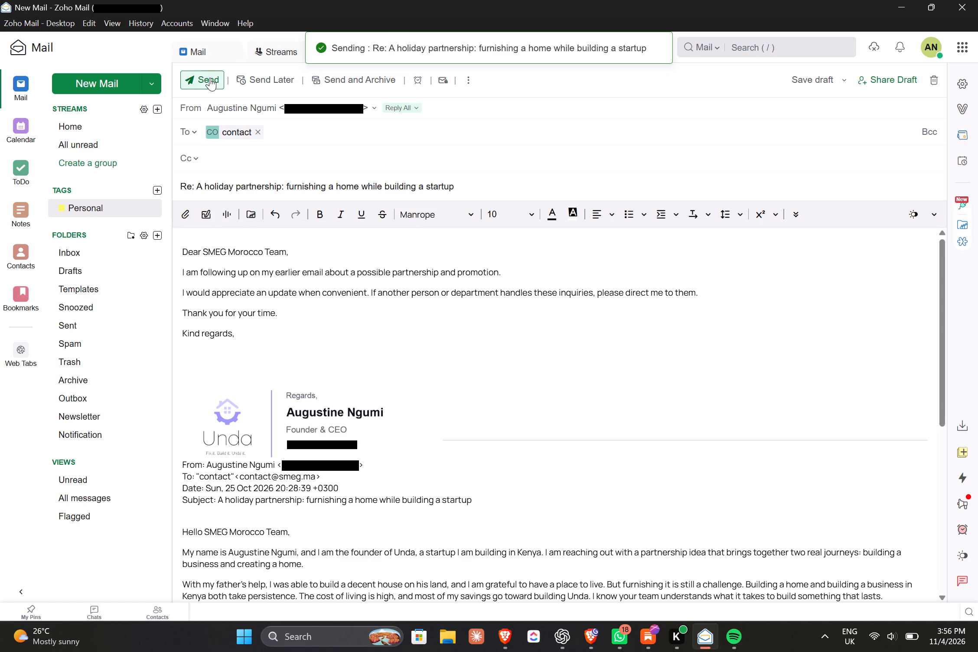
# Start a reply-all to the SMEG South Africa partnership email with the Founder and CEO signature.
pyautogui.scroll(2, 304, 245)
pyautogui.click(271, 305)
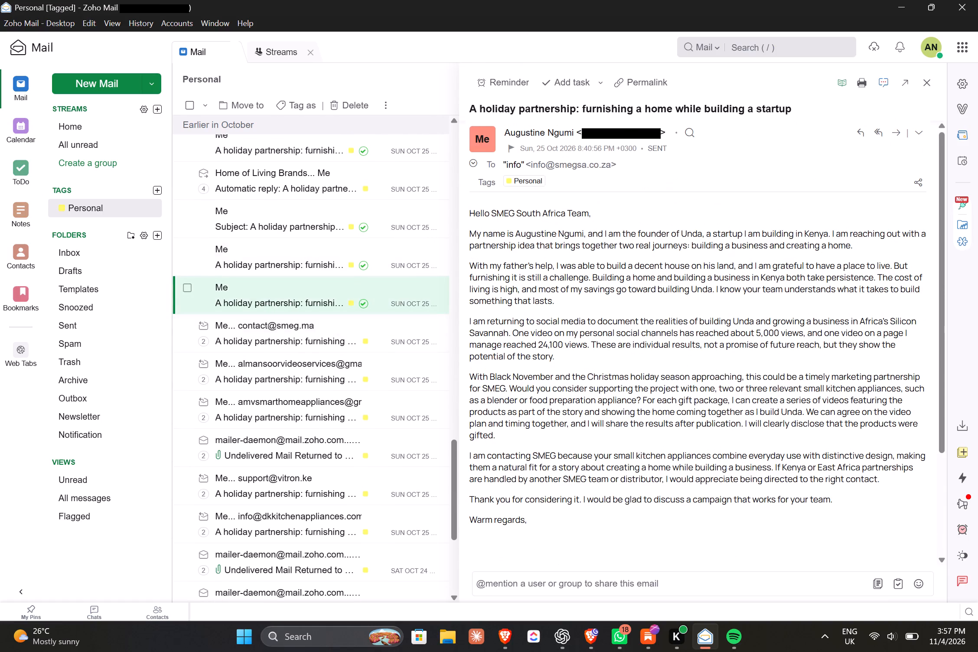
pyautogui.scroll(-5, 725, 310)
pyautogui.click(532, 553)
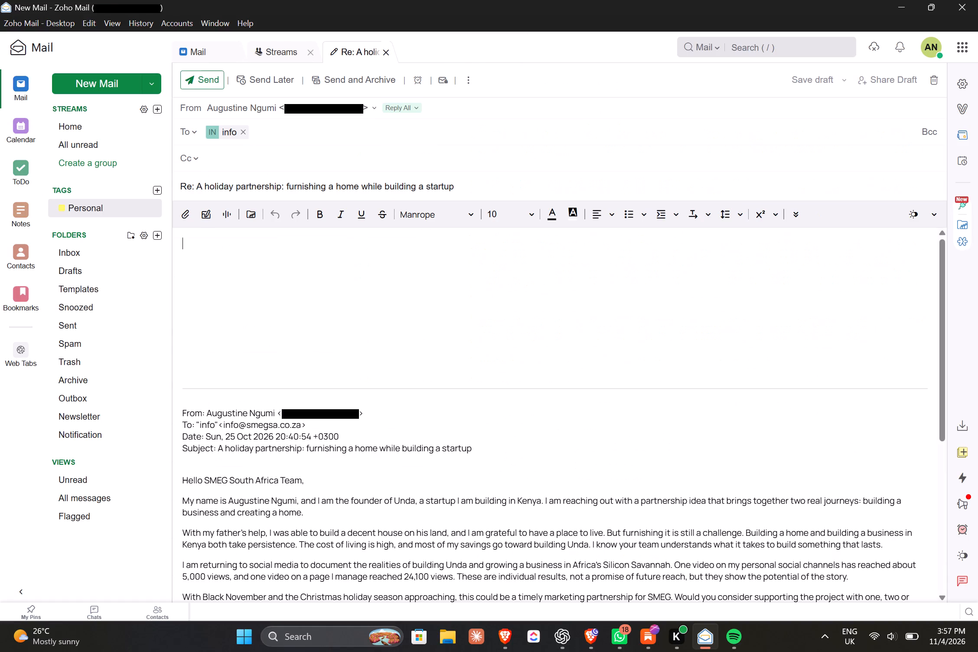
pyautogui.click(471, 75)
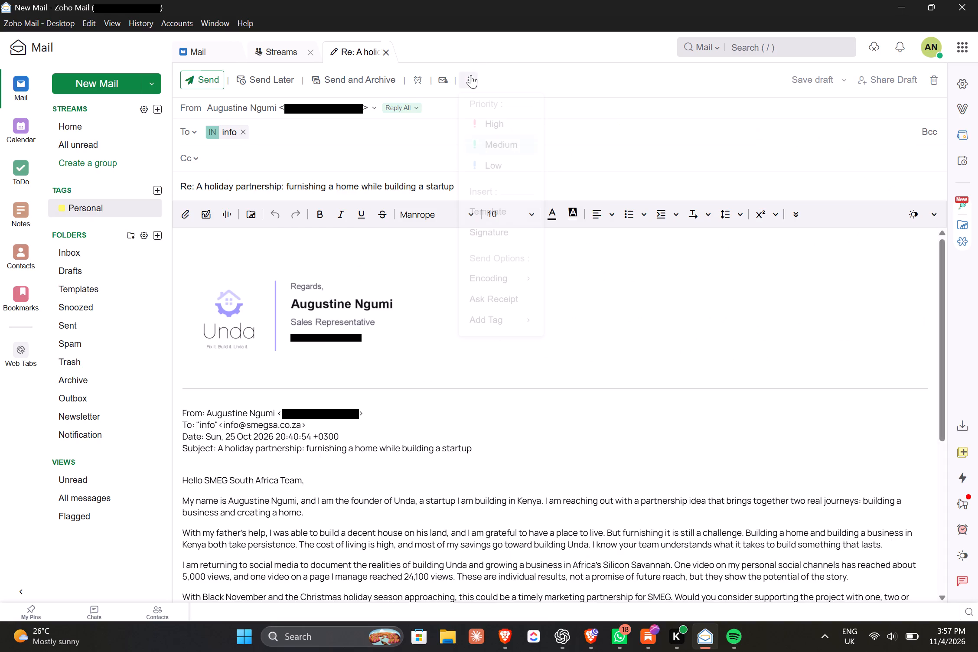
pyautogui.click(503, 231)
pyautogui.click(576, 388)
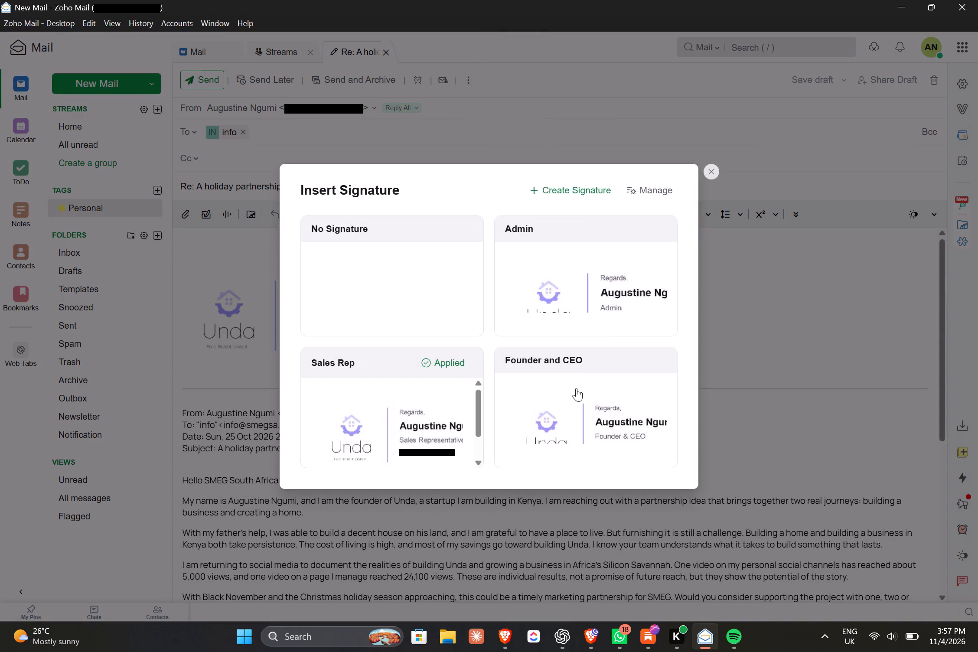
# Insert the copied "Dear [Company Name] Team" follow-up message into the SMEG South Africa reply.
pyautogui.press('super+v')
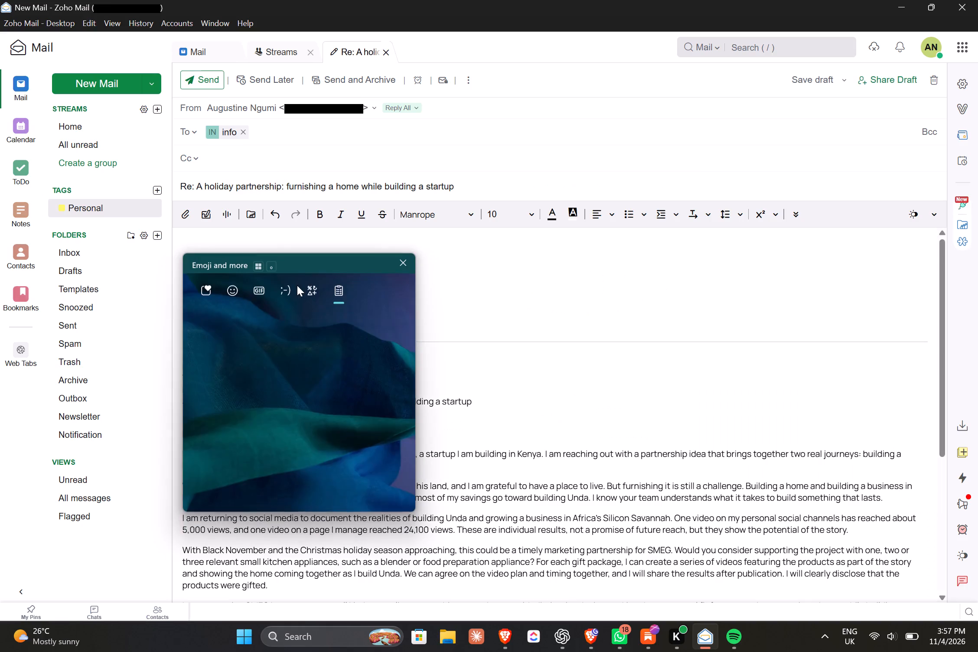
pyautogui.click(300, 476)
pyautogui.hotkey('ctrl', 'v')
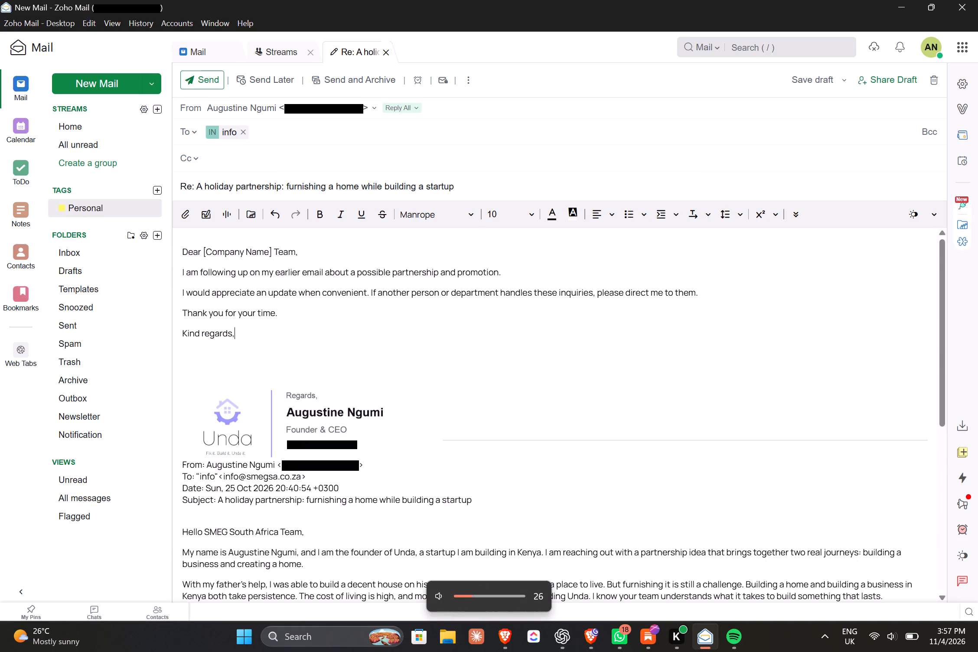
# Replace "[Company Name]" in the SMEG South Africa reply's greeting with "SMEG South Africa".
pyautogui.moveTo(274, 250); pyautogui.dragTo(202, 250)
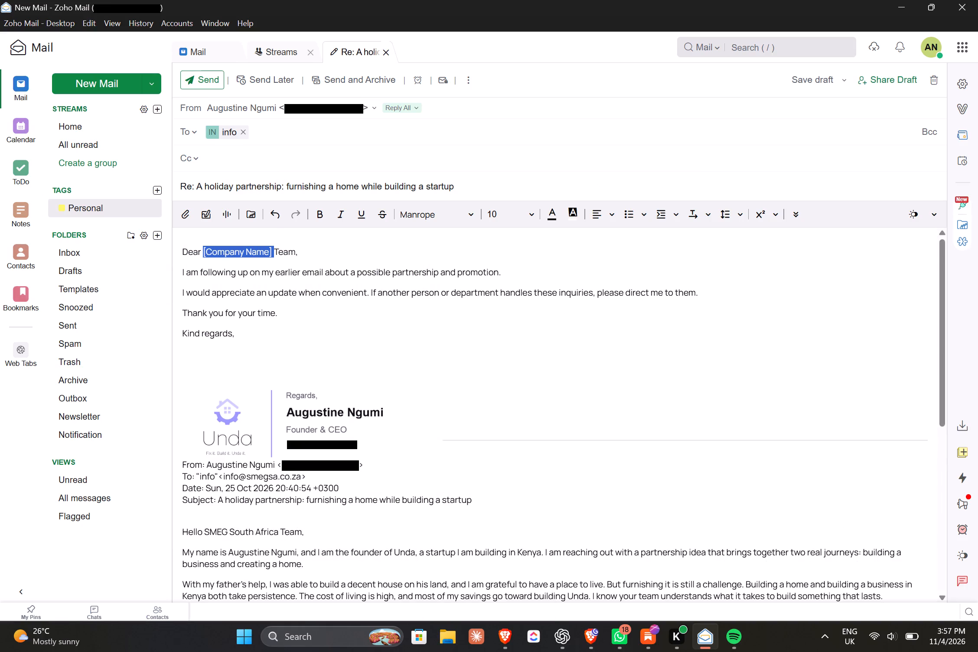
pyautogui.press('BackSpace')
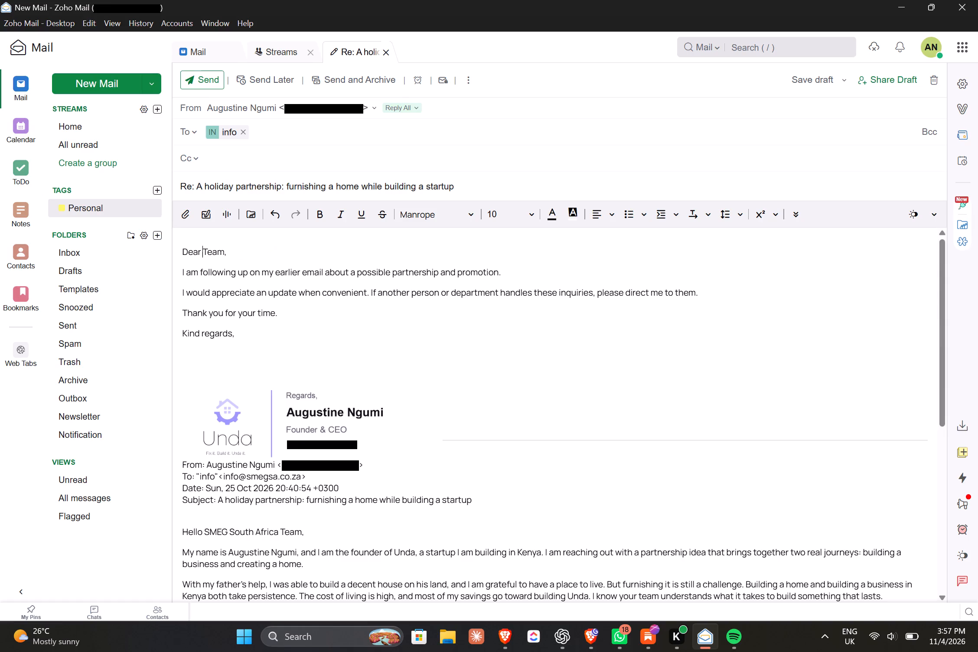
pyautogui.write('SMEG')
pyautogui.press('space')
pyautogui.write('South A')
pyautogui.write('frica')
pyautogui.press('space')
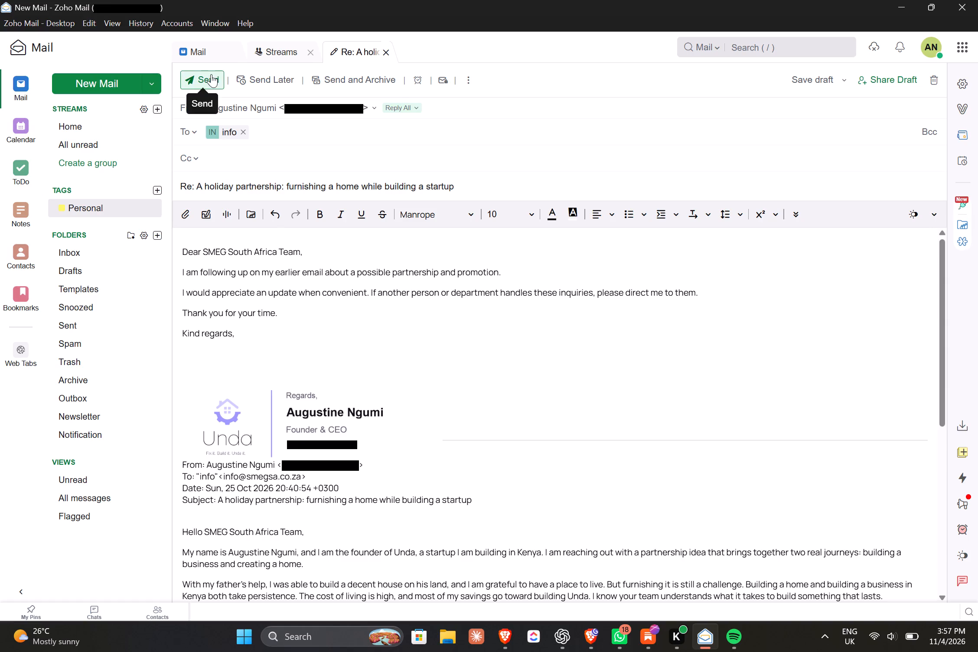
# Remove the extra blank line above the signature and send the follow-up reply to SMEG South Africa.
pyautogui.click(273, 352)
pyautogui.press('Delete')
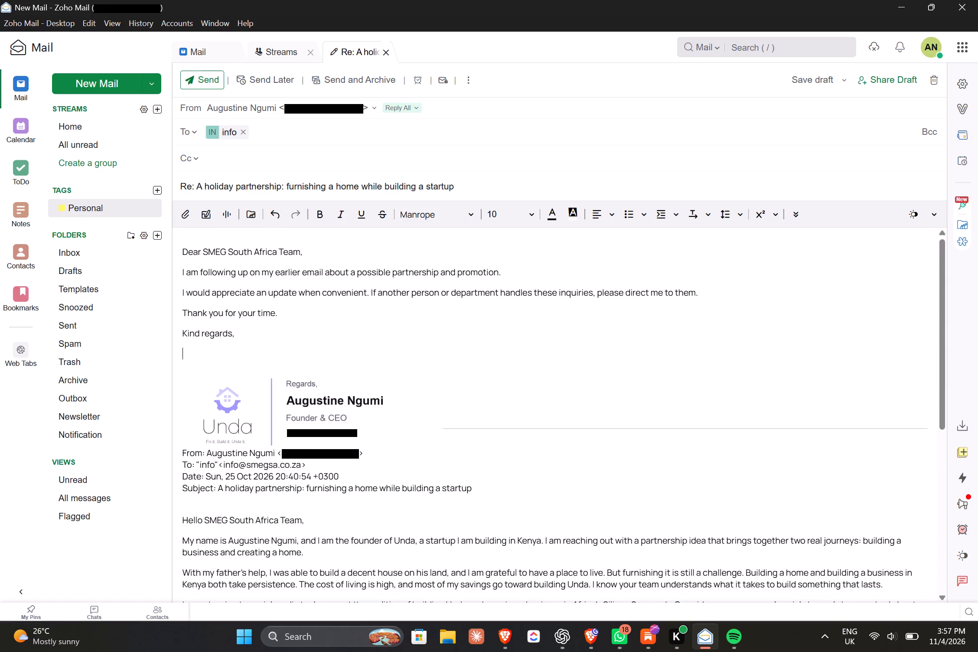
pyautogui.click(197, 76)
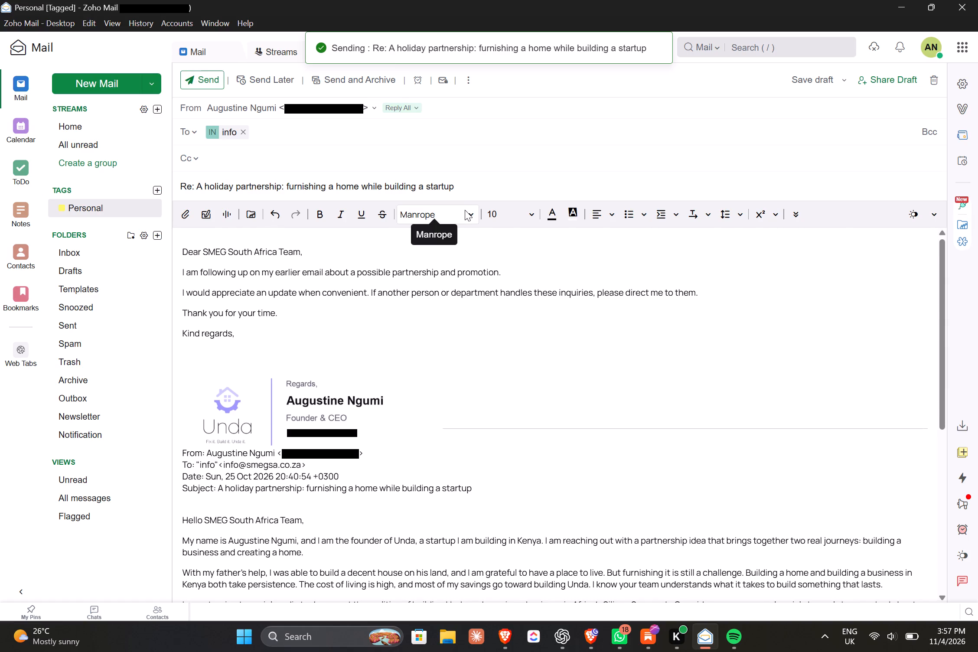
# Start a reply-all to the SMEG Australia partnership email with the copied "Dear [Company Name] Team" follow-up message.
pyautogui.click(278, 259)
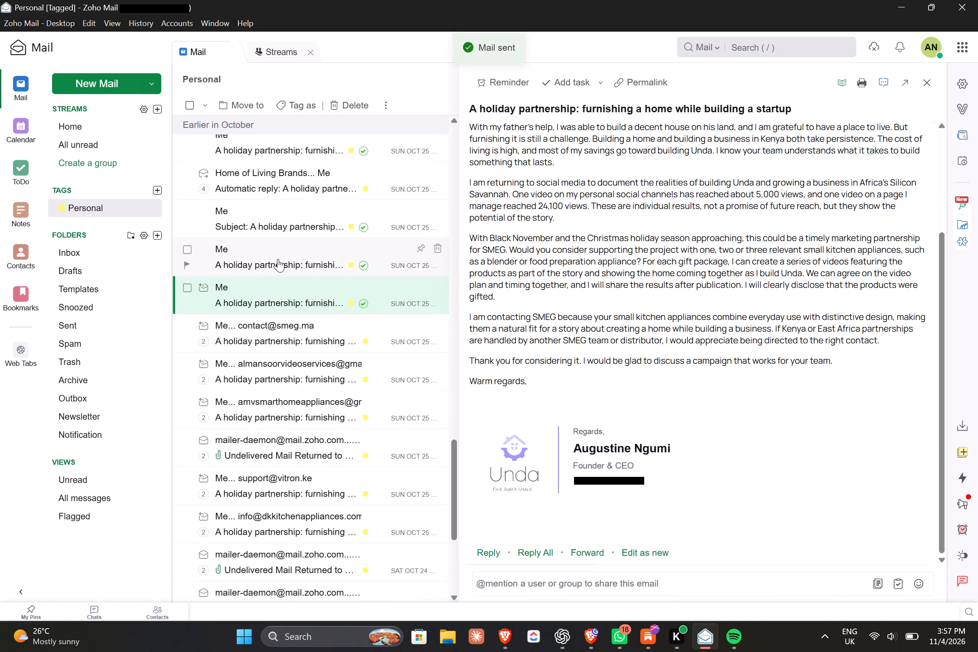
pyautogui.scroll(1, 295, 230)
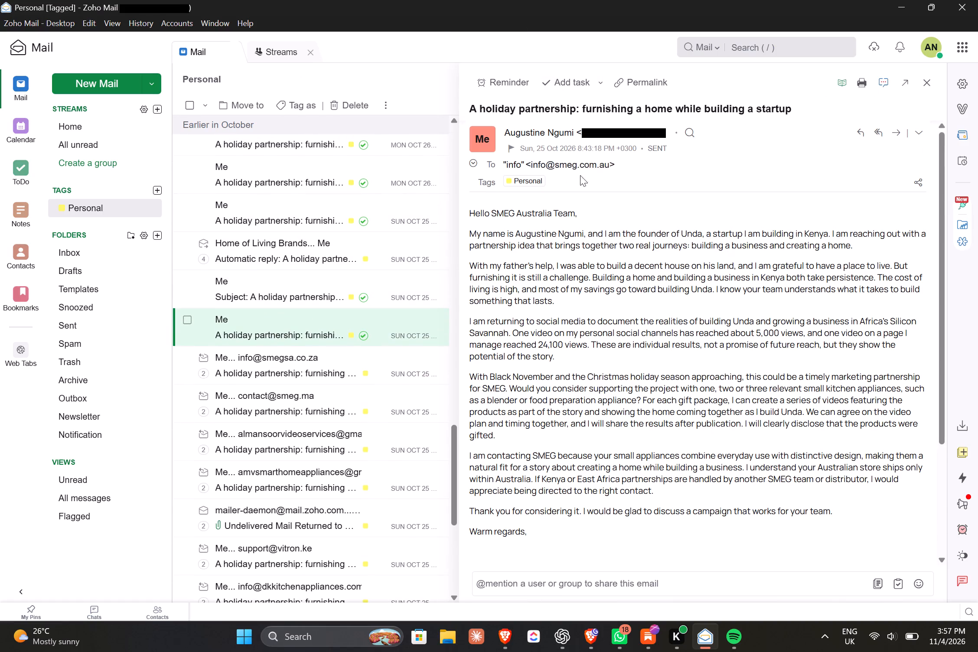
pyautogui.click(874, 128)
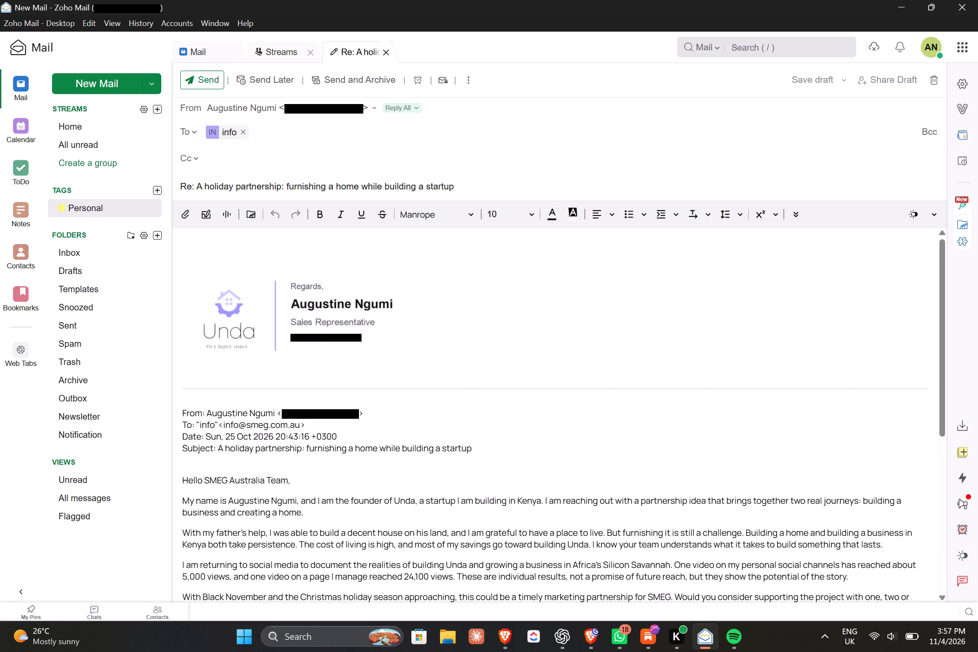
pyautogui.press('super+v')
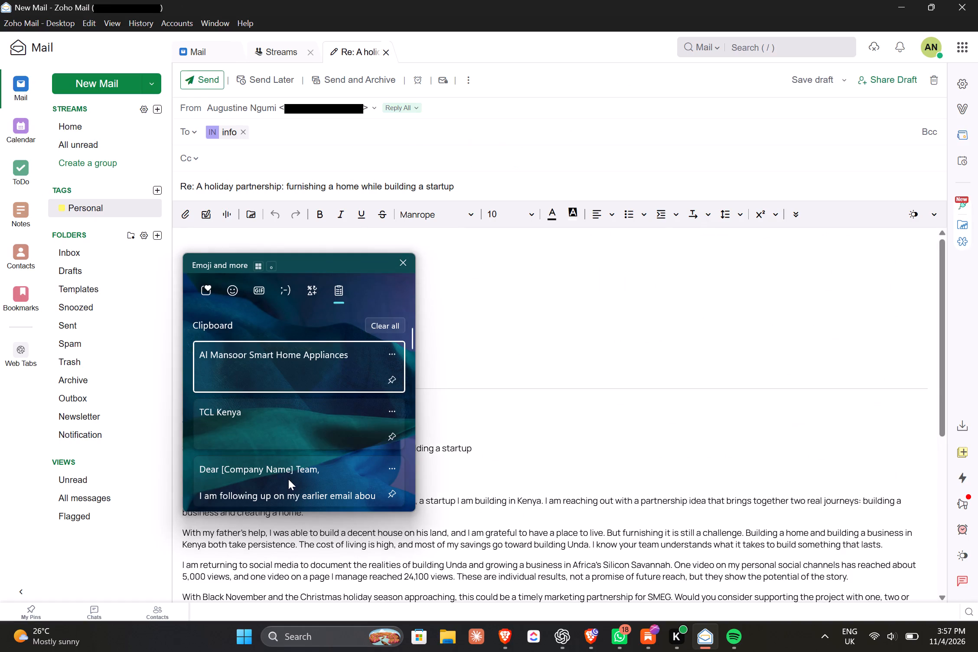
pyautogui.click(288, 479)
pyautogui.hotkey('ctrl', 'v')
# Change the SMEG Australia reply's signature to Founder and CEO.
pyautogui.click(471, 78)
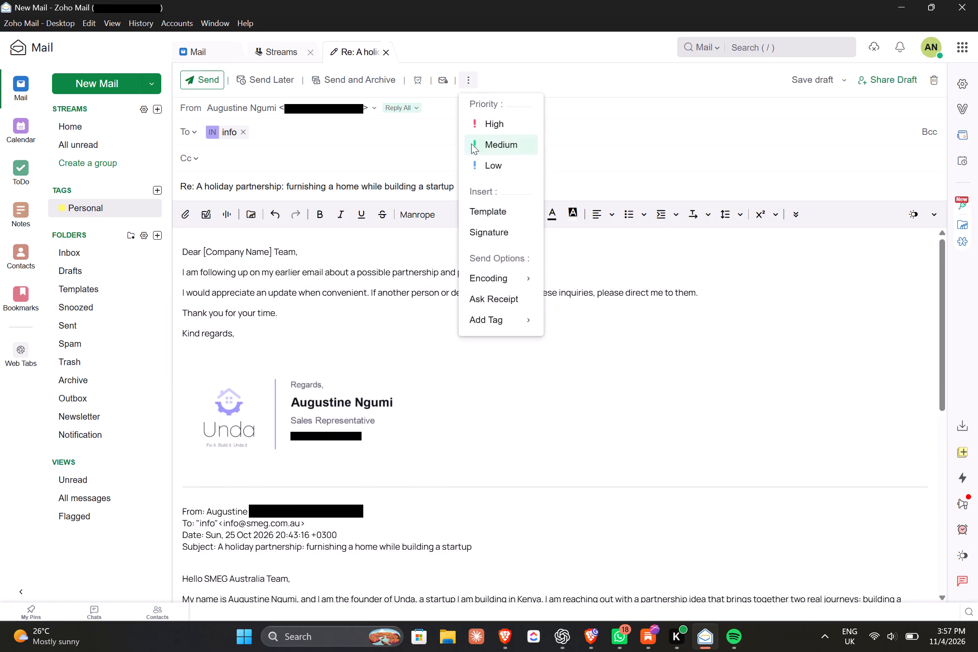
pyautogui.click(492, 237)
pyautogui.click(572, 388)
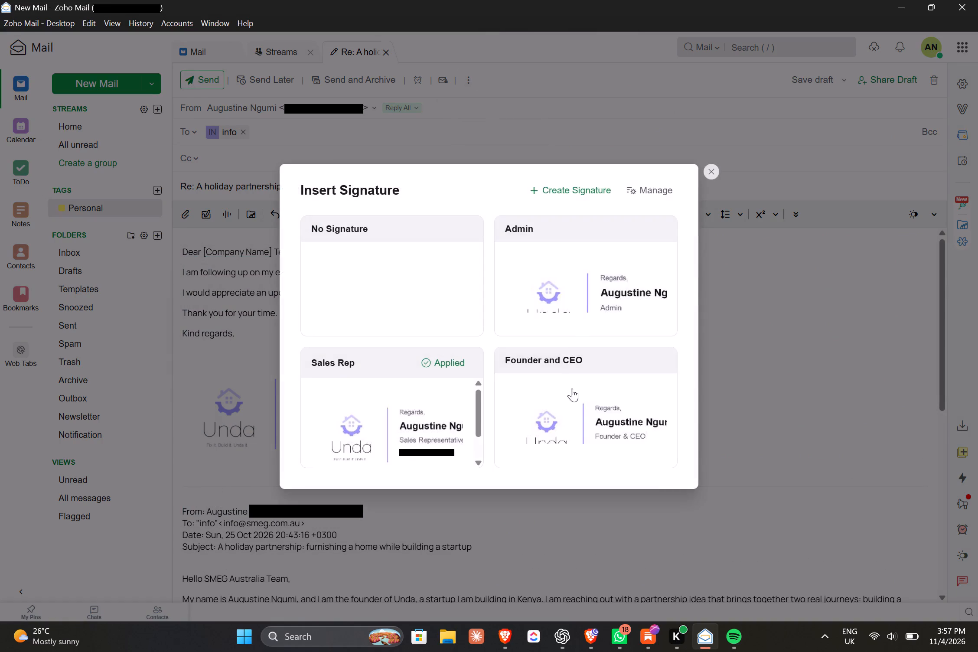
# Replace "[Company Name]" in the greeting with "SMEG Australia", leaving a single space before "Team".
pyautogui.moveTo(271, 252); pyautogui.dragTo(211, 253)
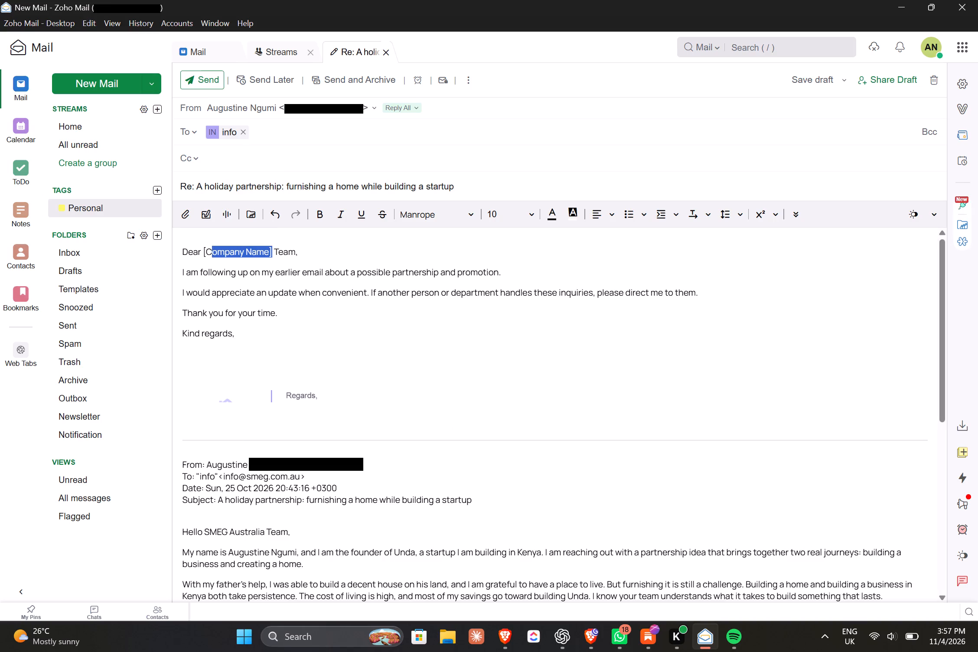
pyautogui.moveTo(211, 253); pyautogui.dragTo(204, 253)
pyautogui.press('BackSpace')
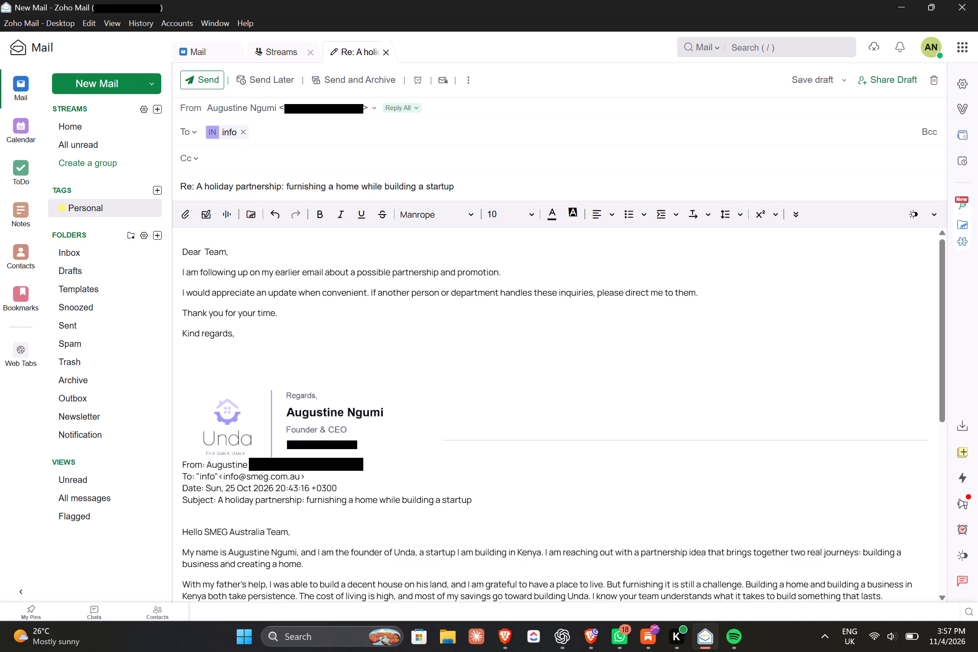
pyautogui.write('SMEG Australia')
pyautogui.press('space')
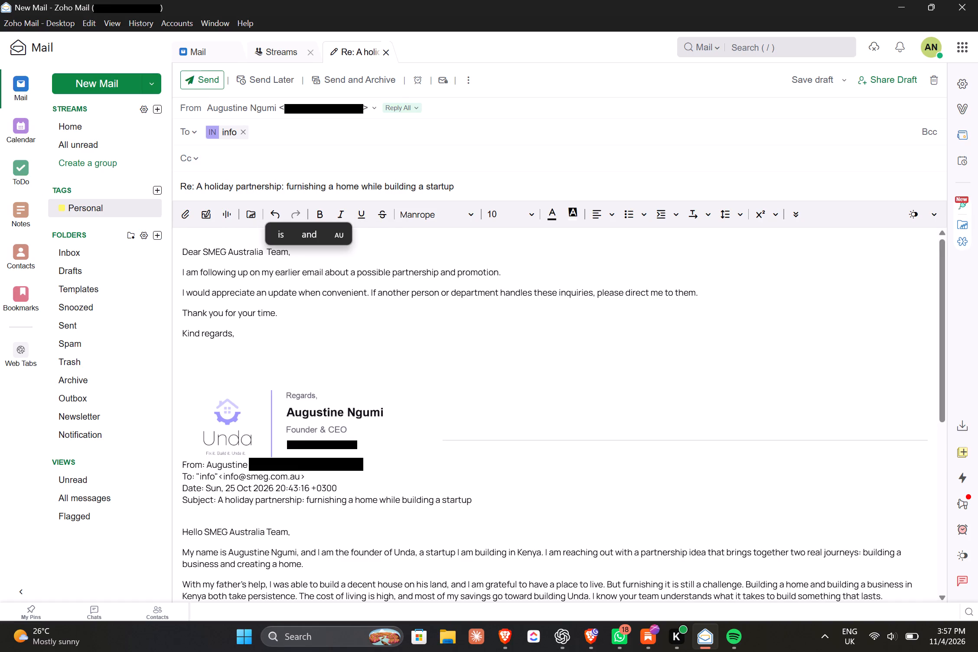
pyautogui.press('BackSpace')
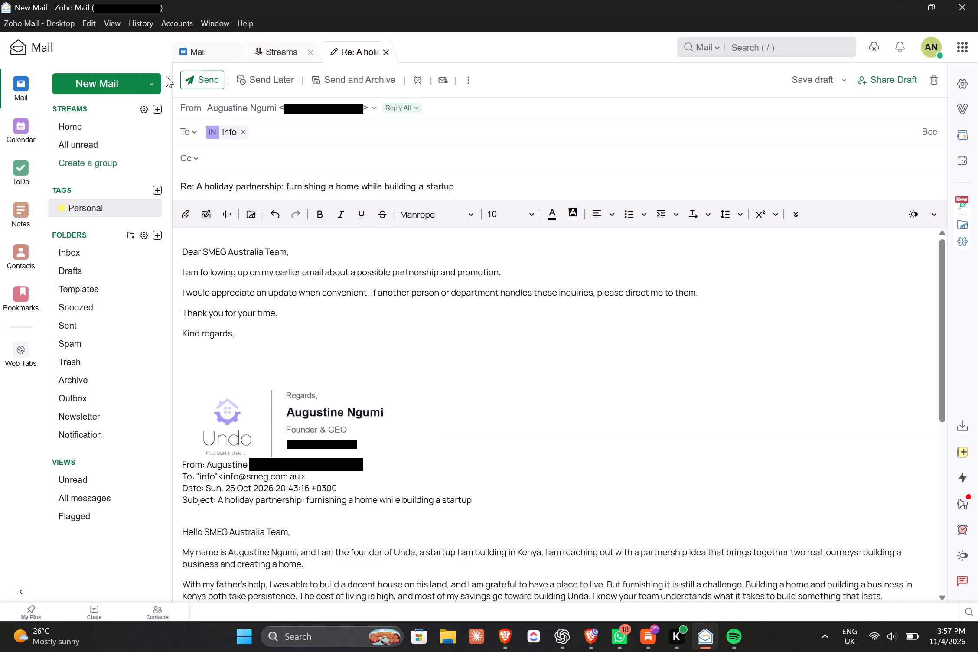
# Send the follow-up reply to SMEG Australia.
pyautogui.hotkey('ctrl', 'Return')
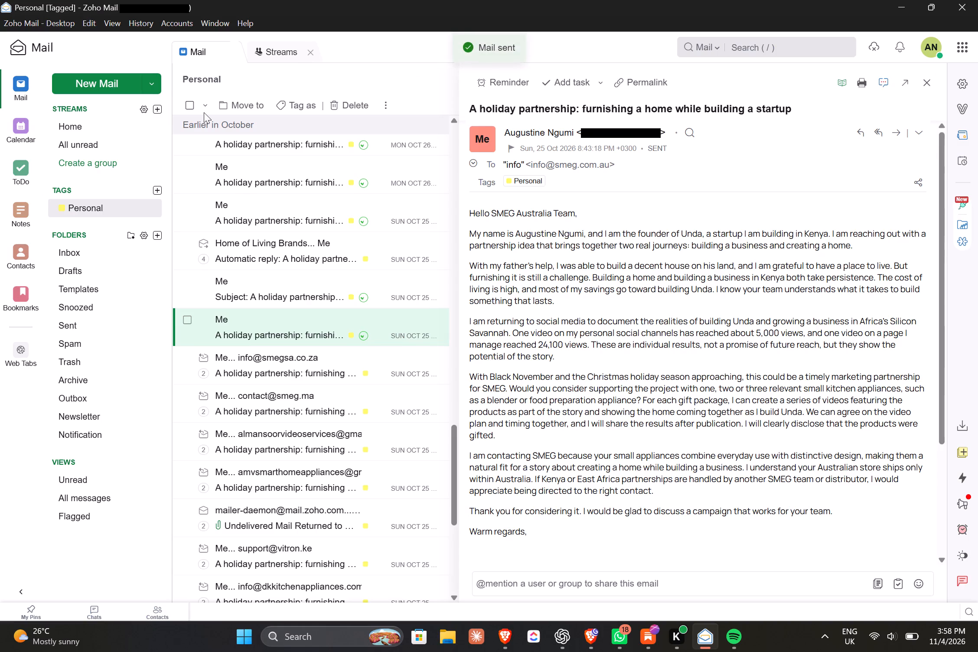
# Start a reply-all to the SMEG UK Partnerships email with the copied "Dear [Company Name] Team" follow-up message.
pyautogui.click(281, 293)
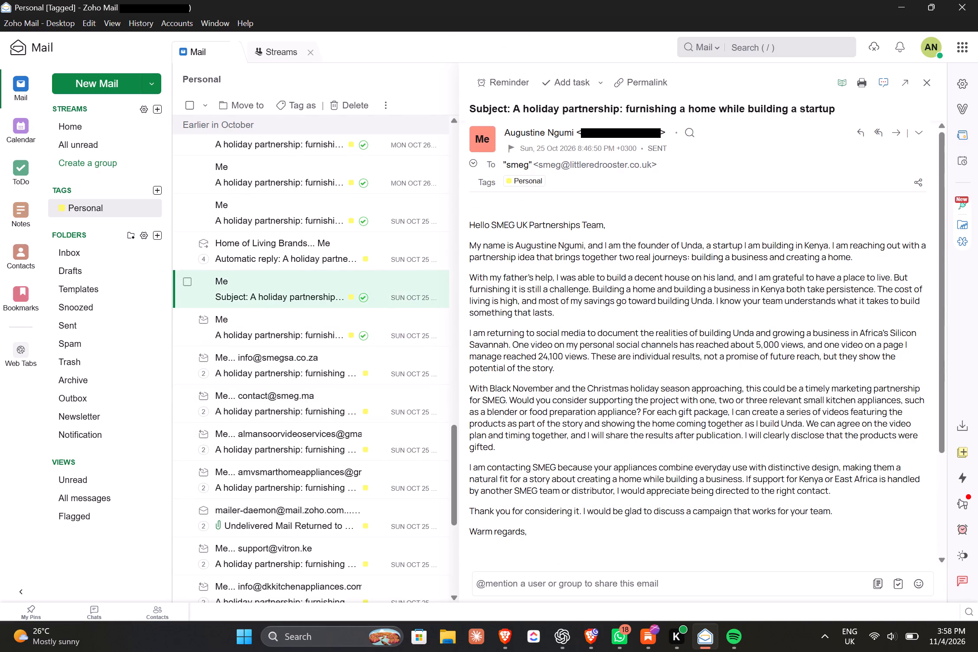
pyautogui.scroll(-6, 646, 302)
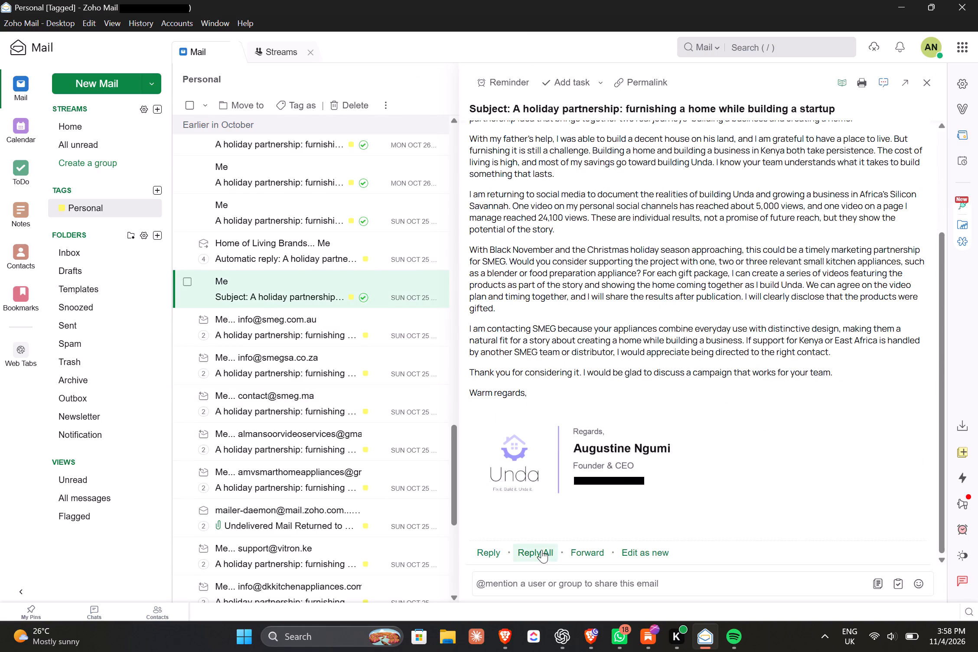
pyautogui.click(542, 550)
pyautogui.press('super+v')
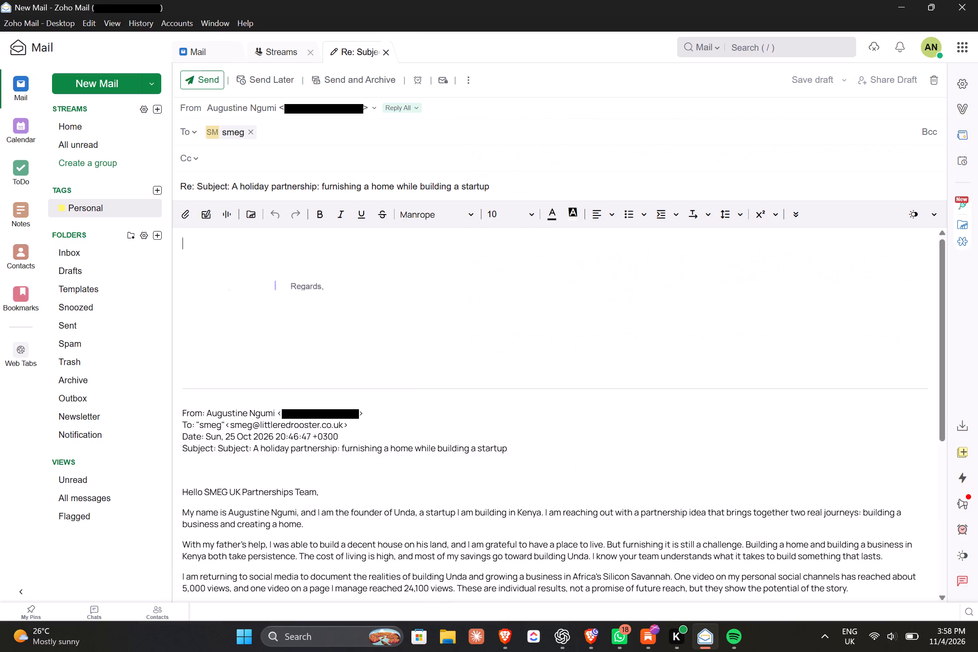
pyautogui.click(298, 468)
pyautogui.hotkey('ctrl', 'v')
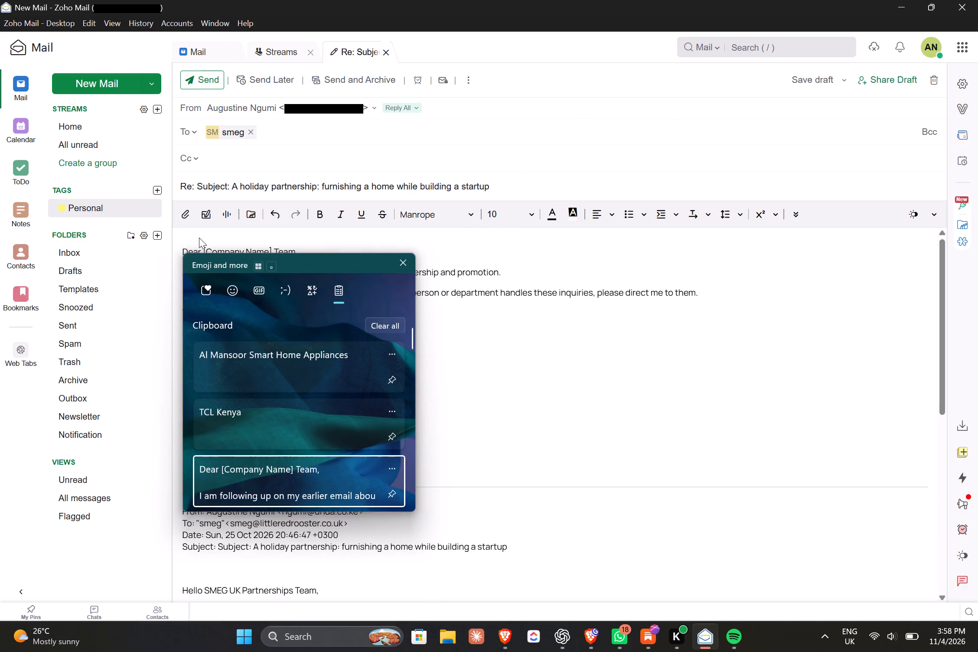
# Replace "[Company Name]" in the SMEG UK reply's greeting with "SMEG UK Partnerships".
pyautogui.moveTo(273, 251); pyautogui.dragTo(212, 242)
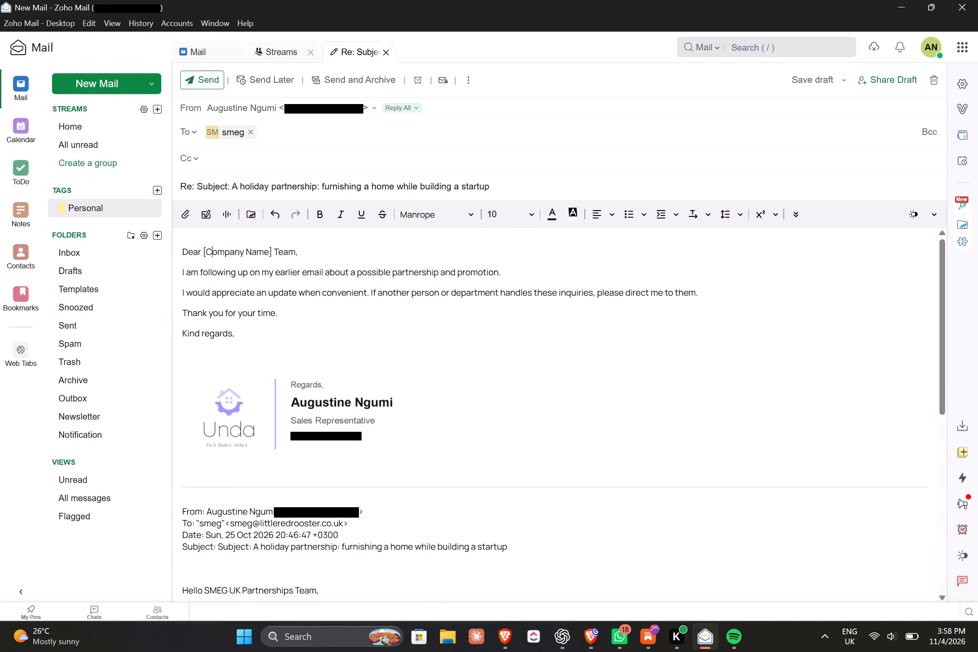
pyautogui.moveTo(204, 246); pyautogui.dragTo(273, 243)
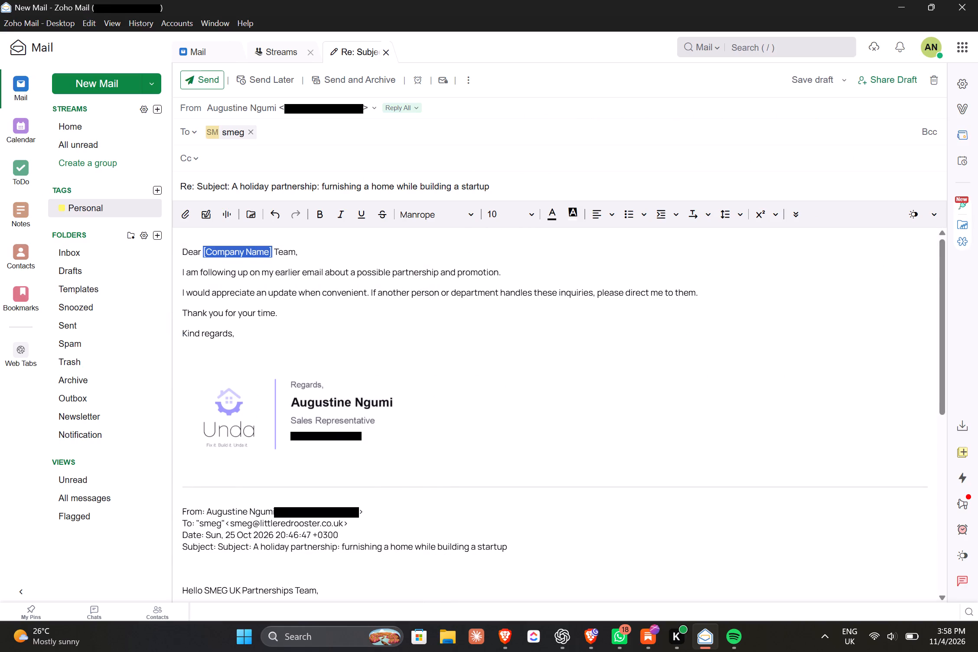
pyautogui.moveTo(273, 243); pyautogui.dragTo(274, 243)
pyautogui.write('SMEG')
pyautogui.press('space')
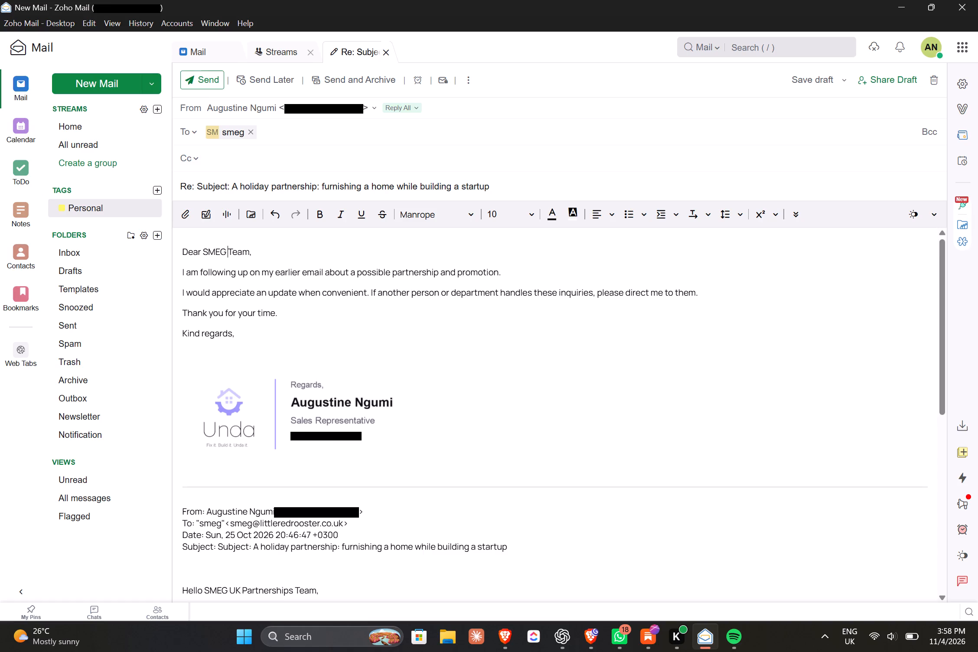
pyautogui.write('UK Pa')
pyautogui.write('rt')
pyautogui.write('nerships')
# Send the follow-up reply to SMEG UK Partnerships.
pyautogui.click(213, 79)
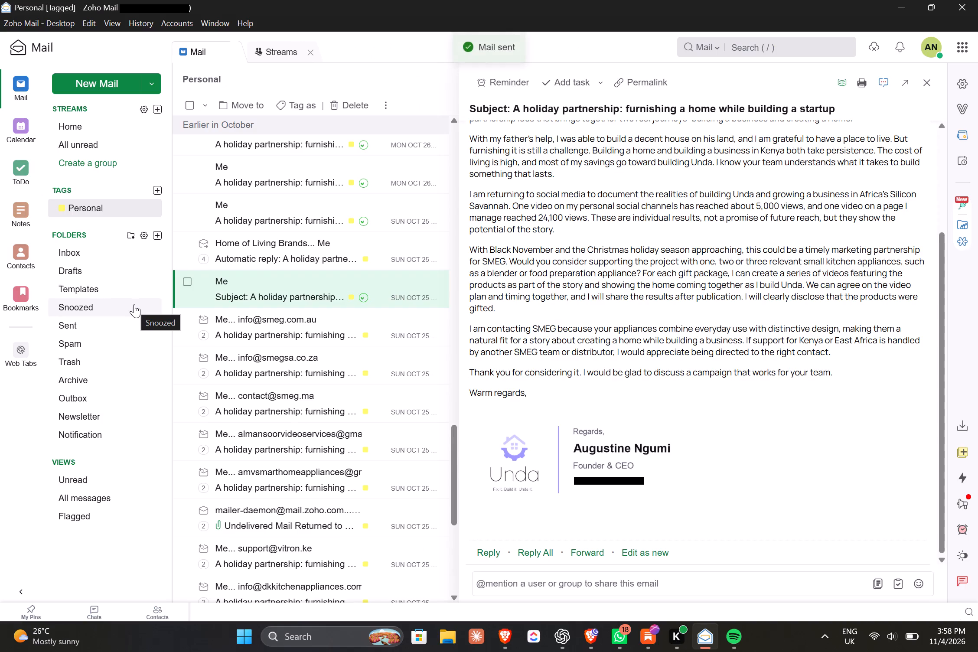
# Read through the Home of Living Brands automatic reply and its conversation about the Russell Hobbs partnership email.
pyautogui.click(246, 250)
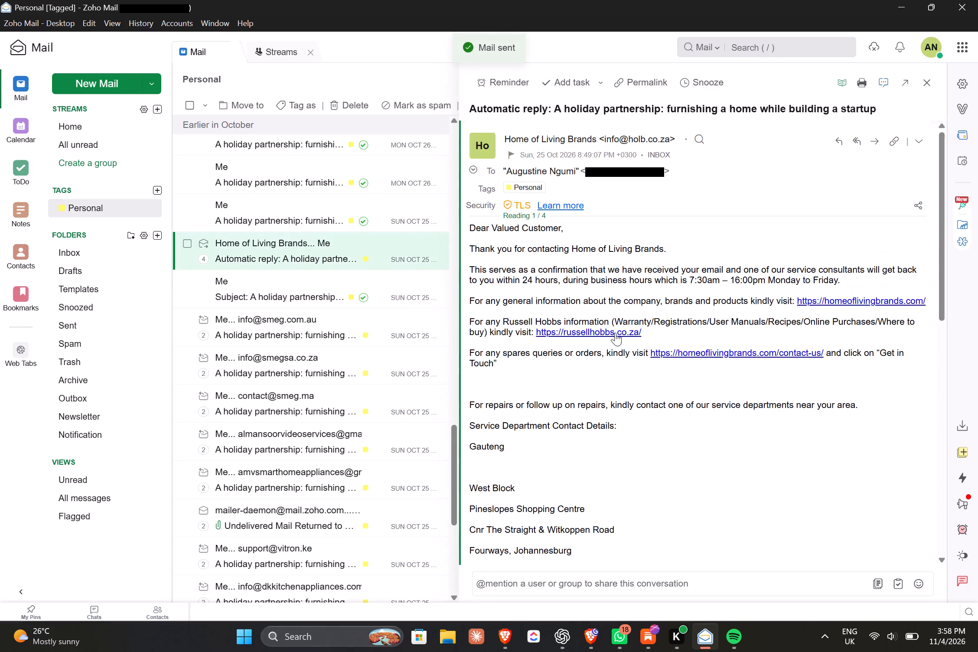
pyautogui.scroll(-2, 627, 339)
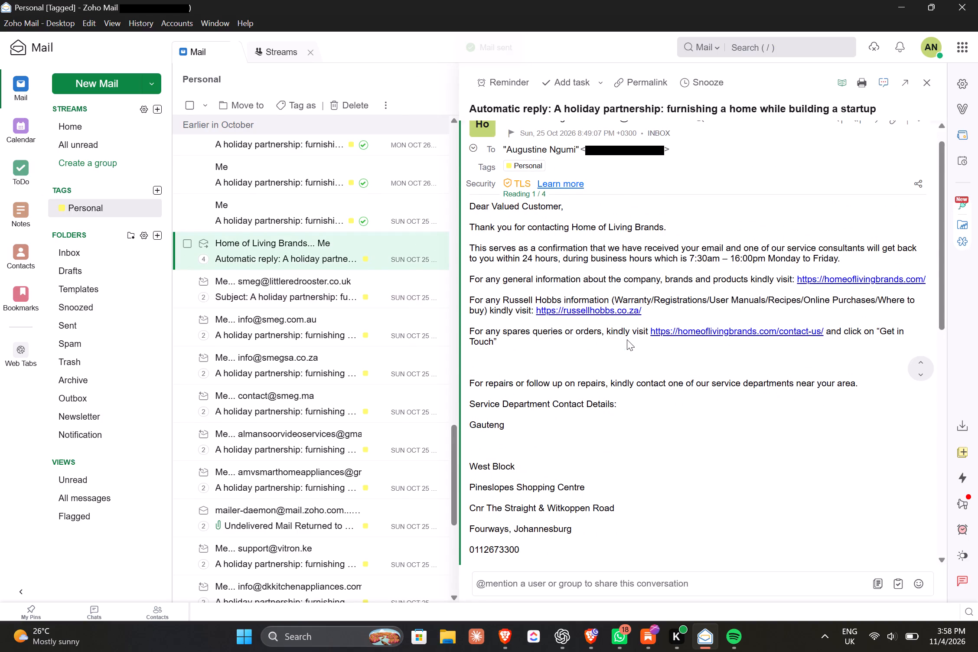
pyautogui.scroll(-2, 627, 339)
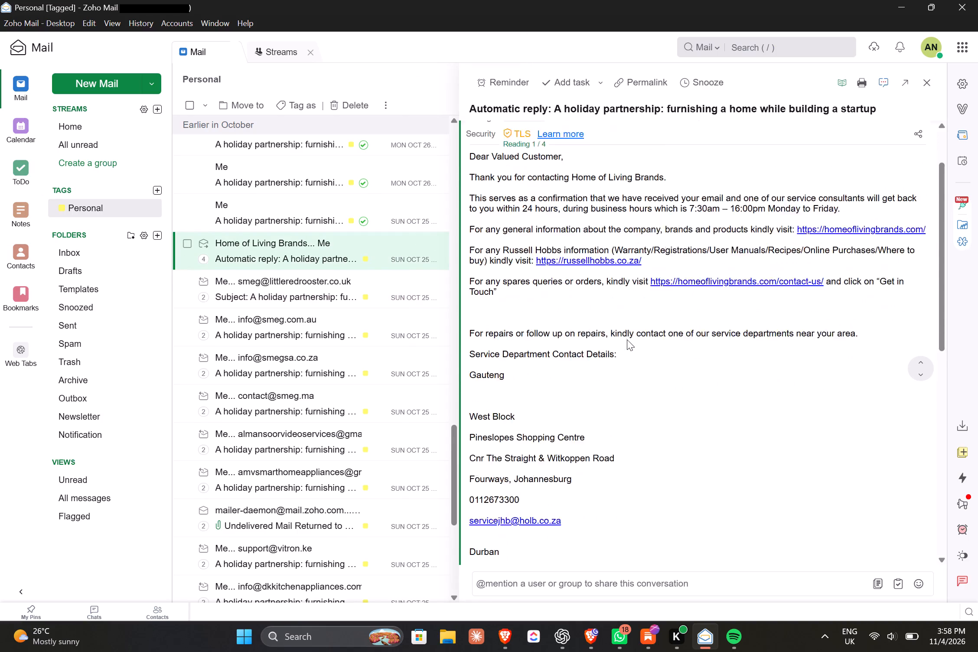
pyautogui.scroll(-4, 627, 339)
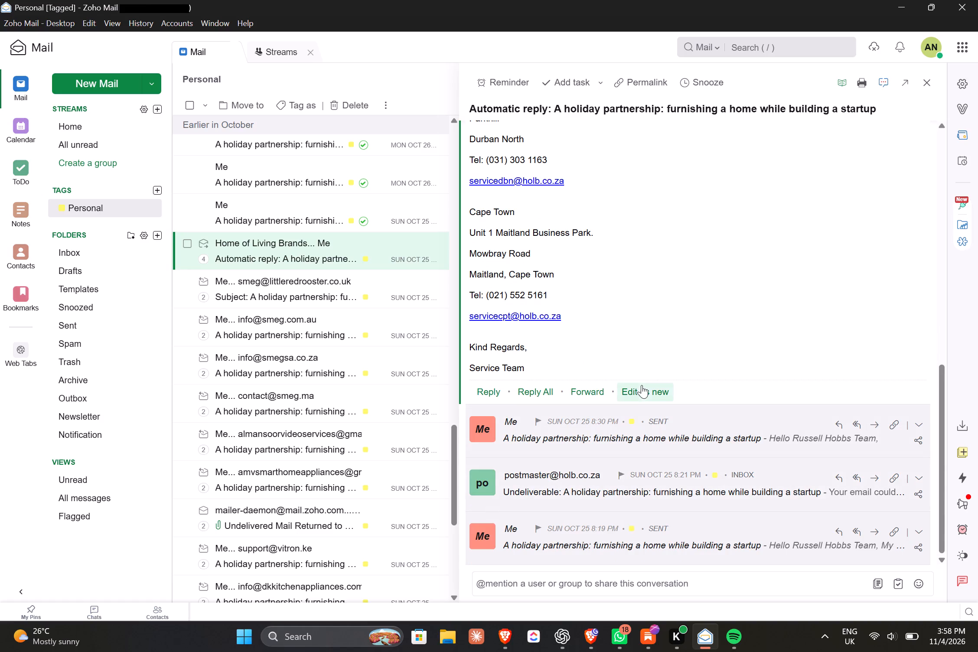
pyautogui.scroll(9, 651, 441)
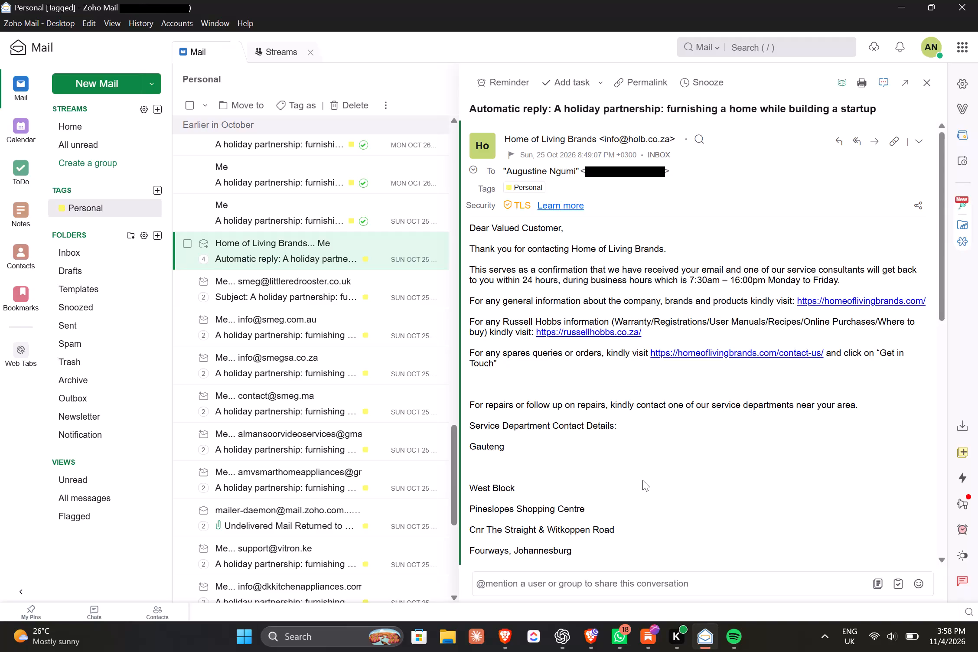
pyautogui.scroll(-2, 642, 480)
pyautogui.scroll(1, 642, 480)
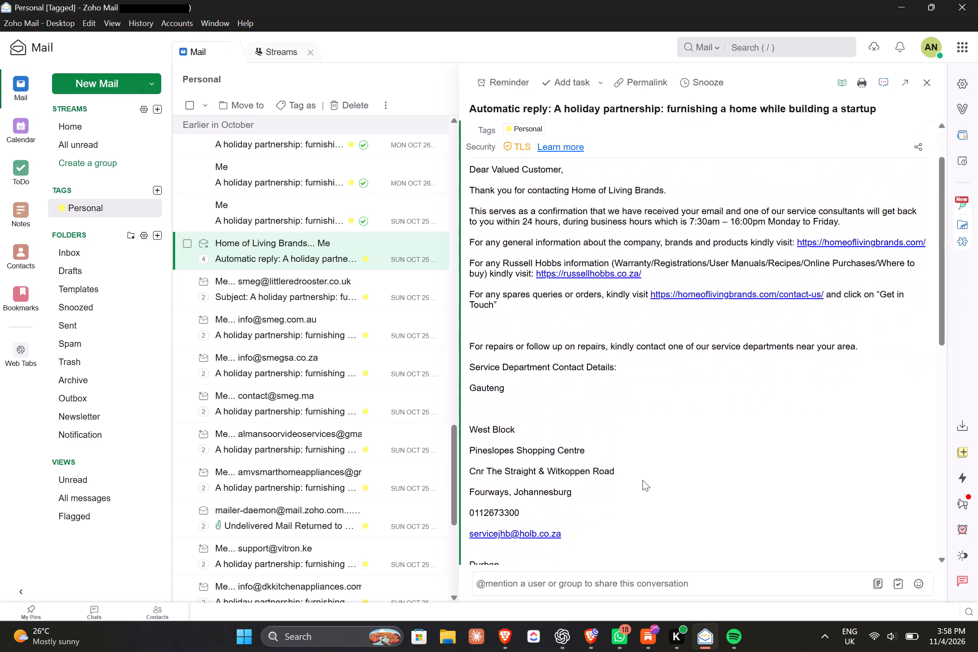
pyautogui.scroll(1, 642, 480)
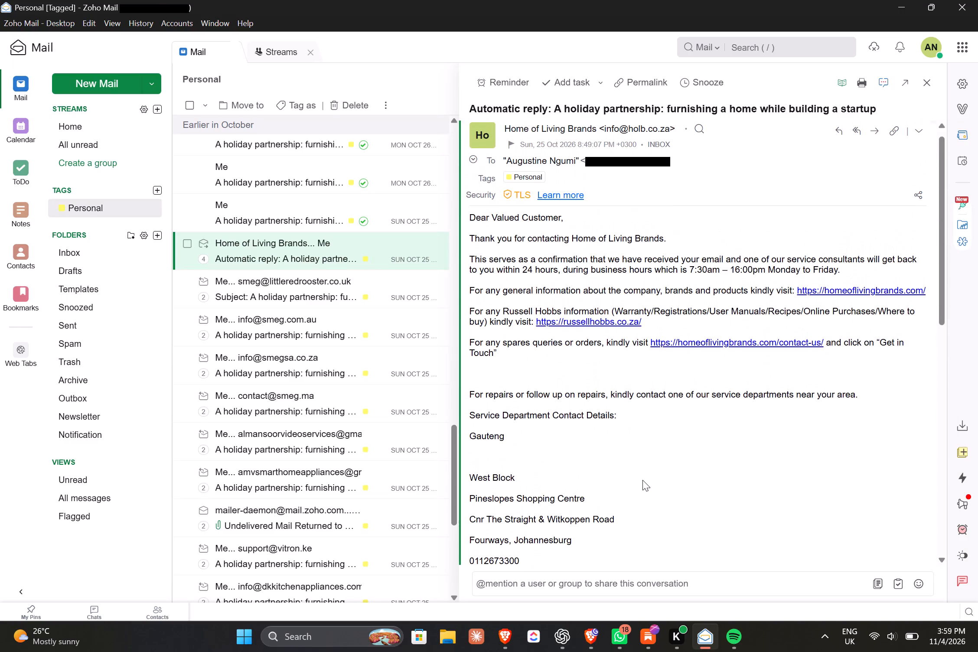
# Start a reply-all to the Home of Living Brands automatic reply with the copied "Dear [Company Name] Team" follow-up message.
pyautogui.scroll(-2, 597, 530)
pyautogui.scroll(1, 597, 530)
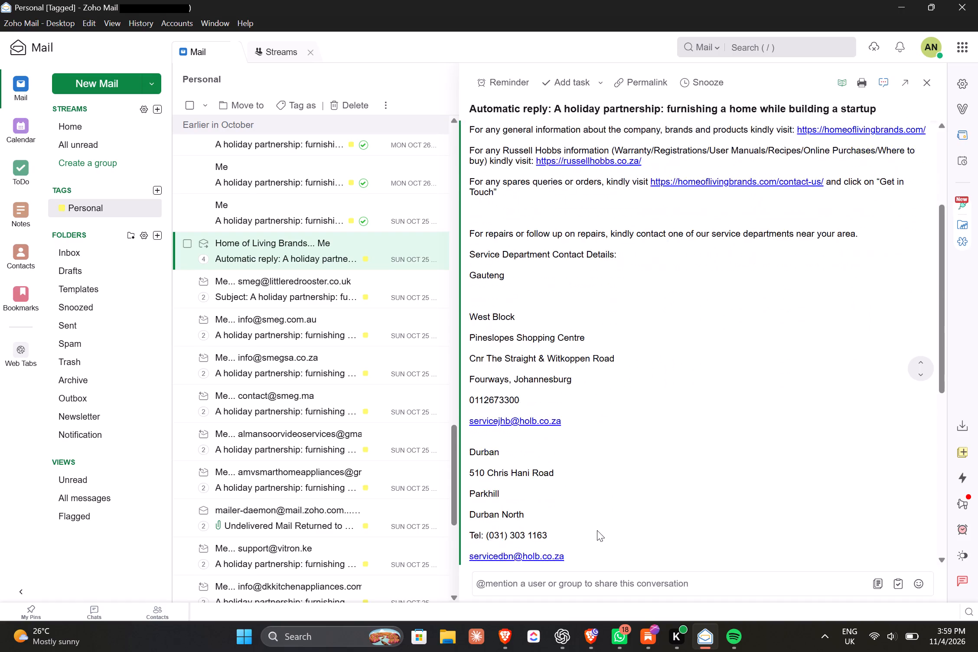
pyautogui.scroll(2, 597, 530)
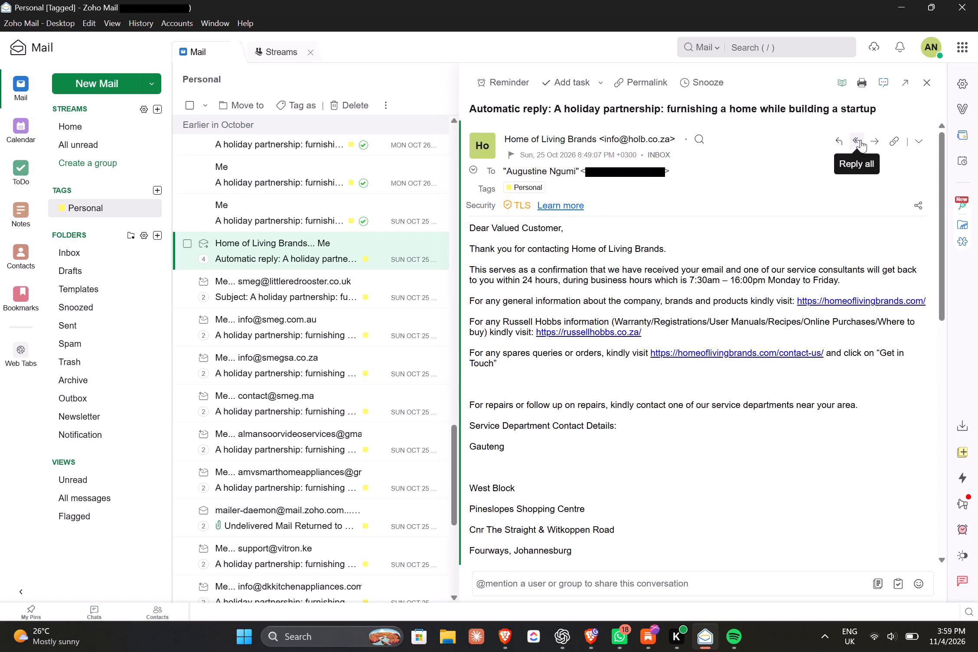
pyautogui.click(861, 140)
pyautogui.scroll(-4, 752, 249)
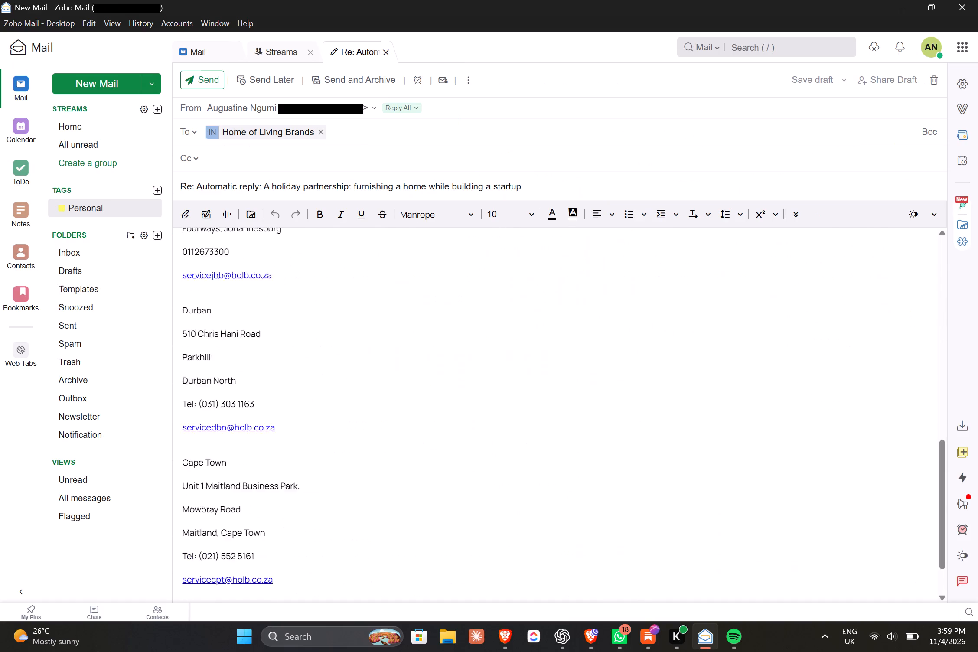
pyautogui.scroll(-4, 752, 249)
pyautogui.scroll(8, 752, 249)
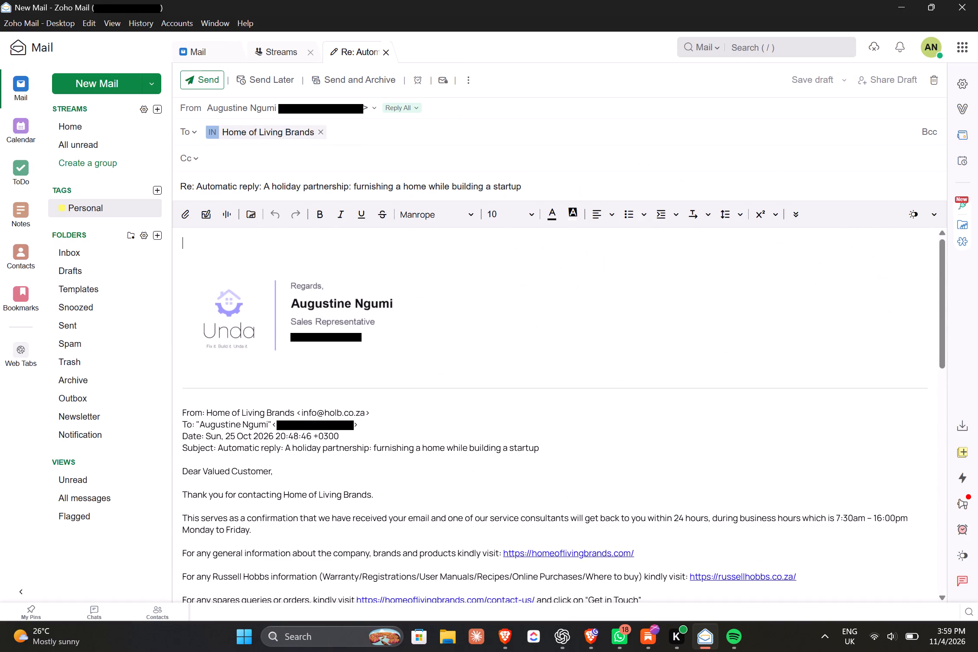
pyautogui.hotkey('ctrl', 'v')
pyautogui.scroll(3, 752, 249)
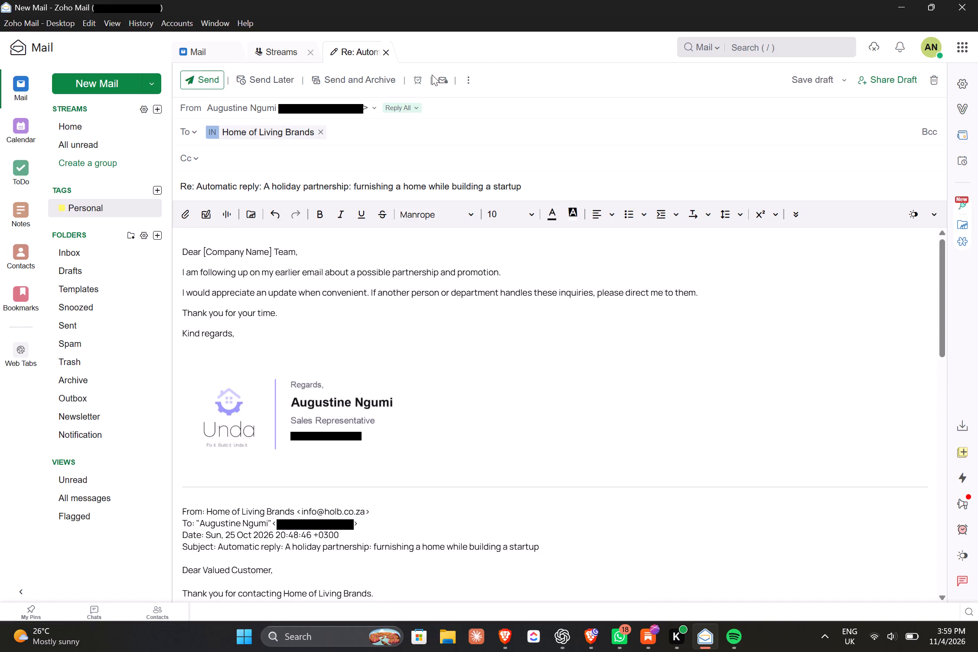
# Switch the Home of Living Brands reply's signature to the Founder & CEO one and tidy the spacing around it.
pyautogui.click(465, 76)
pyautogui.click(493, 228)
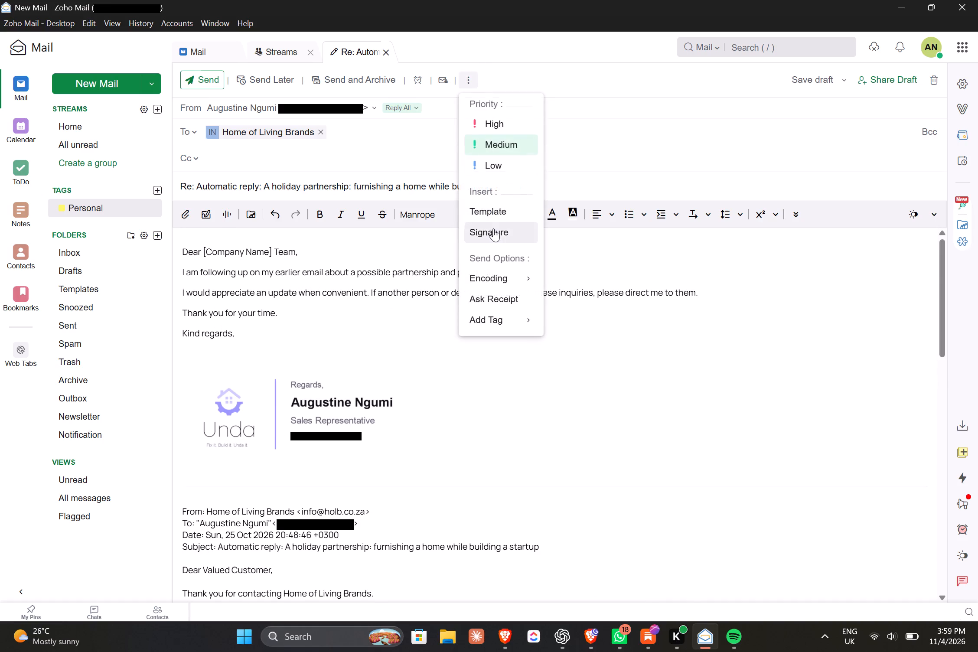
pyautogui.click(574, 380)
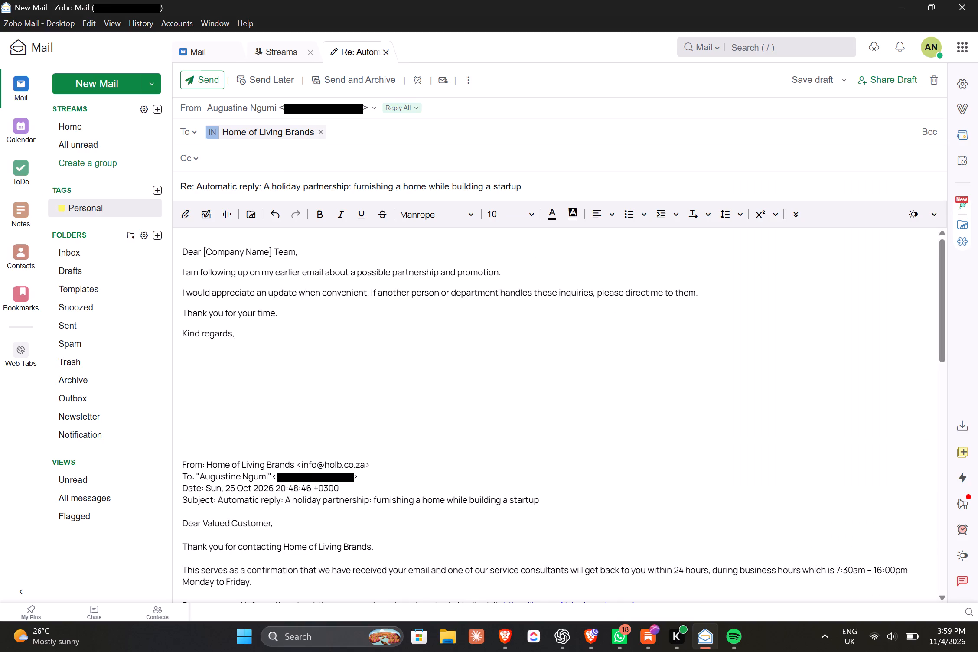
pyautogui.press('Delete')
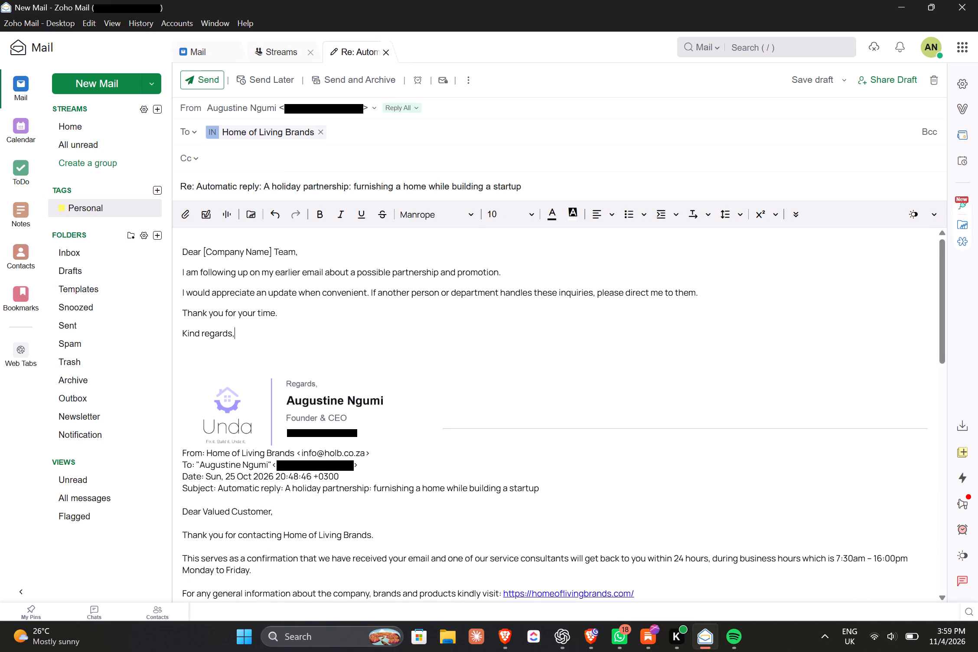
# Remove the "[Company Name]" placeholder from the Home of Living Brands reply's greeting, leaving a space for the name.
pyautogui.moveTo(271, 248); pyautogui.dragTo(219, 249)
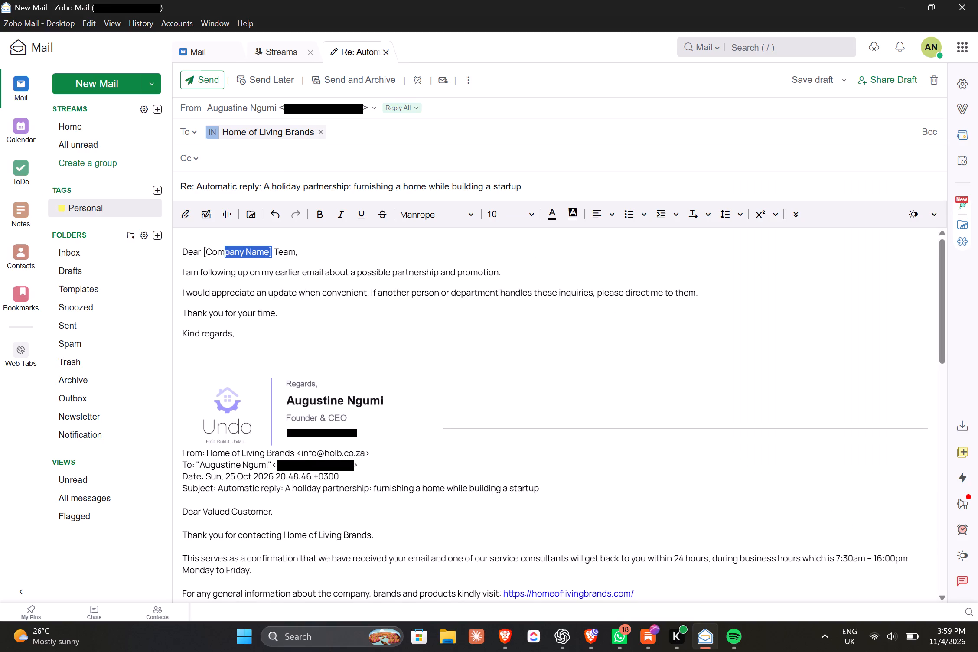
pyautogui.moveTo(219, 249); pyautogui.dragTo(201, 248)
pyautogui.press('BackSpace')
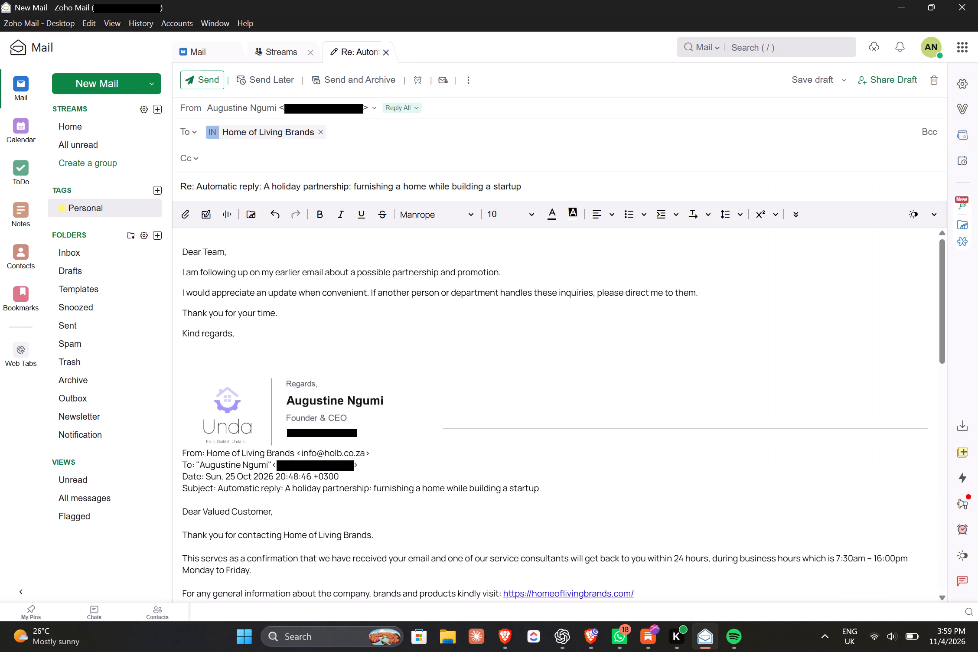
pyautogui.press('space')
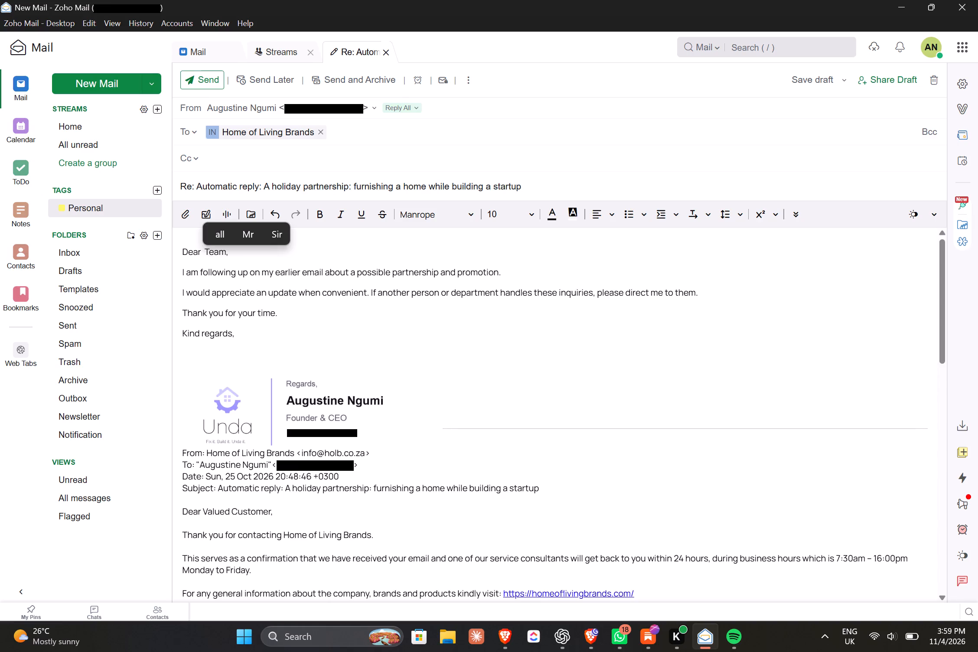
# Look through the quoted automatic reply for the company name to use in the greeting.
pyautogui.scroll(-9, 250, 368)
pyautogui.scroll(6, 250, 368)
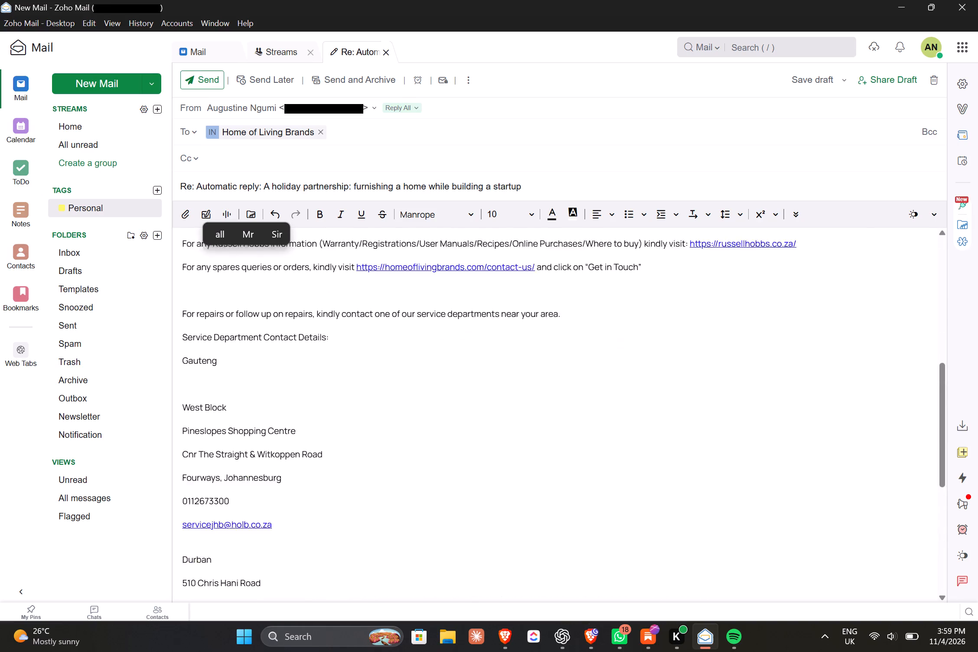
pyautogui.scroll(-1, 250, 368)
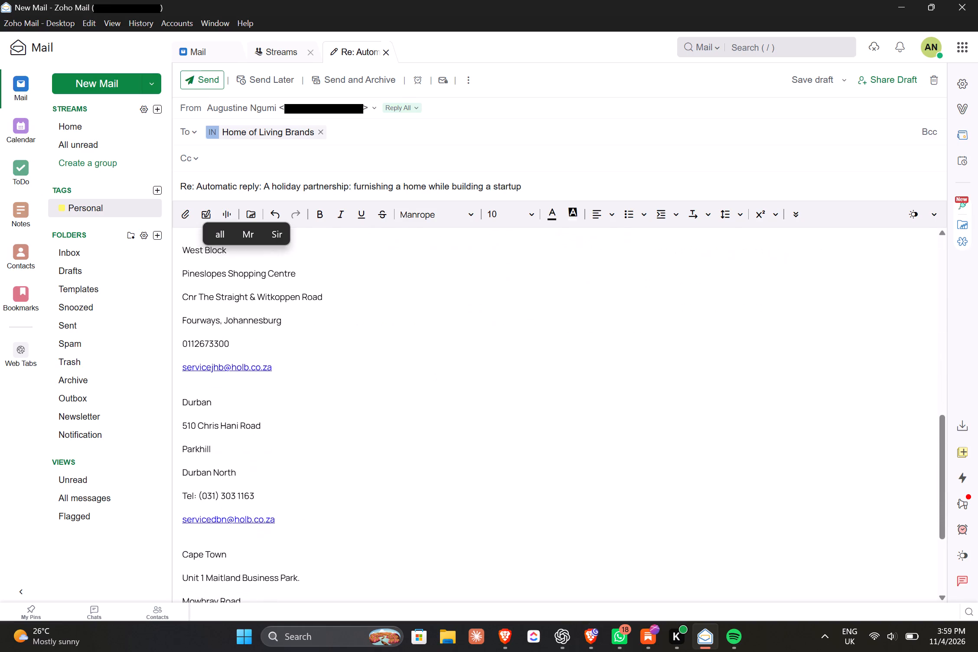
pyautogui.scroll(-4, 250, 368)
pyautogui.scroll(1, 250, 368)
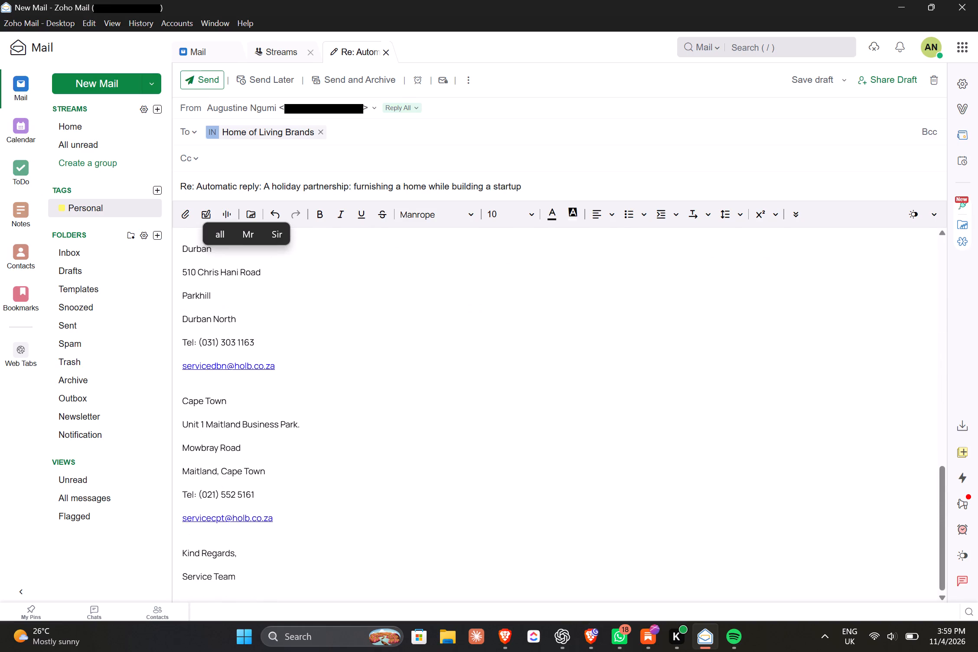
pyautogui.scroll(10, 250, 368)
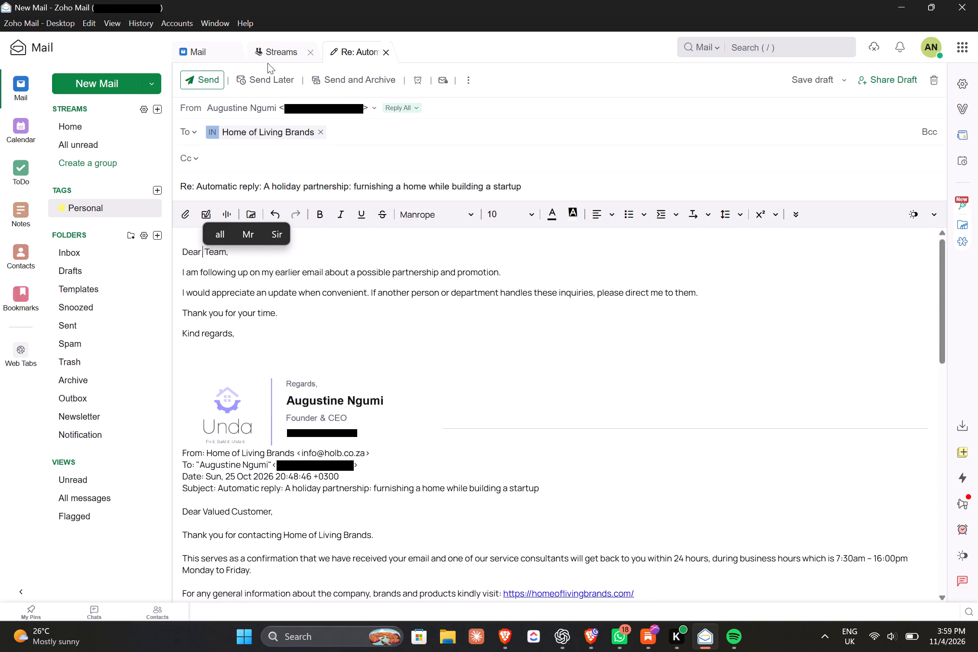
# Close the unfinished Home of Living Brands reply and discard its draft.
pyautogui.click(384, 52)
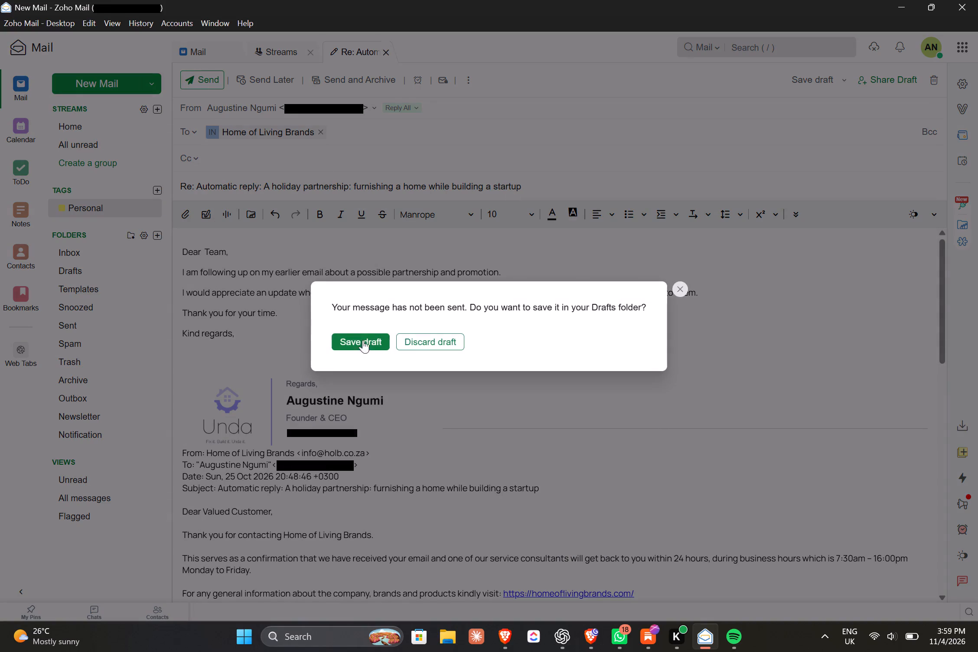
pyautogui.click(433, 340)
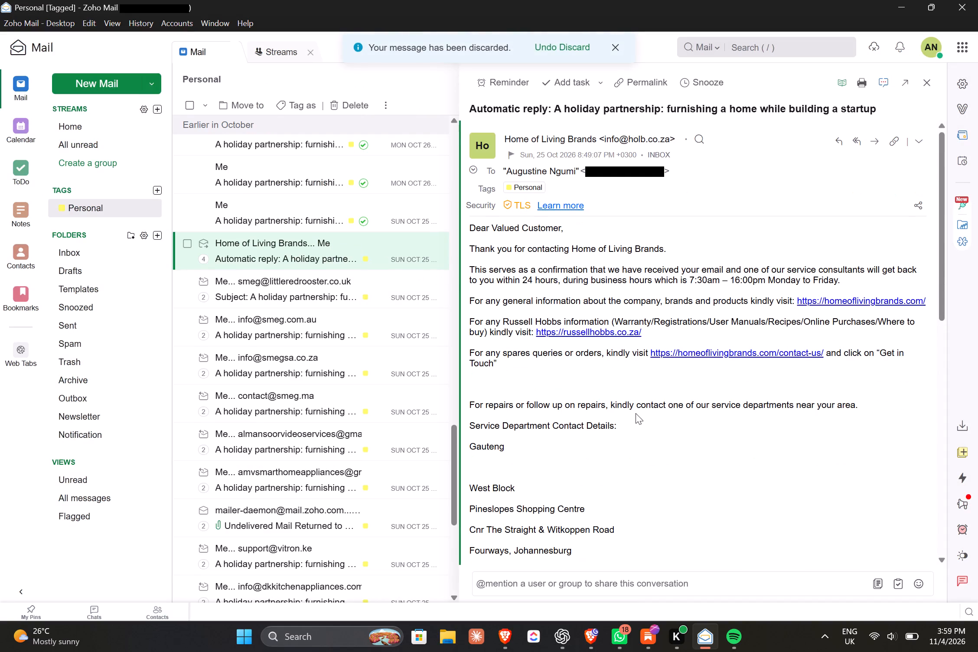
# Open the sent 8:30 PM partnership email in the Home of Living Brands conversation and copy "Russell Hobbs" from its greeting.
pyautogui.scroll(-3, 636, 413)
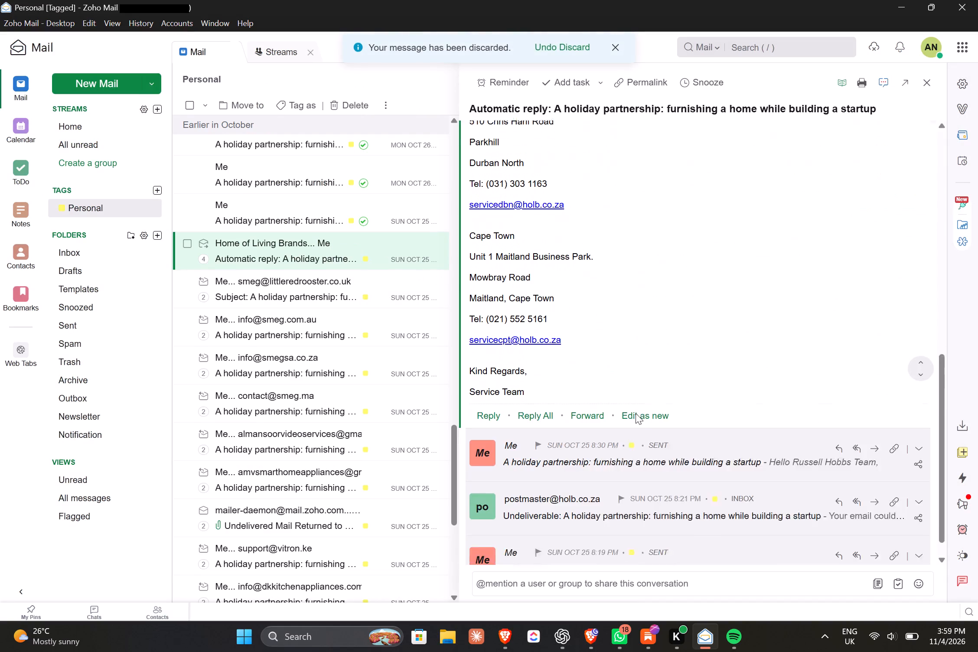
pyautogui.scroll(-3, 636, 413)
pyautogui.click(632, 423)
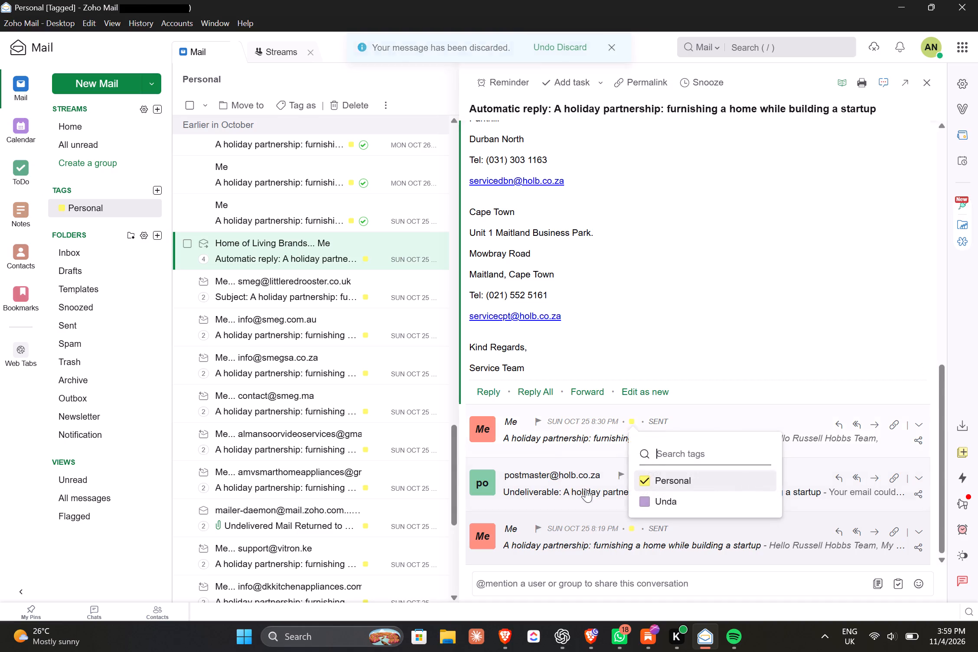
pyautogui.click(567, 438)
pyautogui.scroll(-1, 592, 410)
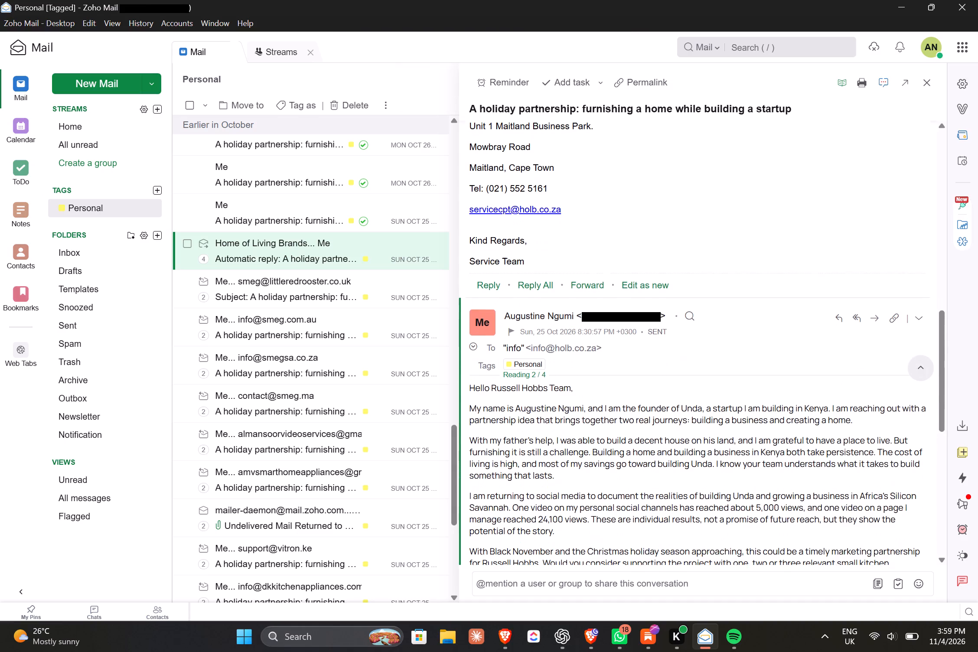
pyautogui.scroll(-1, 592, 410)
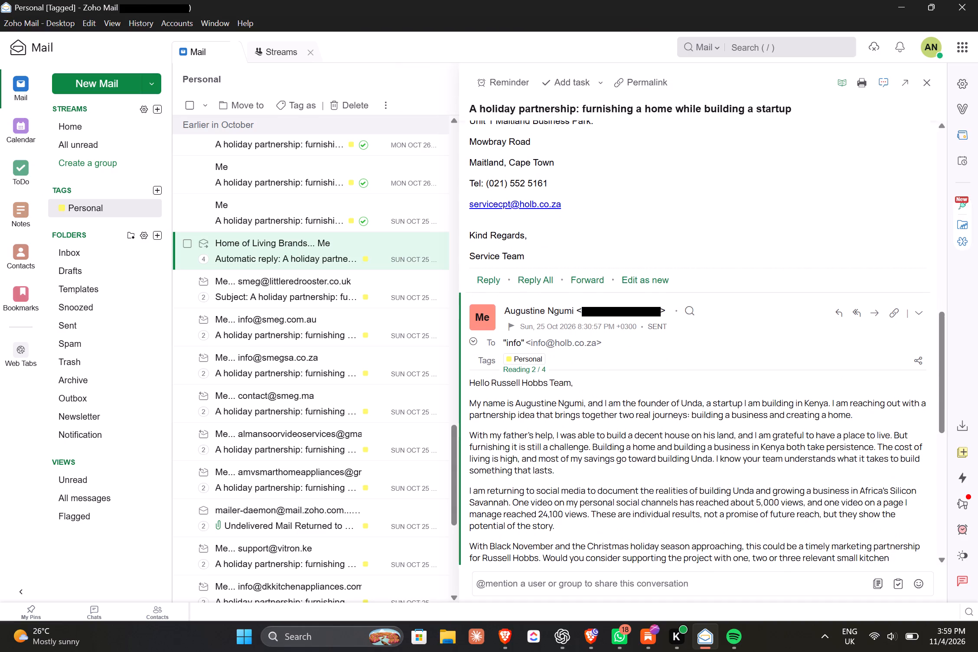
pyautogui.moveTo(494, 384); pyautogui.dragTo(512, 384)
pyautogui.moveTo(492, 384); pyautogui.dragTo(556, 384)
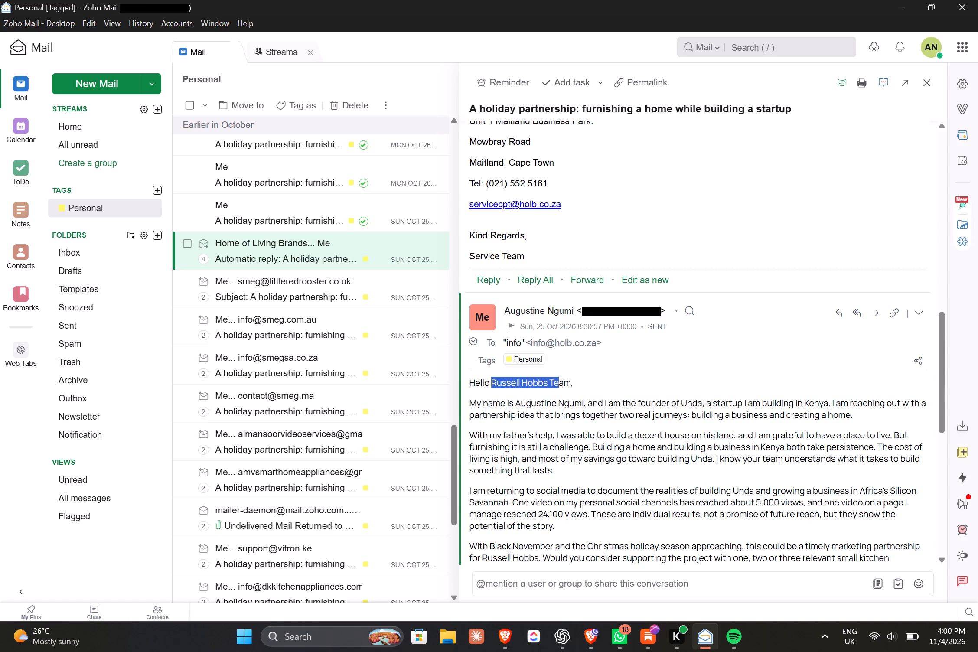
pyautogui.moveTo(556, 384); pyautogui.dragTo(548, 385)
pyautogui.hotkey('ctrl', 'c')
# Start a new reply-all to the Home of Living Brands automatic reply.
pyautogui.scroll(2, 548, 385)
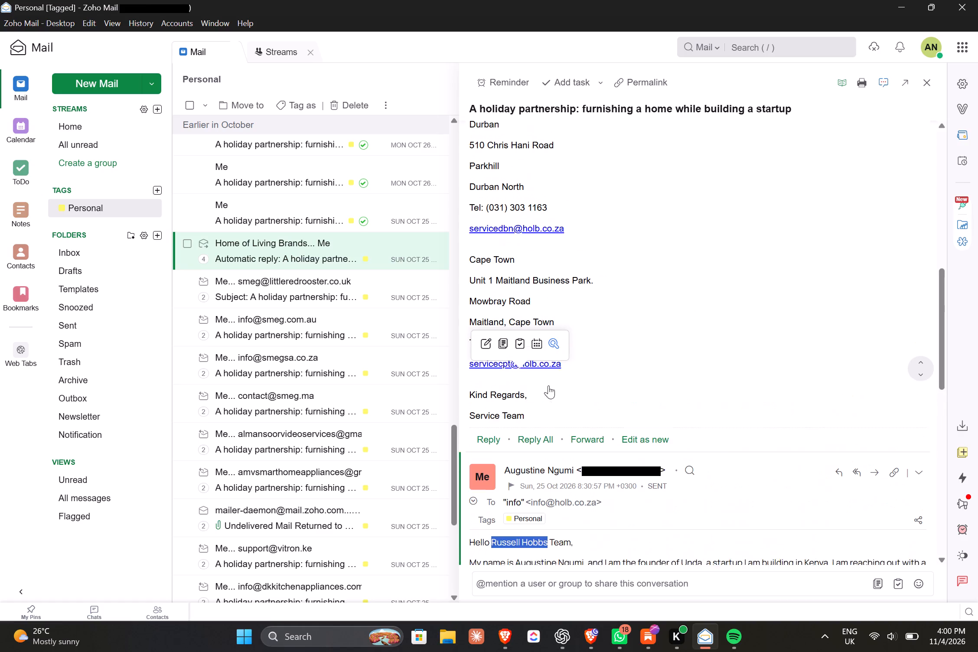
pyautogui.click(544, 442)
pyautogui.scroll(3, 544, 442)
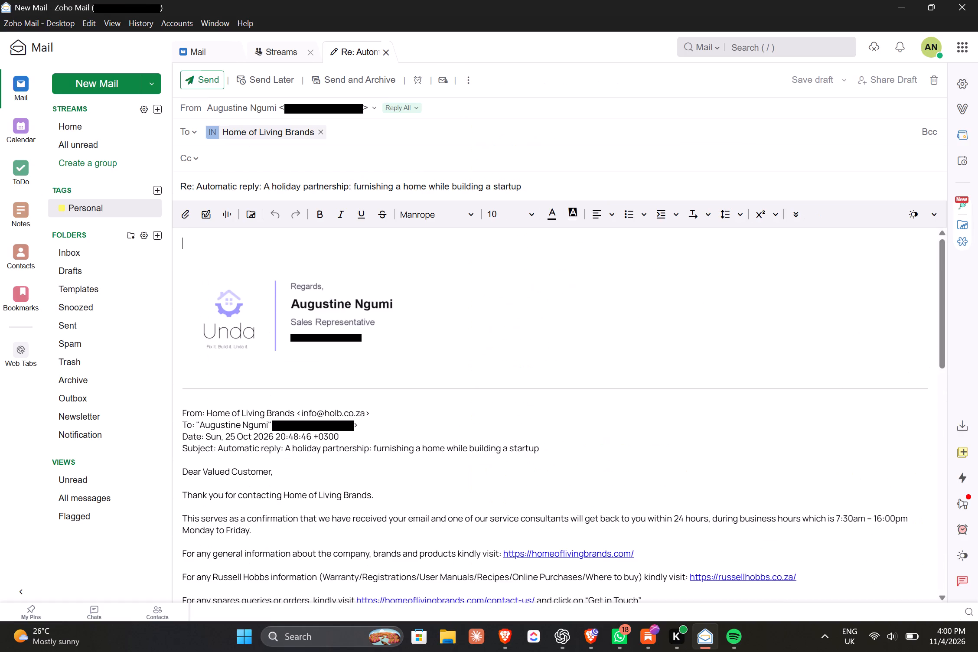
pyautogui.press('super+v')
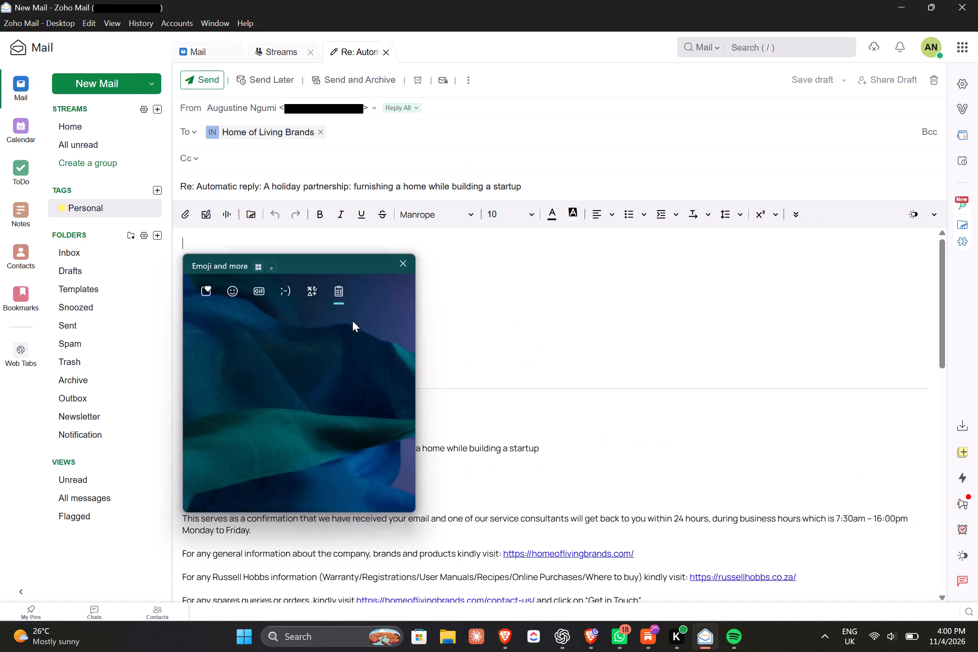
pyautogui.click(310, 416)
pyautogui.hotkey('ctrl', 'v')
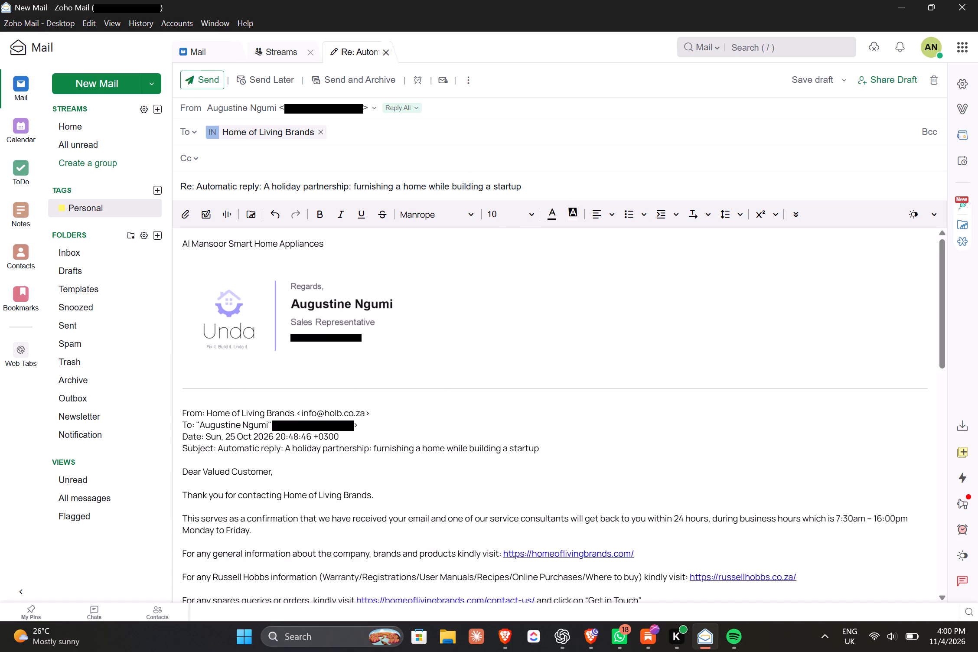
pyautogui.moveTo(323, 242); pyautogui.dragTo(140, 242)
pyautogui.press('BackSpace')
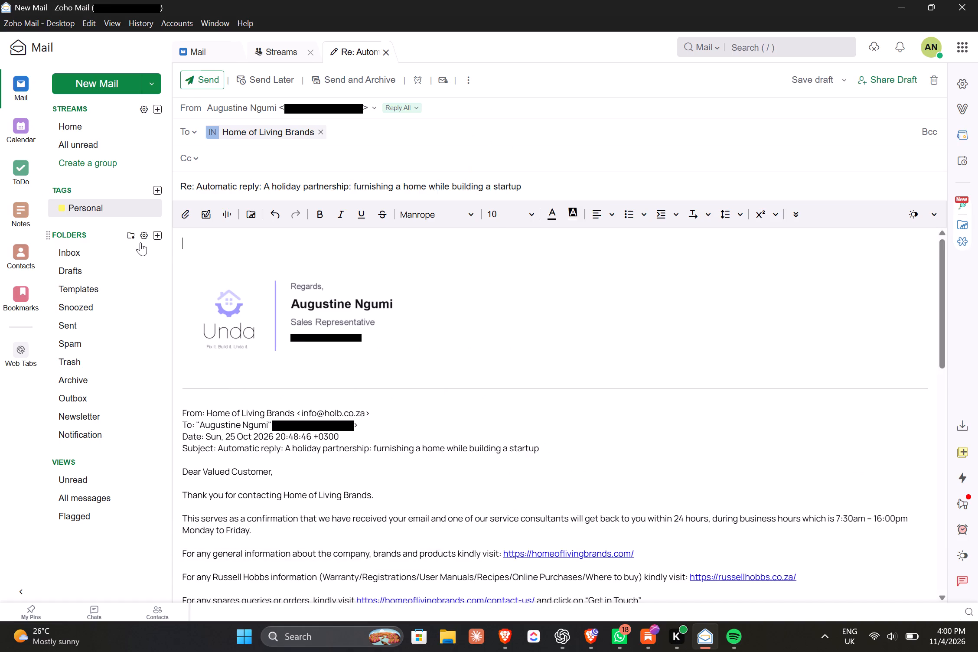
# Insert the previously copied "Dear [Company Name] Team" follow-up message from the clipboard history into the Home of Living Brands reply.
pyautogui.press('super+v')
pyautogui.scroll(-1, 279, 416)
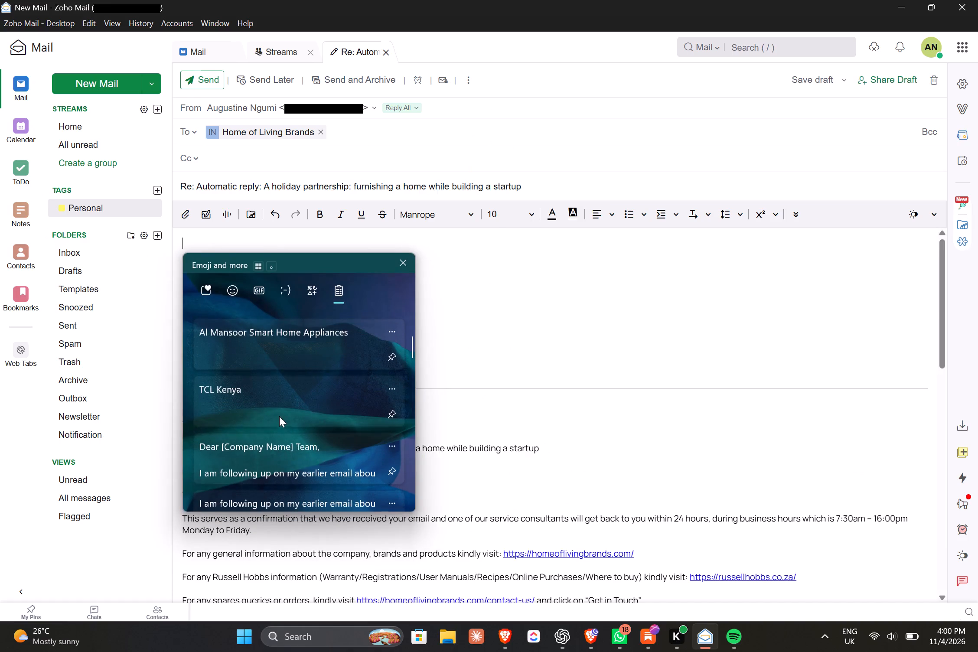
pyautogui.scroll(-1, 279, 416)
pyautogui.click(280, 468)
pyautogui.hotkey('ctrl', 'v')
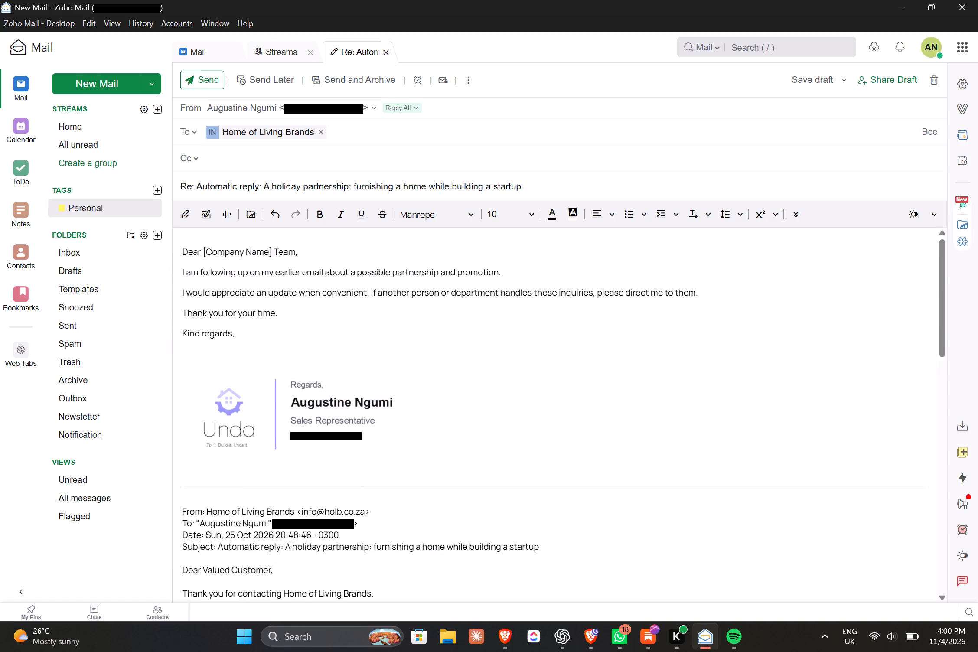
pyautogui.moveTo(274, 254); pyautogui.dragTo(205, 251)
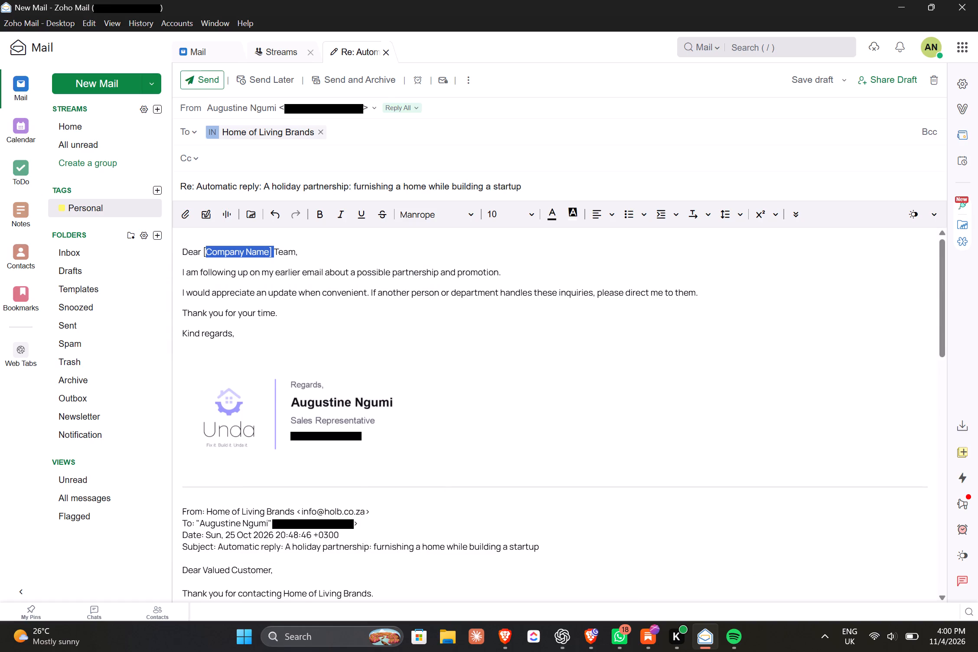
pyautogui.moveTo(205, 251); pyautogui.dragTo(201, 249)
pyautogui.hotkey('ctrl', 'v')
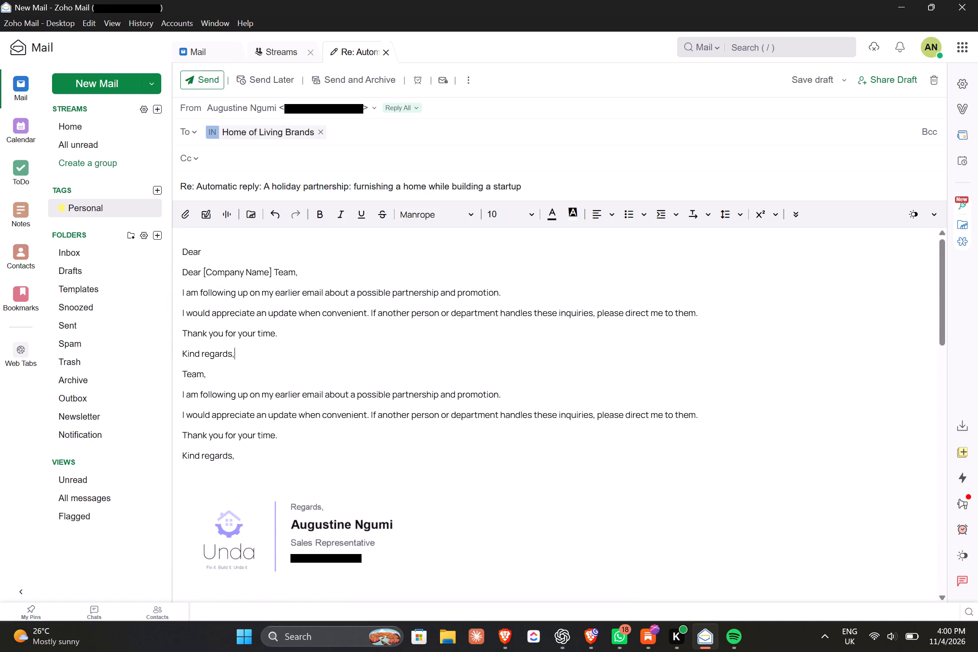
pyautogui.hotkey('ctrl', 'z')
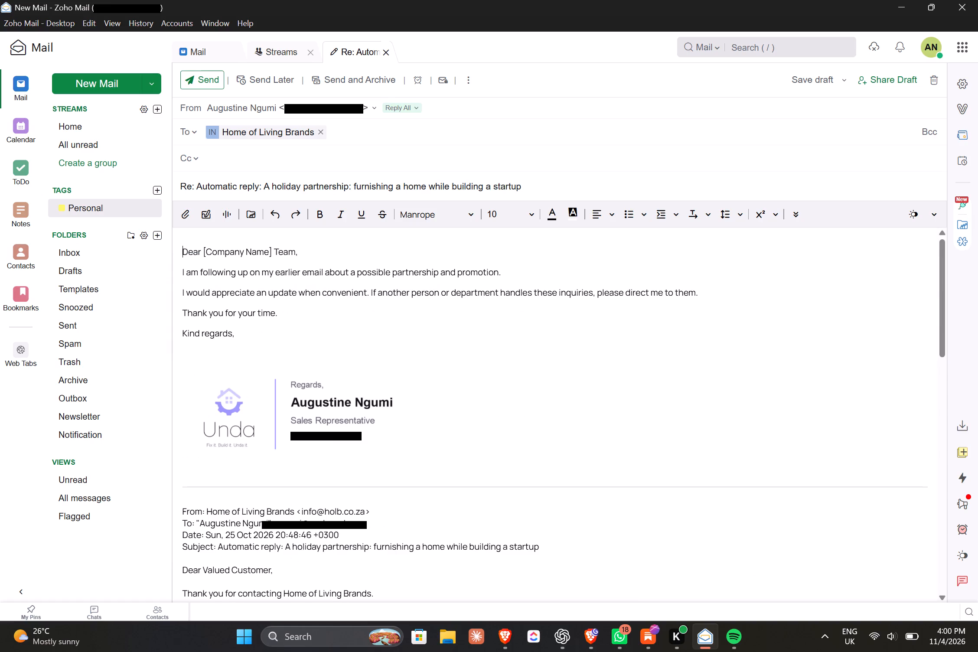
# Replace the [Company Name] placeholder in the Home of Living Brands reply's greeting with the copied "Russell Hobbs", keeping a space before "Team".
pyautogui.moveTo(203, 249); pyautogui.dragTo(258, 250)
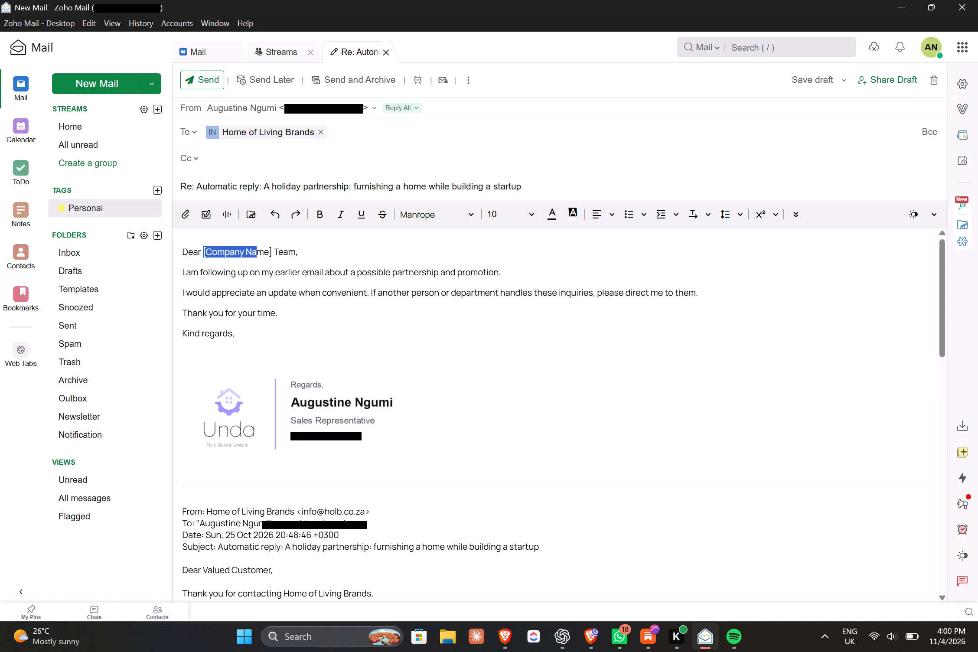
pyautogui.moveTo(258, 250); pyautogui.dragTo(273, 249)
pyautogui.press('super+v')
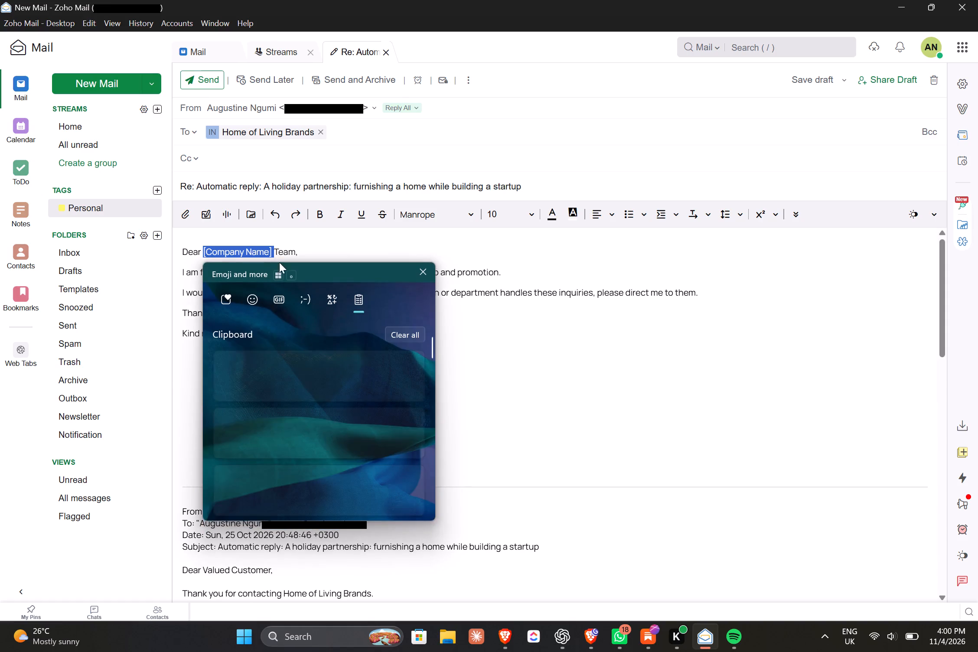
pyautogui.click(304, 378)
pyautogui.hotkey('ctrl', 'v')
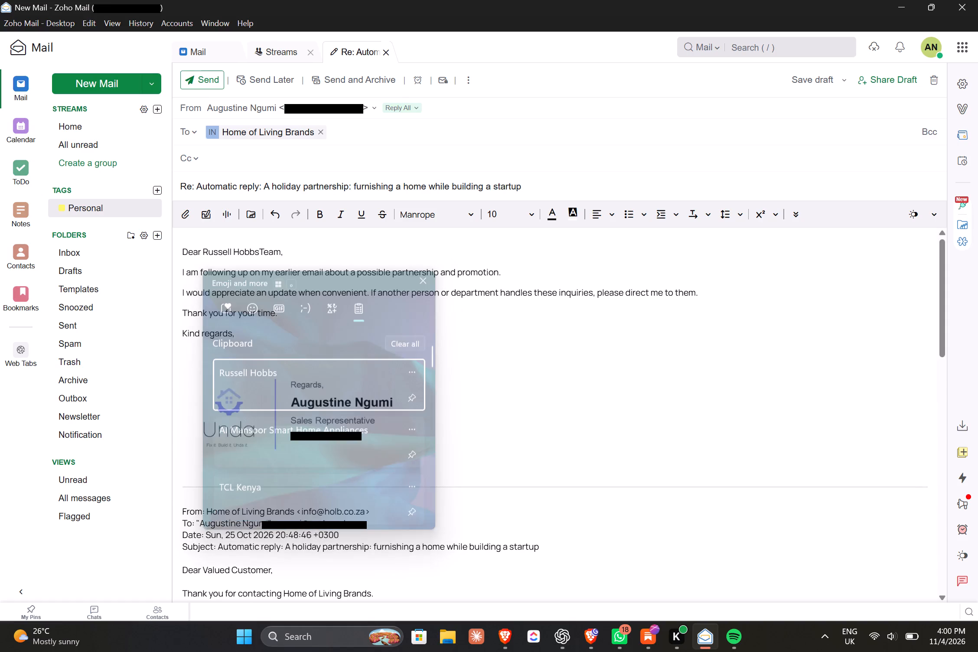
pyautogui.press('space')
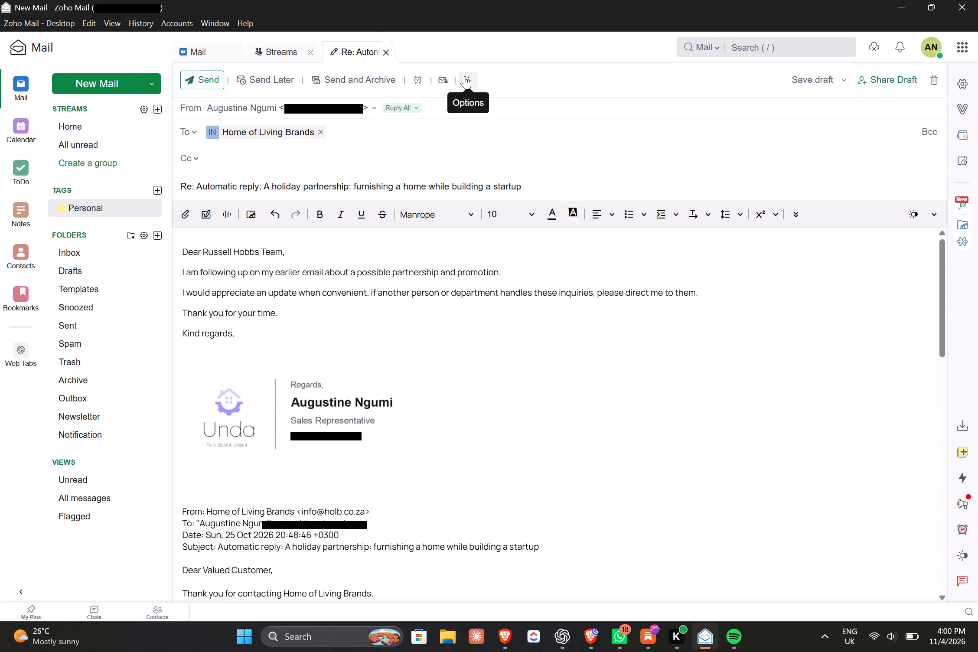
# Apply the Founder and CEO signature to the Home of Living Brands reply and send it.
pyautogui.click(465, 76)
pyautogui.click(508, 233)
pyautogui.click(584, 396)
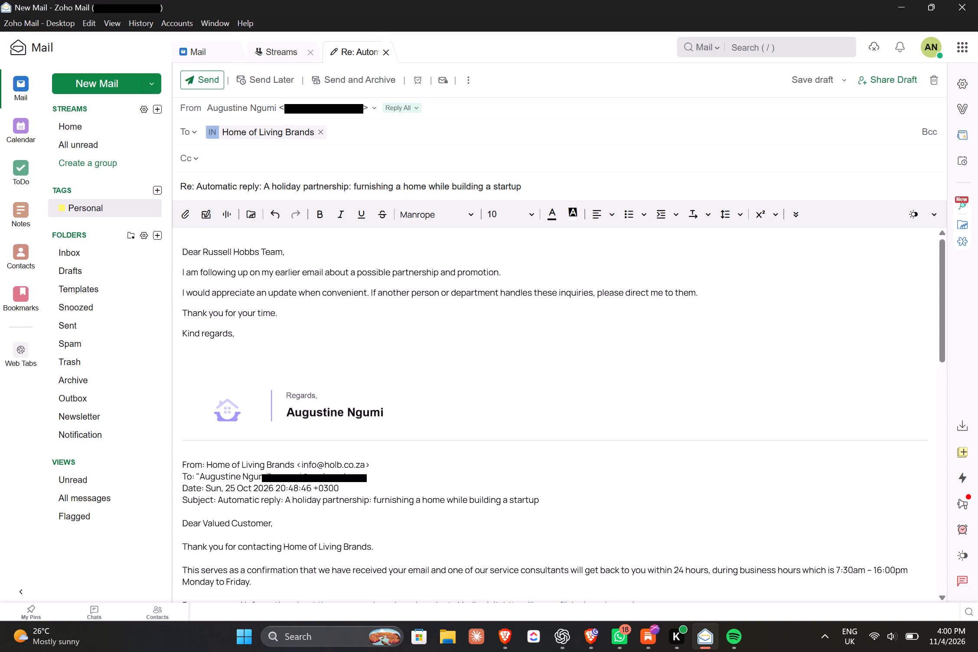
pyautogui.hotkey('ctrl', 'Return')
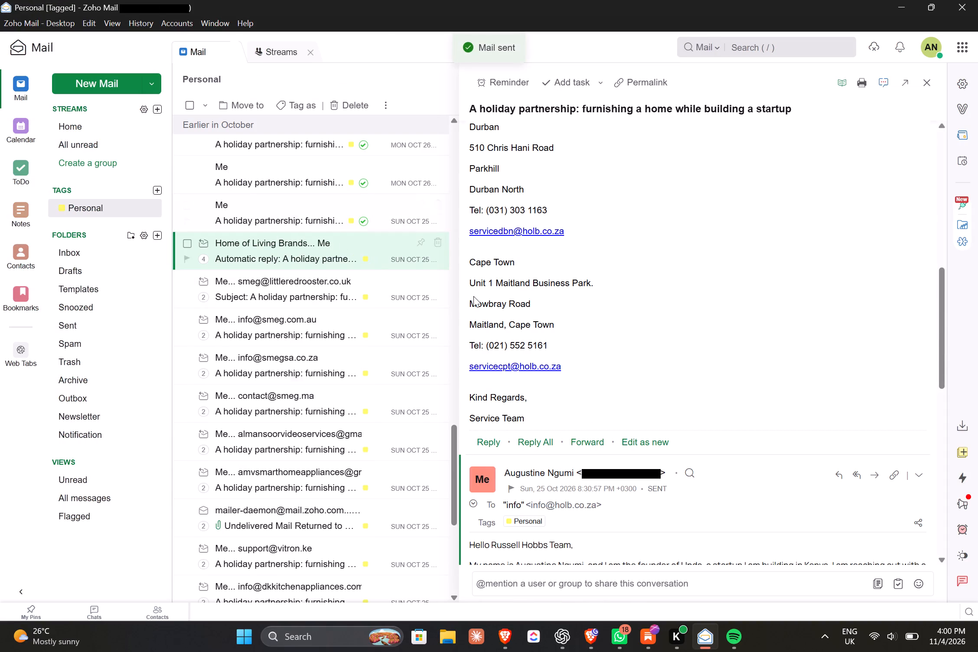
# Open the 25 October 8:49 PM partnership email sent to the LG media contact and start a reply-all.
pyautogui.click(282, 222)
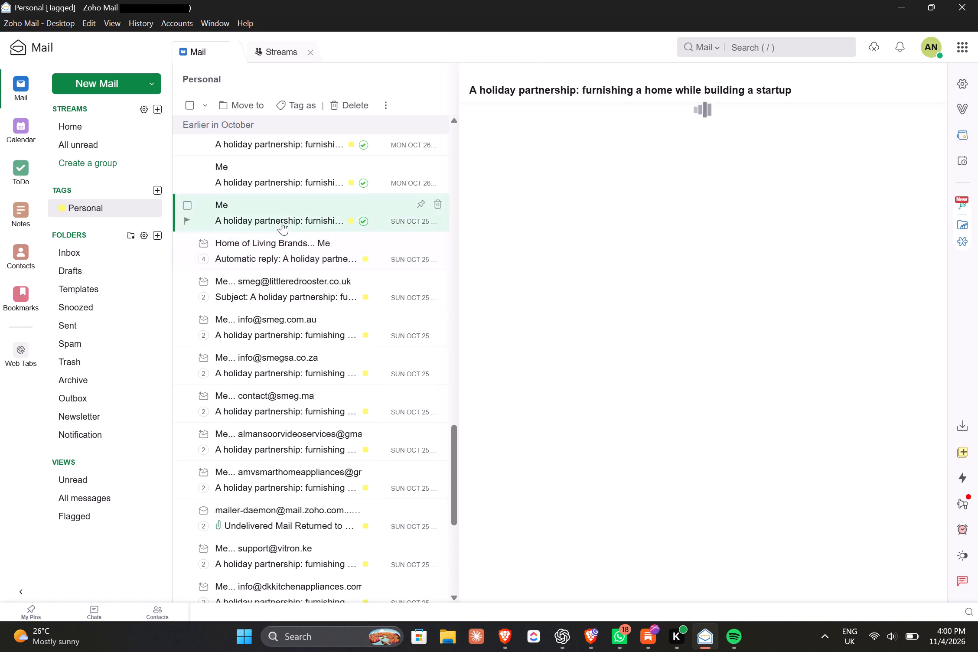
pyautogui.scroll(12, 282, 222)
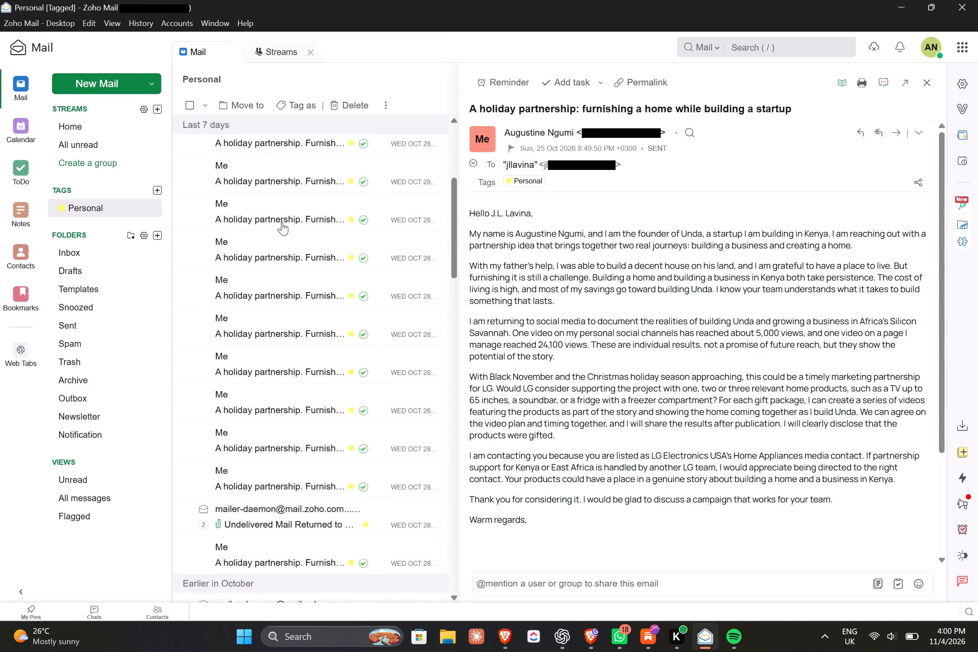
pyautogui.scroll(2, 282, 222)
pyautogui.scroll(-3, 282, 222)
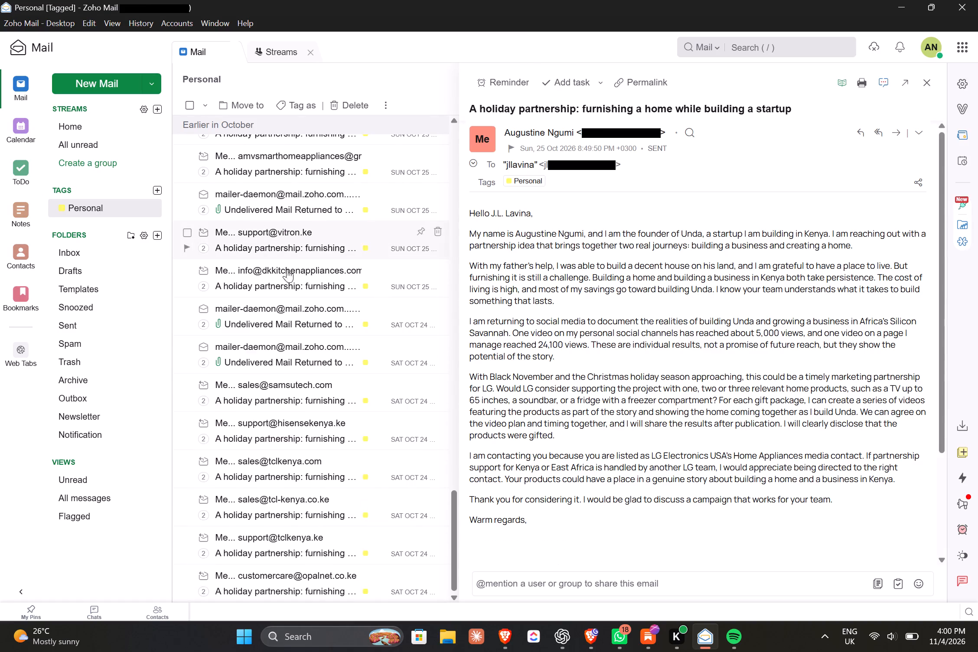
pyautogui.scroll(7, 313, 351)
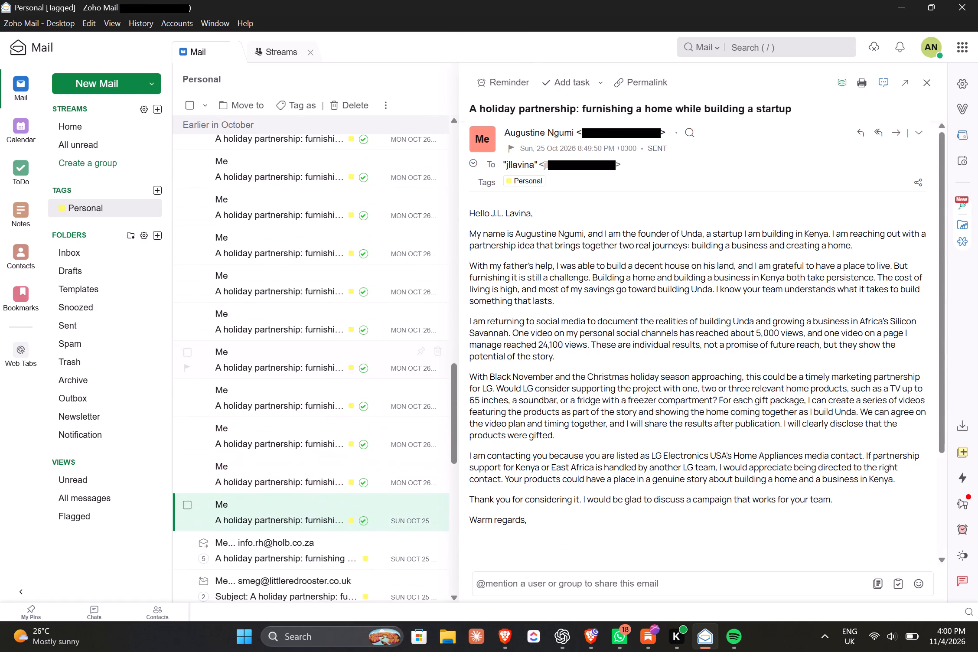
pyautogui.scroll(-4, 714, 317)
pyautogui.scroll(8, 799, 232)
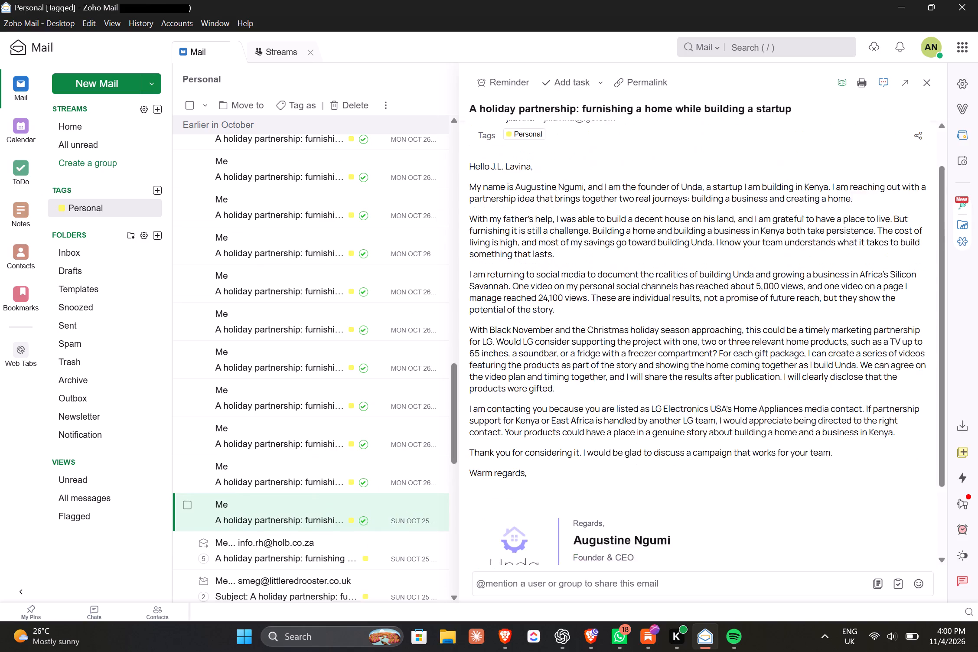
pyautogui.click(881, 124)
pyautogui.click(880, 129)
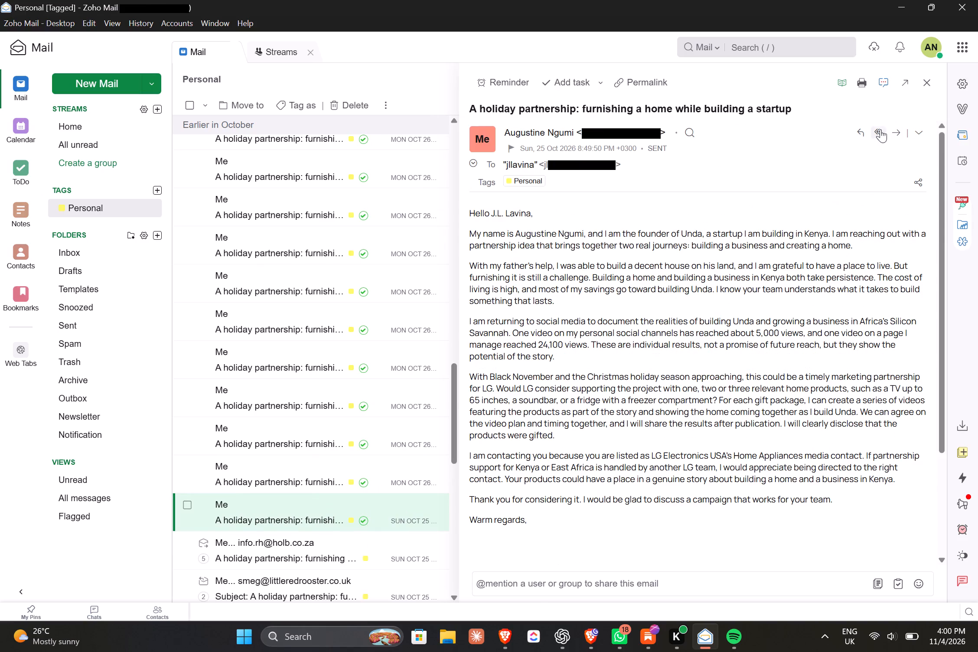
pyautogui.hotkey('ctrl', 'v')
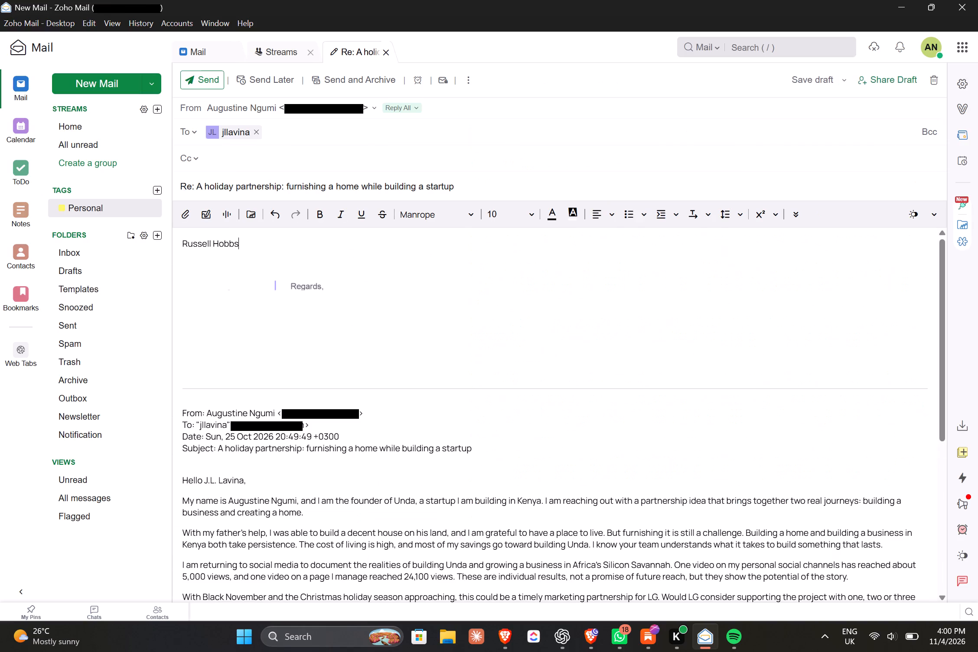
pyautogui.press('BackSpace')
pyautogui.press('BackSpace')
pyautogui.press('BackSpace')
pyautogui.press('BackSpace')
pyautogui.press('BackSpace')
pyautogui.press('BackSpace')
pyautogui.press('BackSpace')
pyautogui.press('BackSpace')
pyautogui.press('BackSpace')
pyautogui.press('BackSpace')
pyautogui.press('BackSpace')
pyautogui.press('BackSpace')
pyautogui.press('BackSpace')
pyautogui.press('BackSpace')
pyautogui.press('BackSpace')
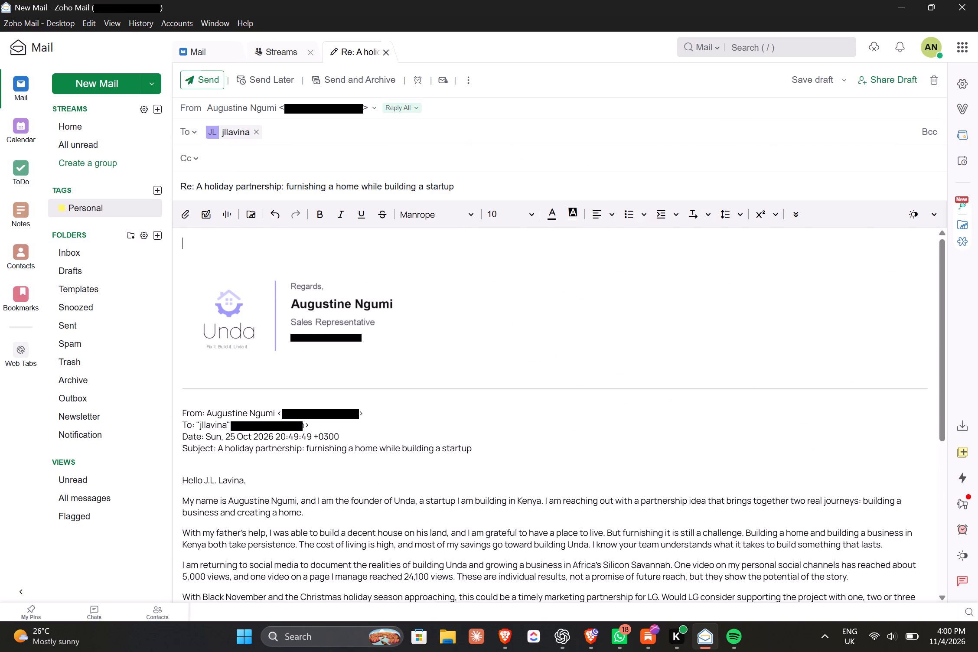
# Insert the "Dear [Company Name] Team" follow-up message from the clipboard history into the LG media contact reply.
pyautogui.press('super+v')
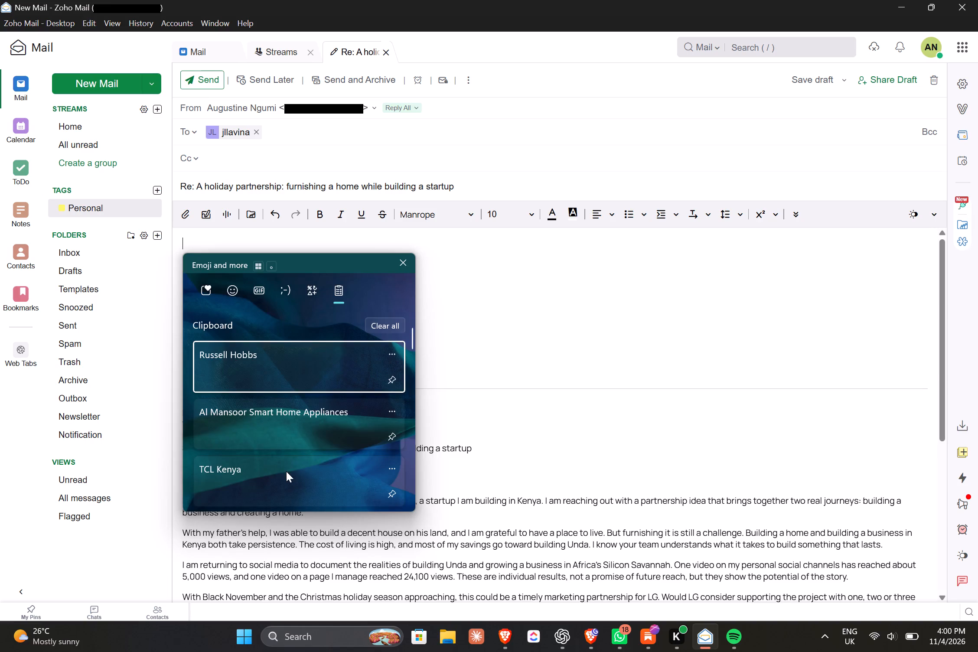
pyautogui.scroll(-1, 286, 471)
pyautogui.click(285, 471)
pyautogui.hotkey('ctrl', 'v')
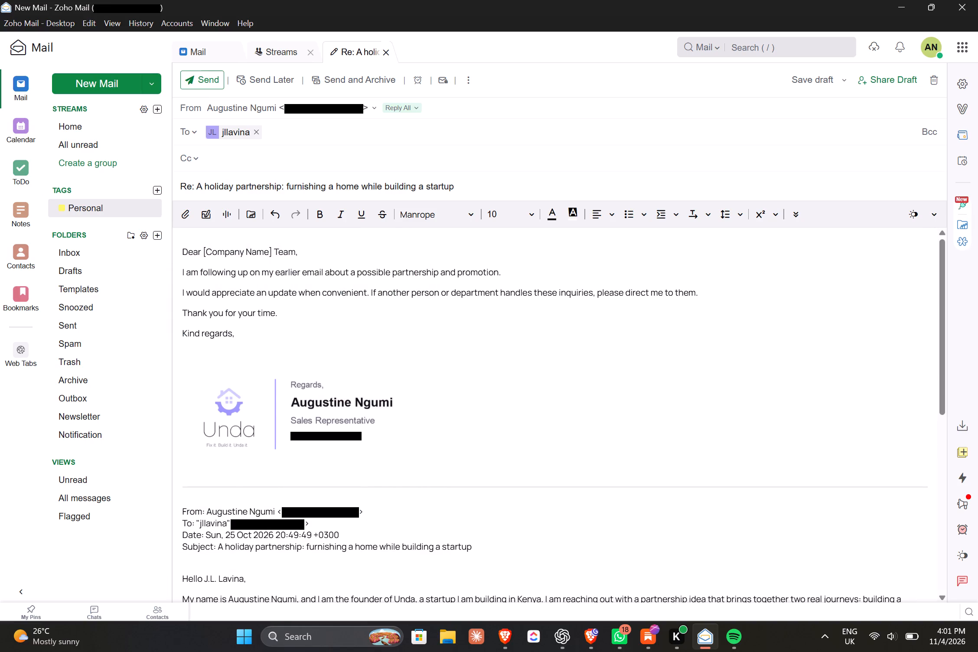
# Replace "[Company Name] Team" in the greeting with the LG media contact's name from the quoted email, including the first initial.
pyautogui.moveTo(248, 577); pyautogui.dragTo(206, 581)
pyautogui.moveTo(206, 581); pyautogui.dragTo(206, 581)
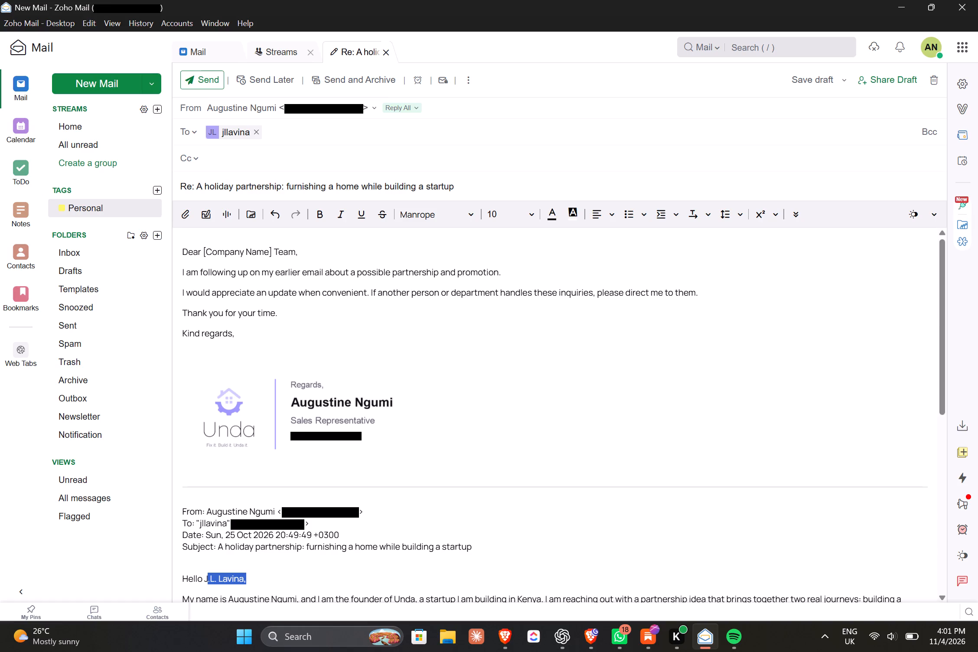
pyautogui.hotkey('ctrl', 'c')
pyautogui.hotkey('ctrl', 'c')
pyautogui.moveTo(296, 249); pyautogui.dragTo(203, 249)
pyautogui.hotkey('ctrl', 'v')
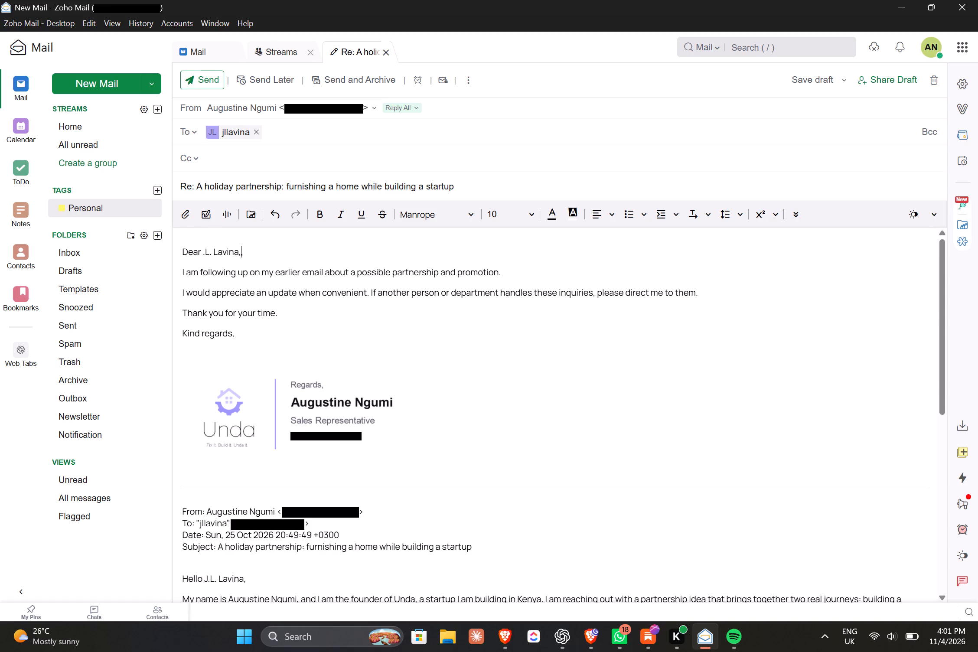
pyautogui.click(199, 251)
pyautogui.press('Right')
pyautogui.hotkey('shift', 'j')
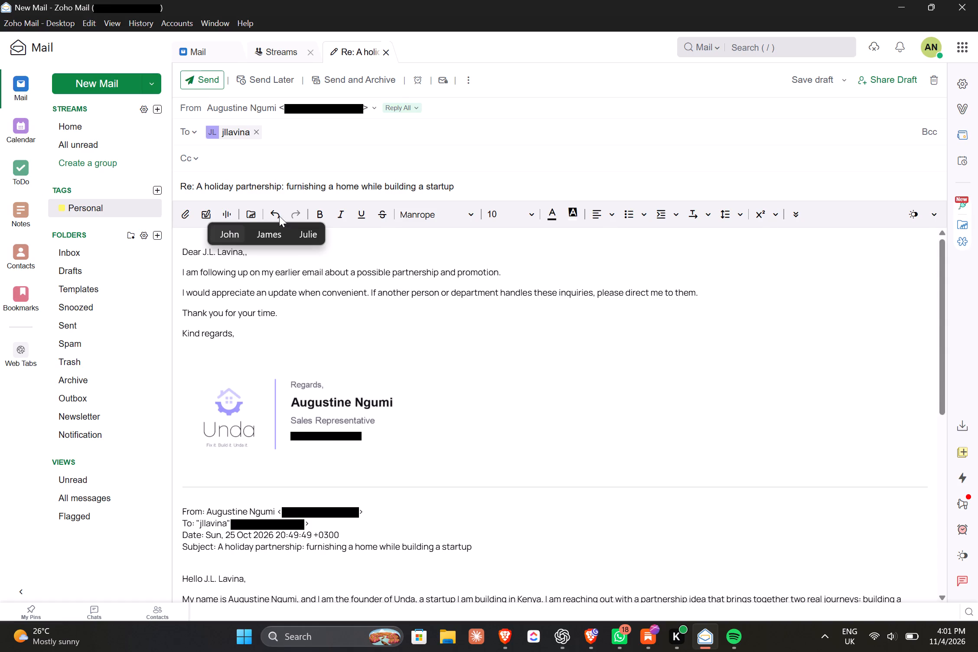
# Apply the Founder and CEO signature to the LG media contact reply and send it.
pyautogui.click(472, 78)
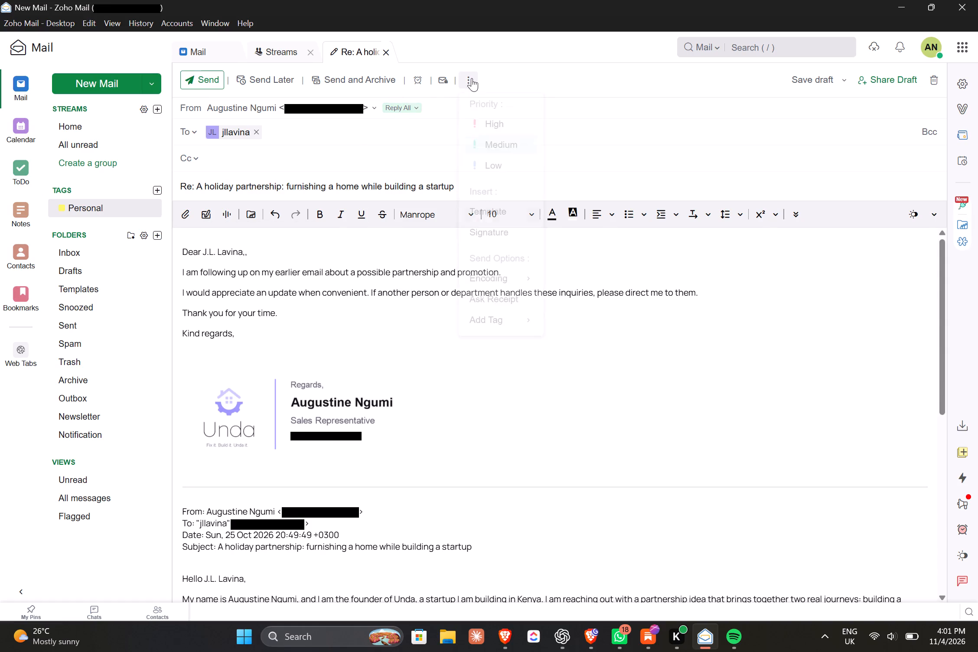
pyautogui.click(491, 236)
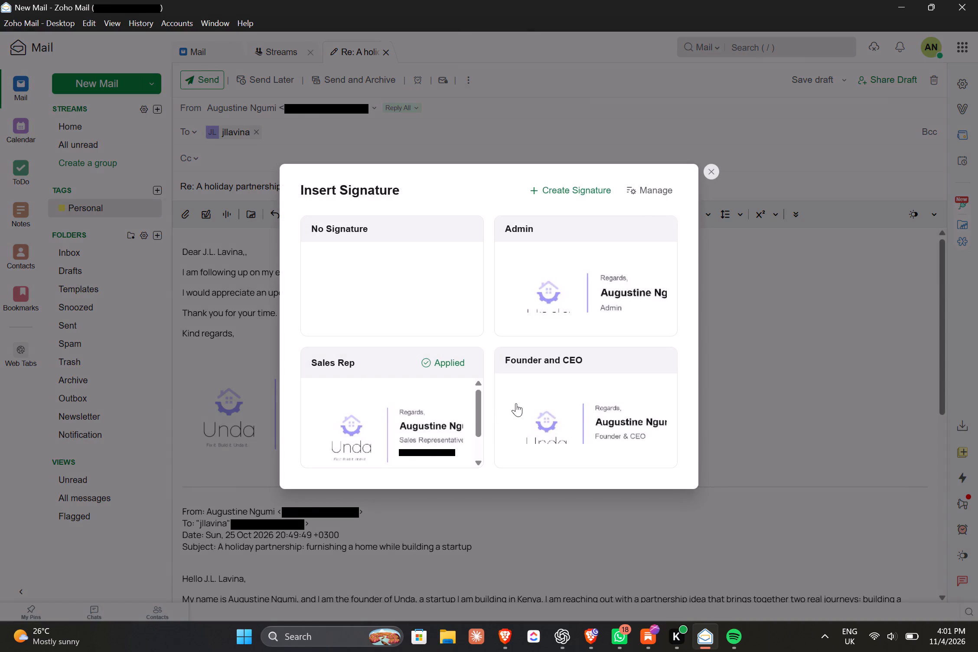
pyautogui.click(516, 403)
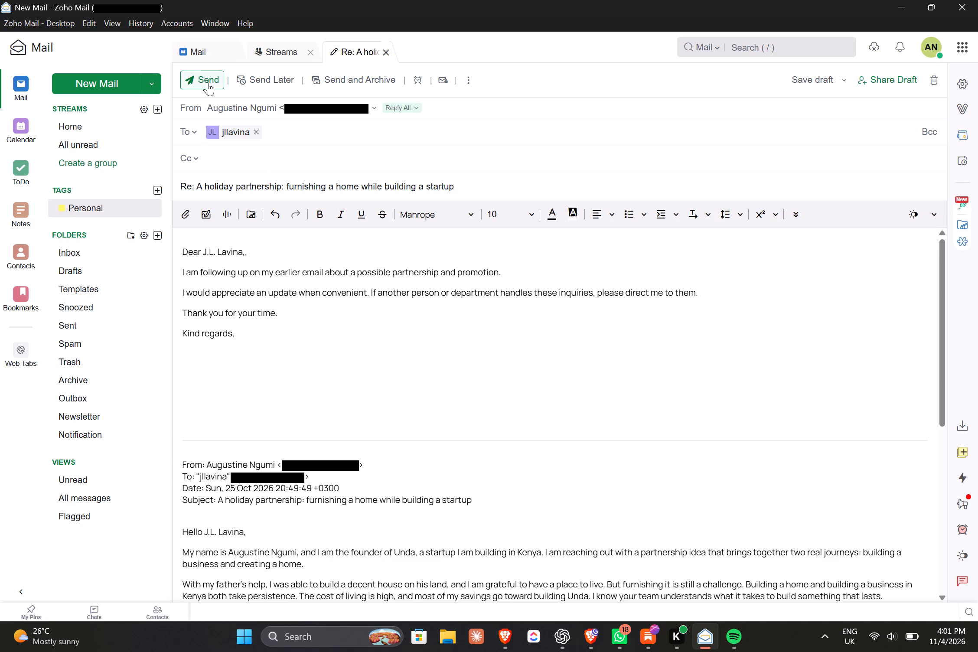
pyautogui.click(199, 84)
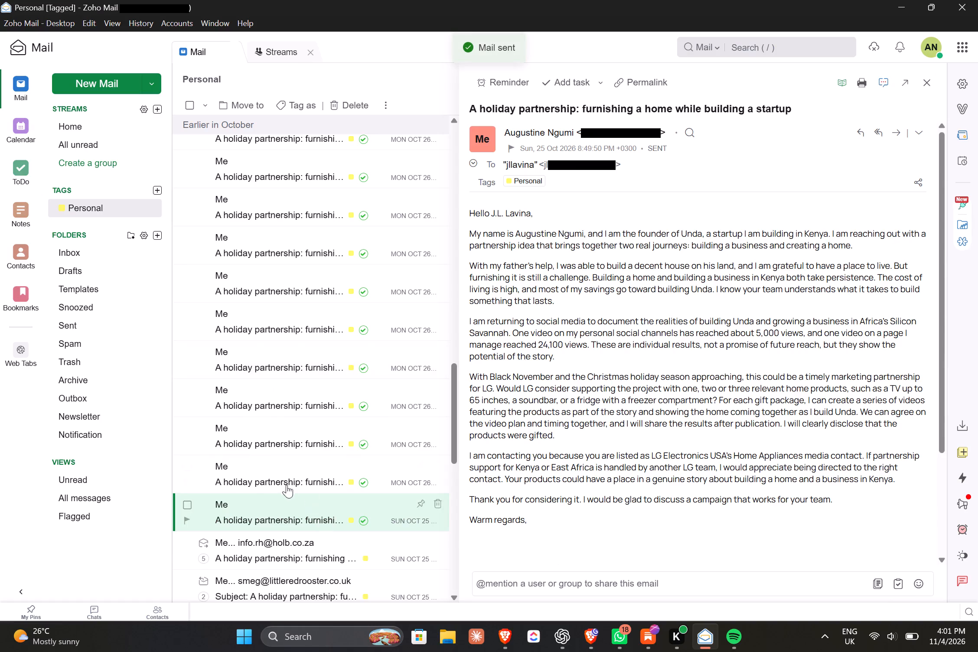
# Open the 26 October partnership email sent to the Samsung Home Appliances Team and start a reply-all.
pyautogui.click(283, 481)
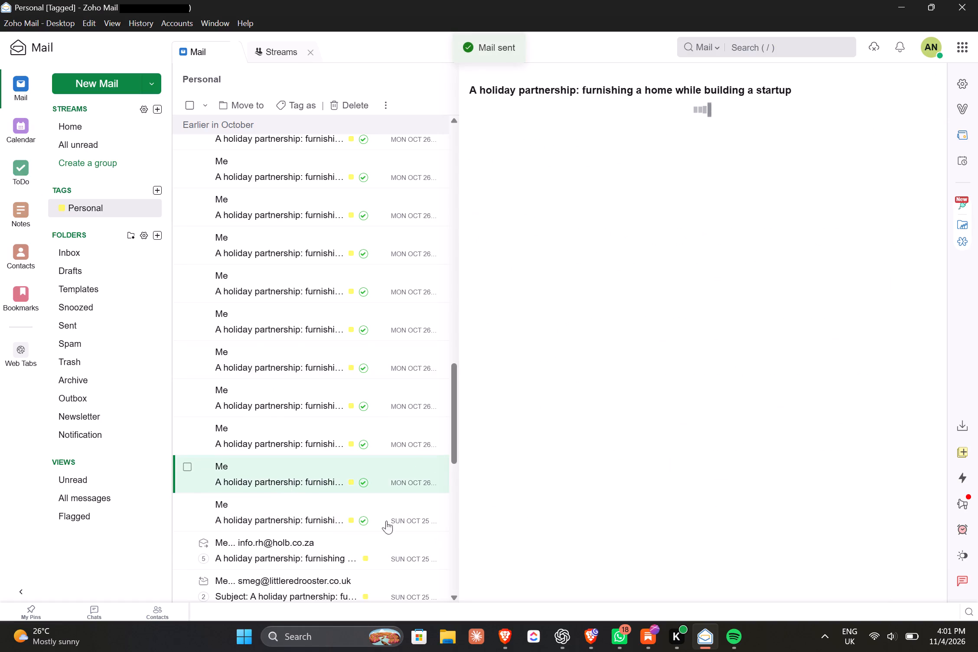
pyautogui.scroll(-3, 716, 356)
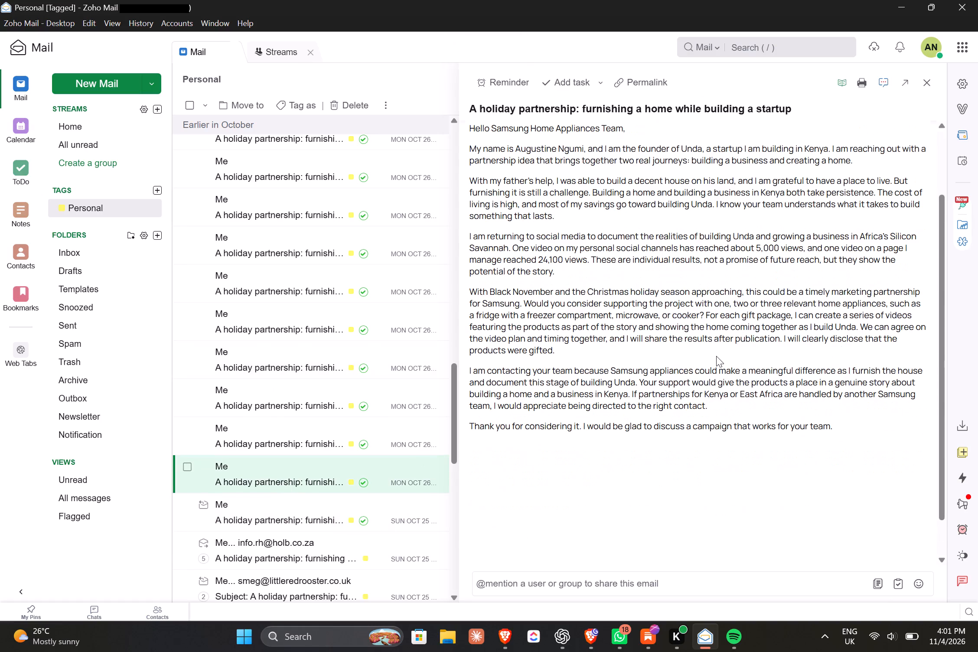
pyautogui.scroll(-2, 716, 356)
pyautogui.click(537, 549)
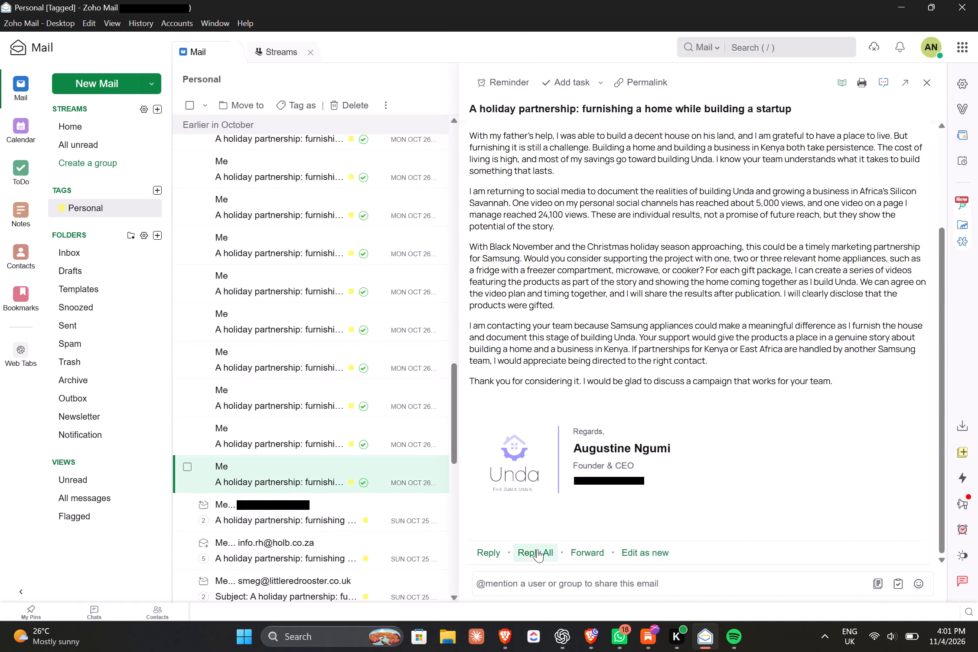
# Insert the "Dear [Company Name] Team" follow-up message from the clipboard history into the Samsung reply.
pyautogui.press('super+v')
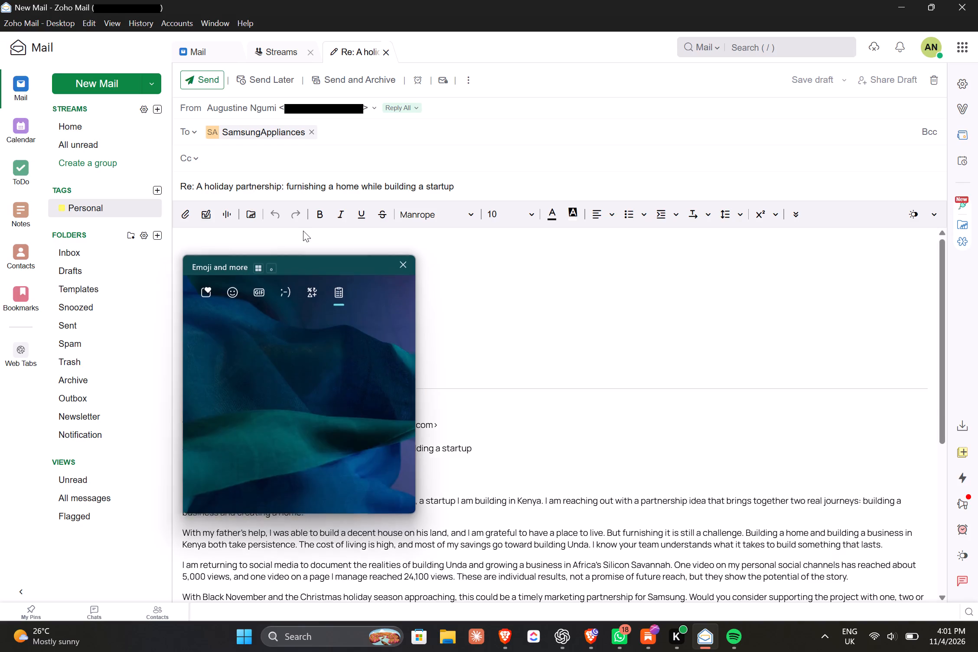
pyautogui.scroll(-2, 225, 432)
pyautogui.click(259, 482)
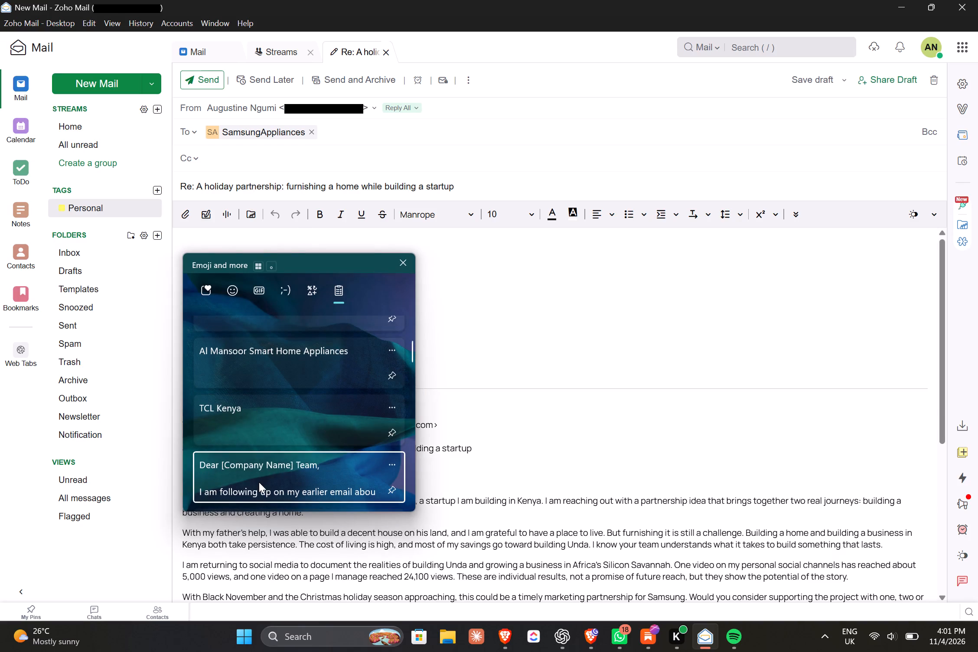
pyautogui.hotkey('ctrl', 'v')
# Replace the [Company Name] placeholder in the Samsung reply's greeting with "Samsung Home Appliances".
pyautogui.moveTo(271, 251); pyautogui.dragTo(208, 247)
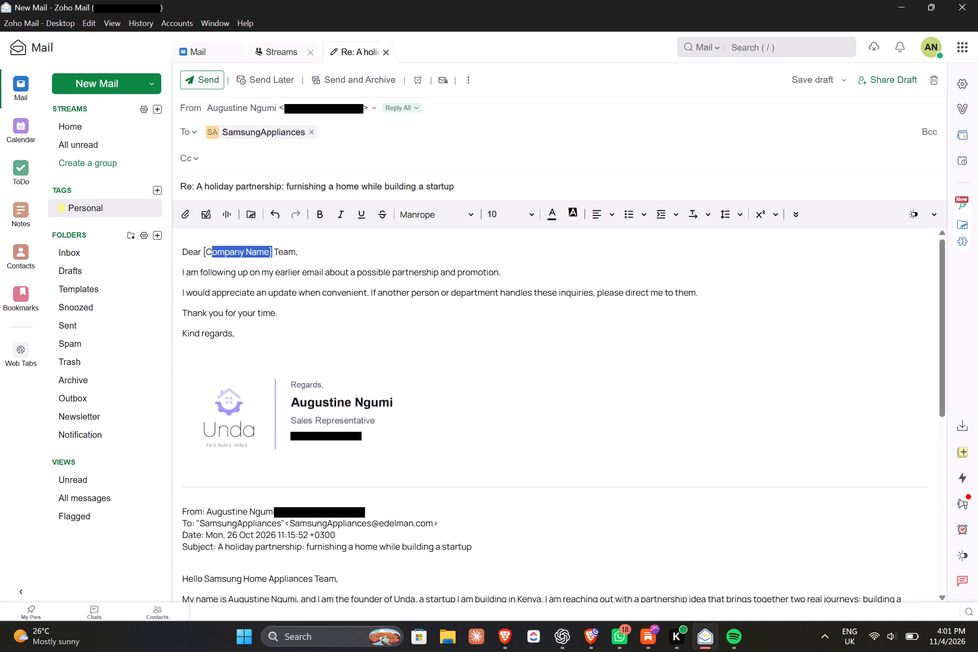
pyautogui.moveTo(208, 247); pyautogui.dragTo(203, 247)
pyautogui.write('Sam')
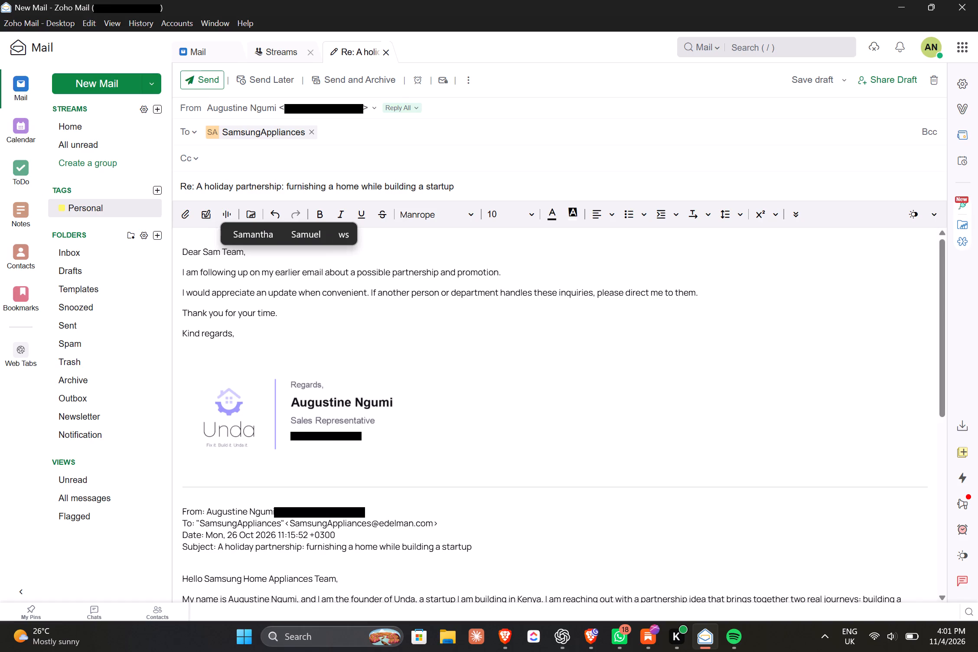
pyautogui.write('sung Home Appliances')
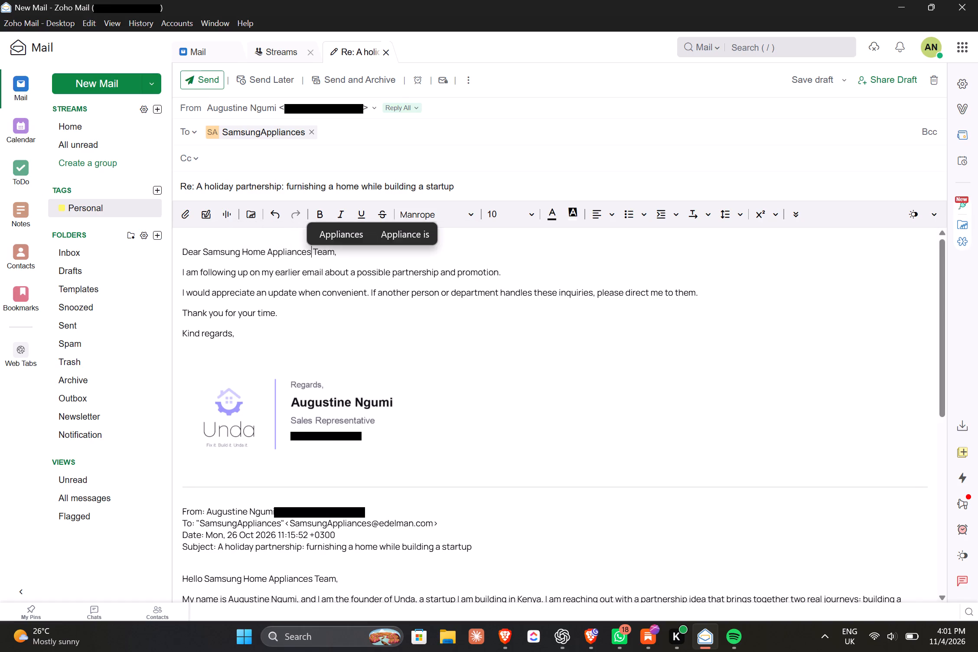
# Apply the Founder and CEO signature to the Samsung Home Appliances reply and send it.
pyautogui.scroll(1, 389, 333)
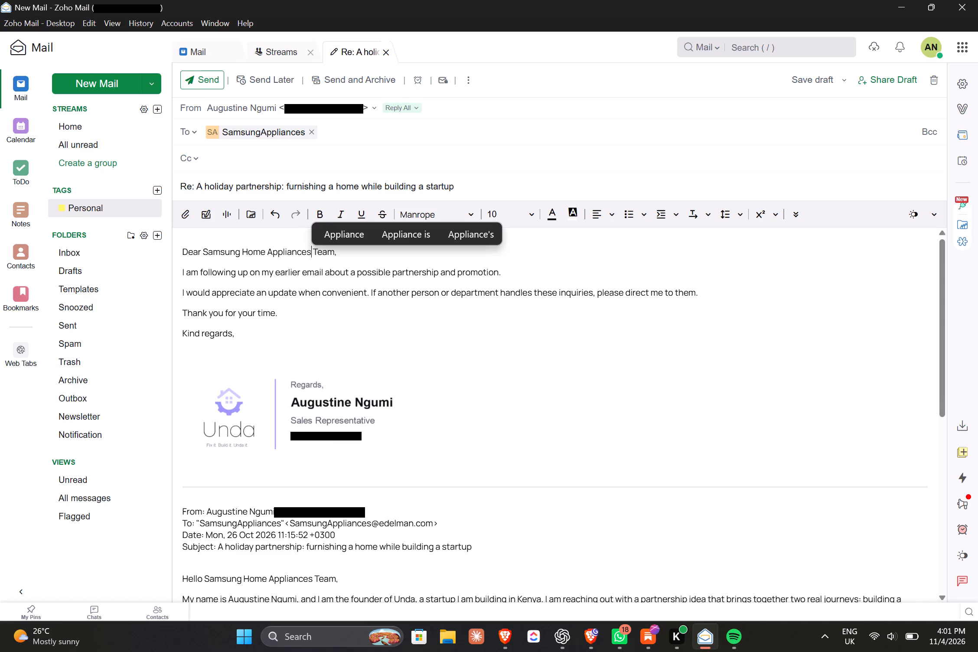
pyautogui.click(467, 80)
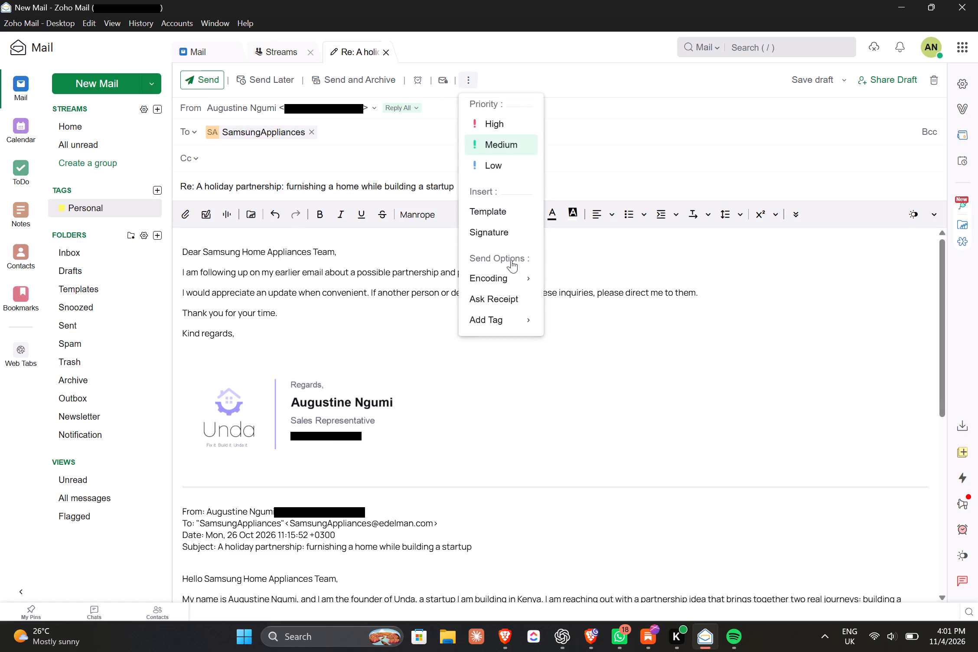
pyautogui.click(492, 231)
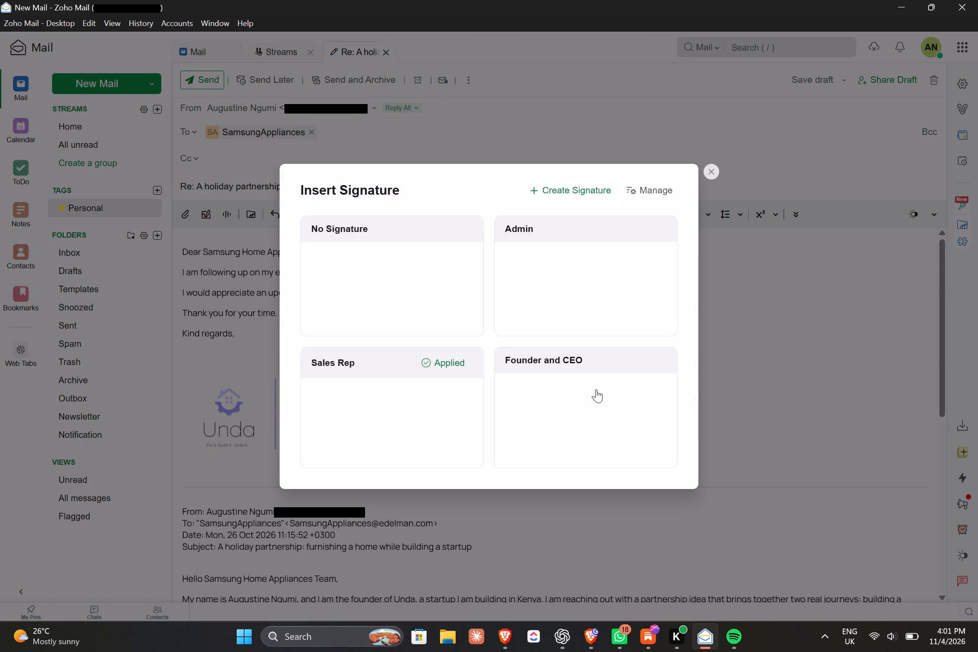
pyautogui.click(593, 391)
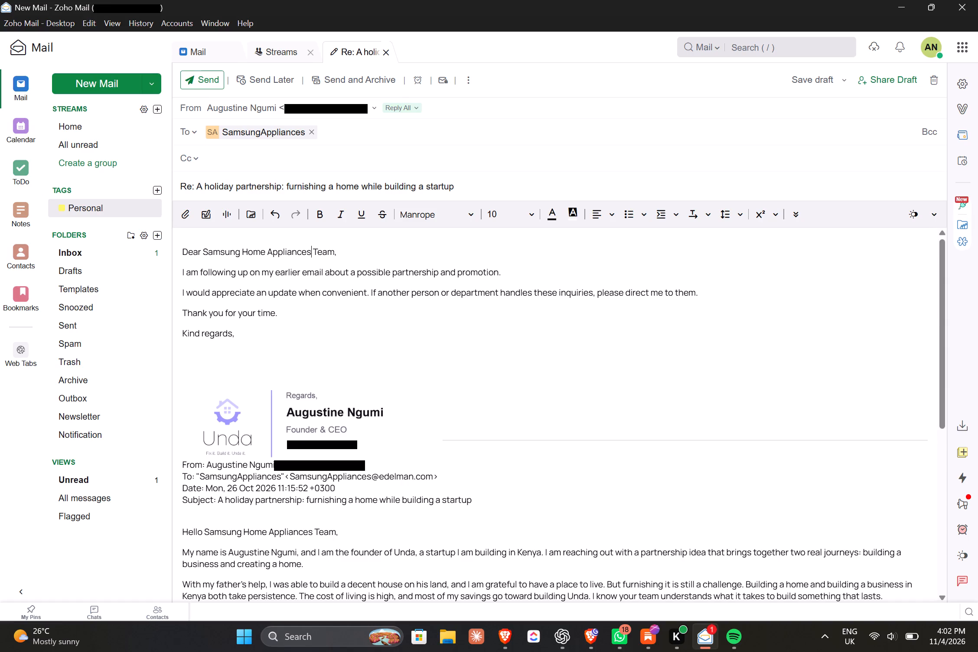
pyautogui.click(211, 77)
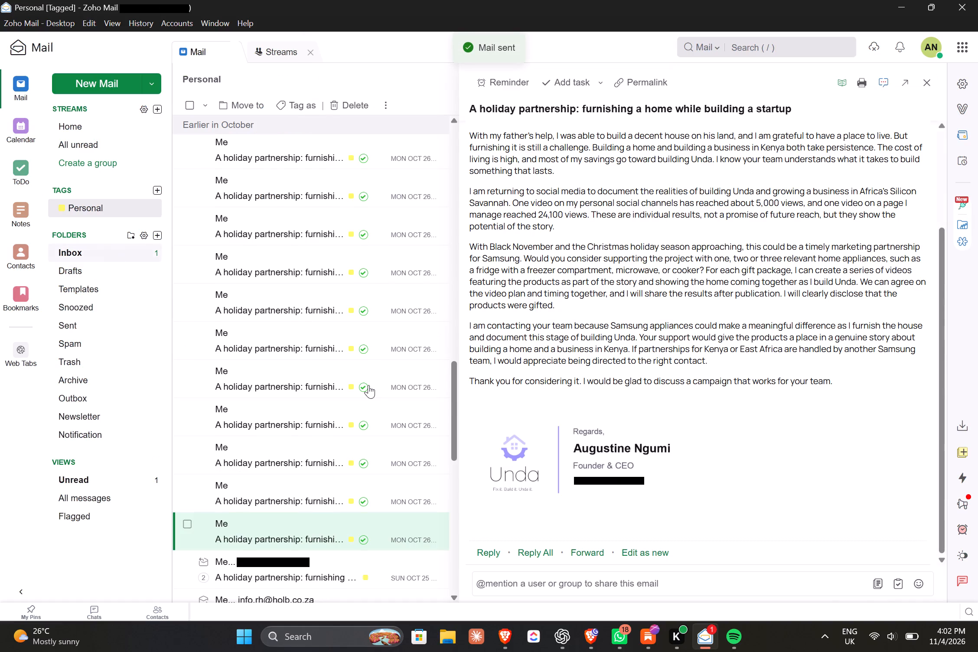
# Open the 26 October partnership email sent to the Samsung Consumer Electronics Team and start a reply-all.
pyautogui.scroll(1, 368, 385)
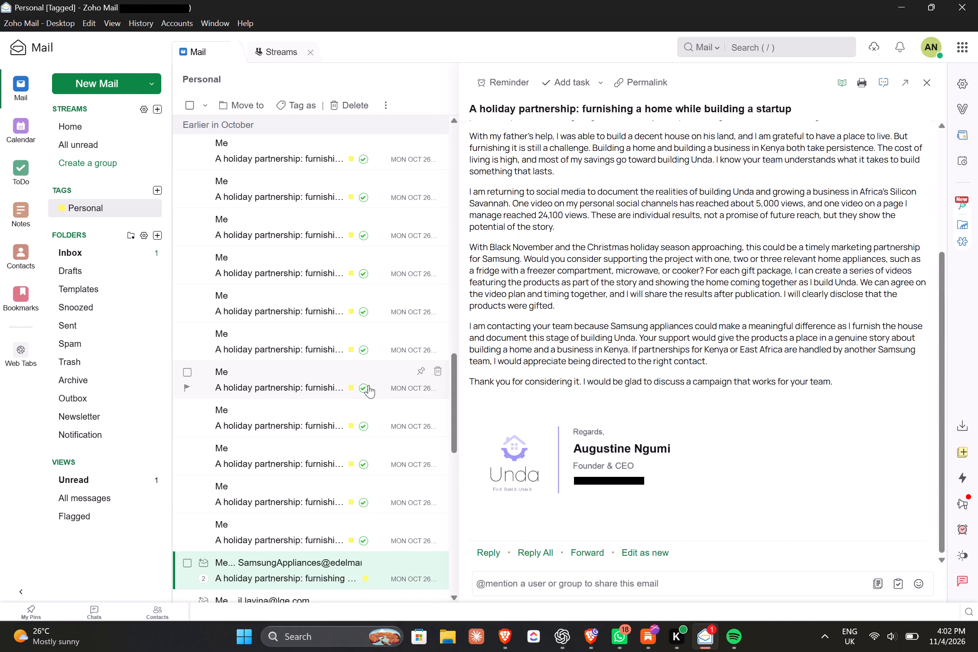
pyautogui.scroll(-1, 339, 525)
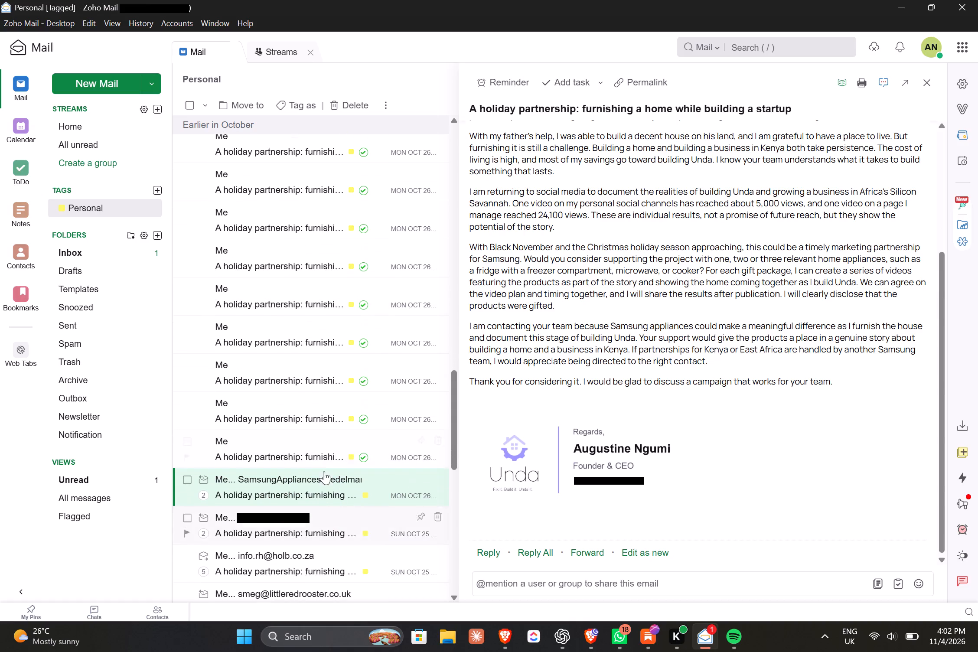
pyautogui.click(316, 445)
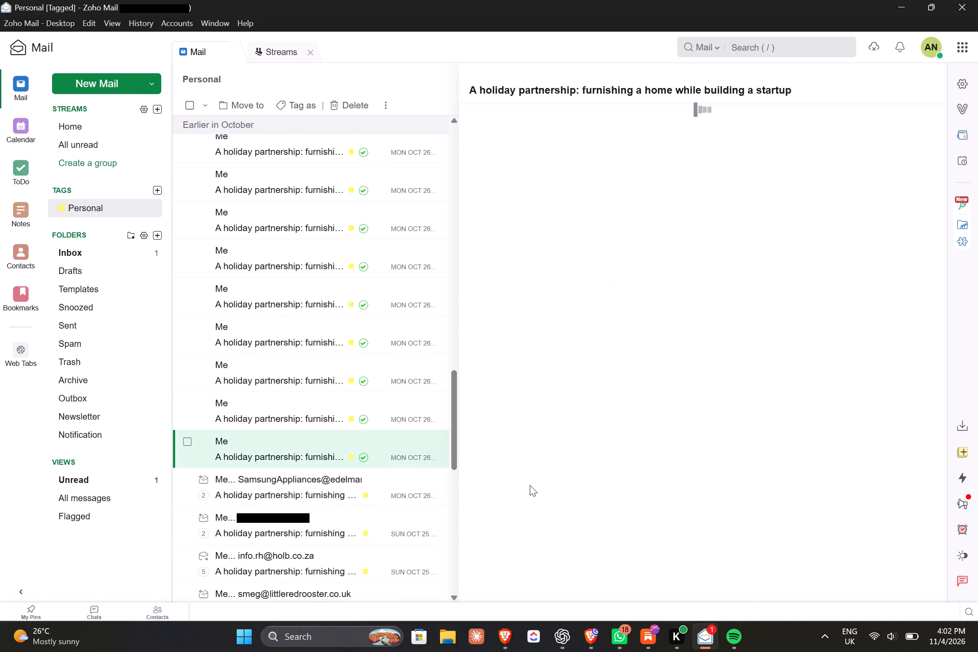
pyautogui.scroll(1, 530, 485)
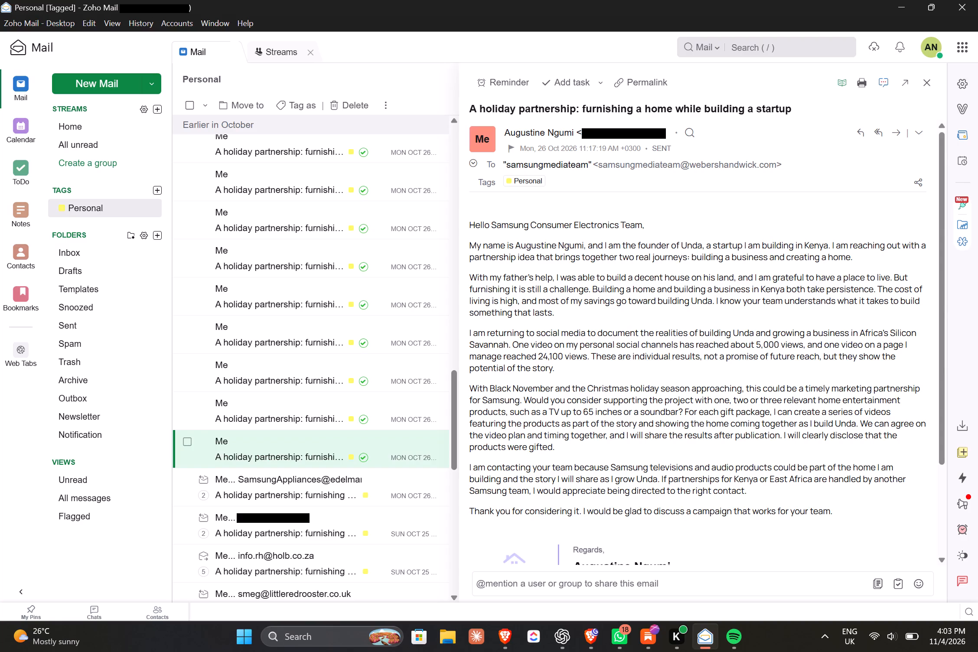
pyautogui.scroll(-1, 678, 359)
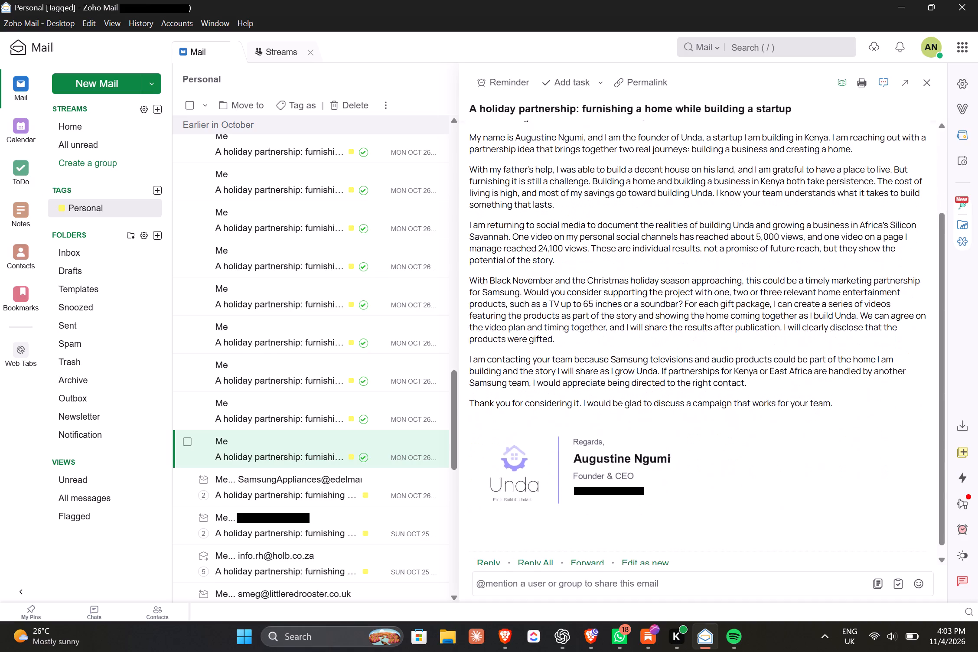
pyautogui.scroll(7, 678, 359)
pyautogui.click(880, 135)
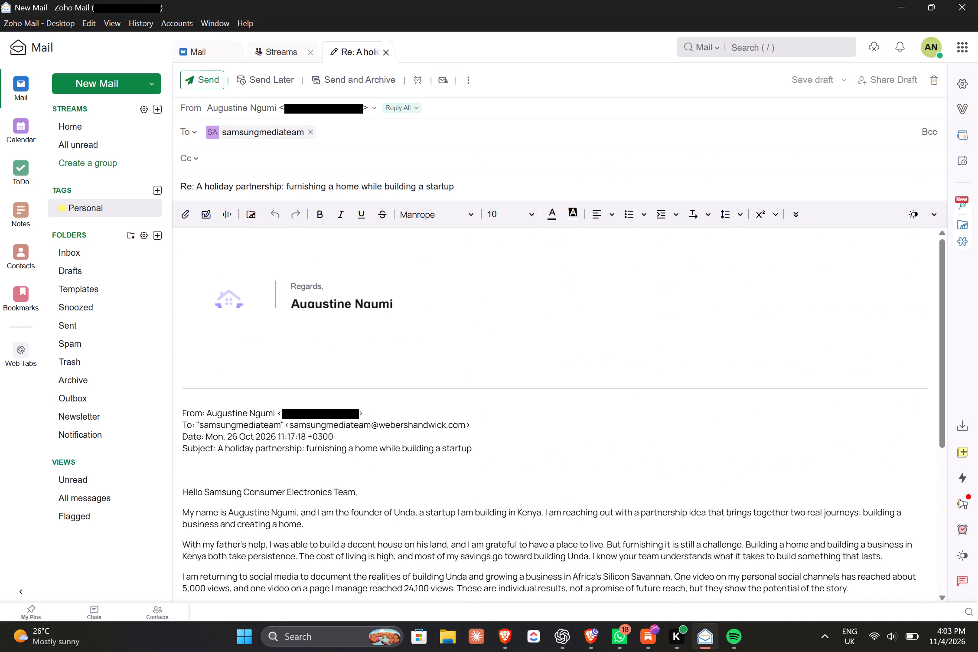
# Insert the "Dear [Company Name] Team" follow-up message from the clipboard history into the Samsung Consumer Electronics reply.
pyautogui.press('super+v')
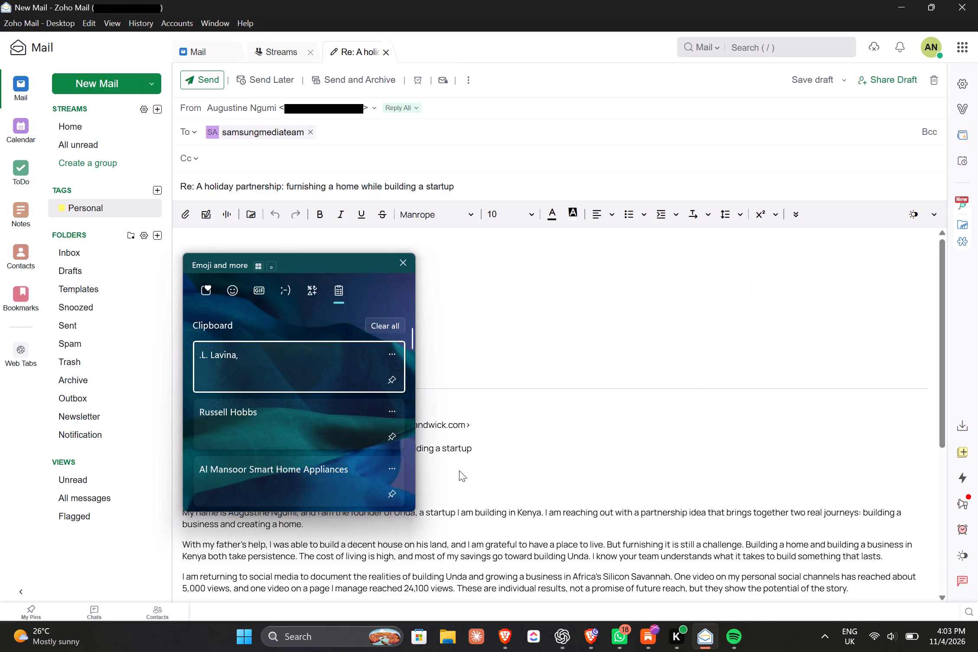
pyautogui.scroll(-2, 325, 450)
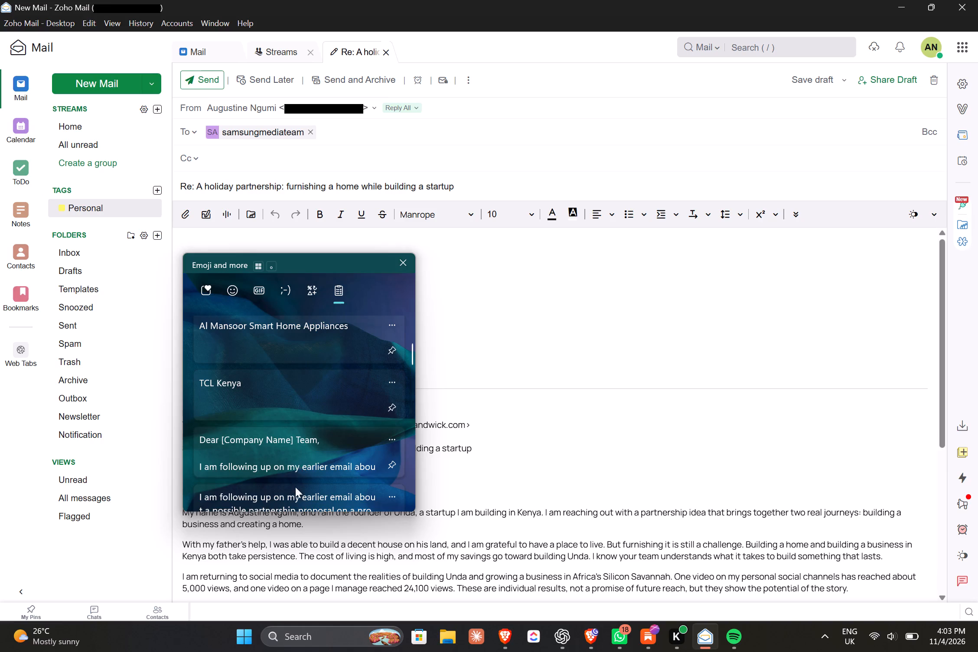
pyautogui.click(300, 465)
pyautogui.hotkey('ctrl', 'v')
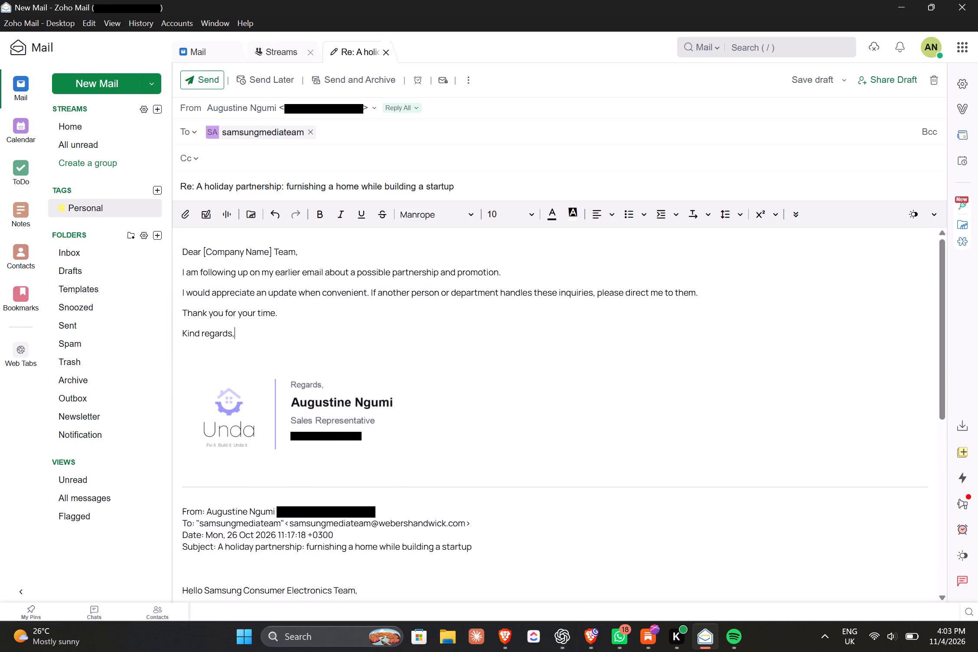
# Replace the [Company Name] placeholder in the reply's greeting with "Samsung Consumer Electronics".
pyautogui.click(273, 250)
pyautogui.moveTo(271, 252); pyautogui.dragTo(209, 248)
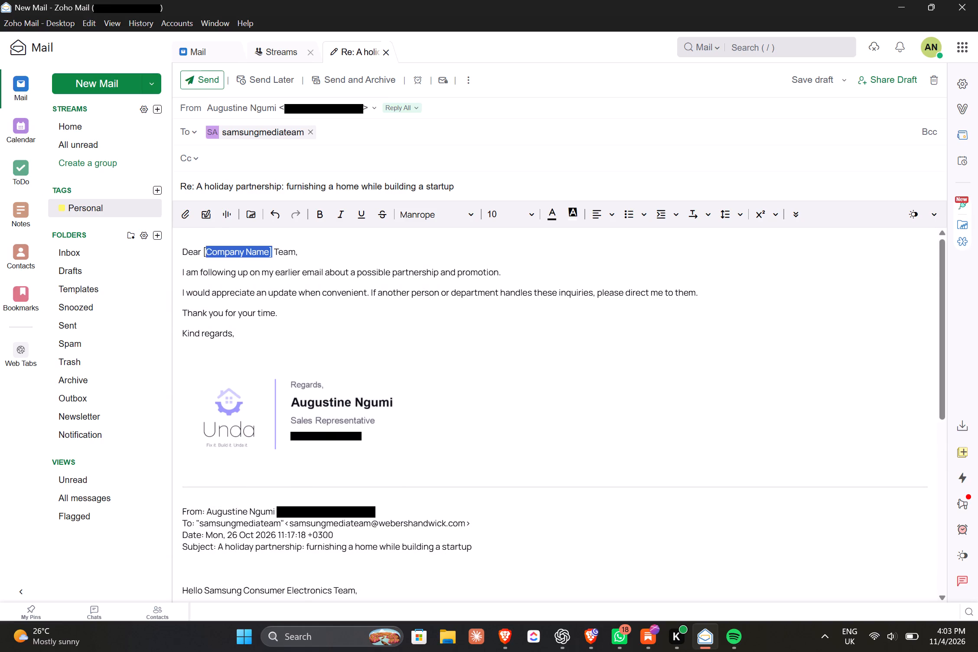
pyautogui.moveTo(209, 248); pyautogui.dragTo(204, 247)
pyautogui.write('Sam')
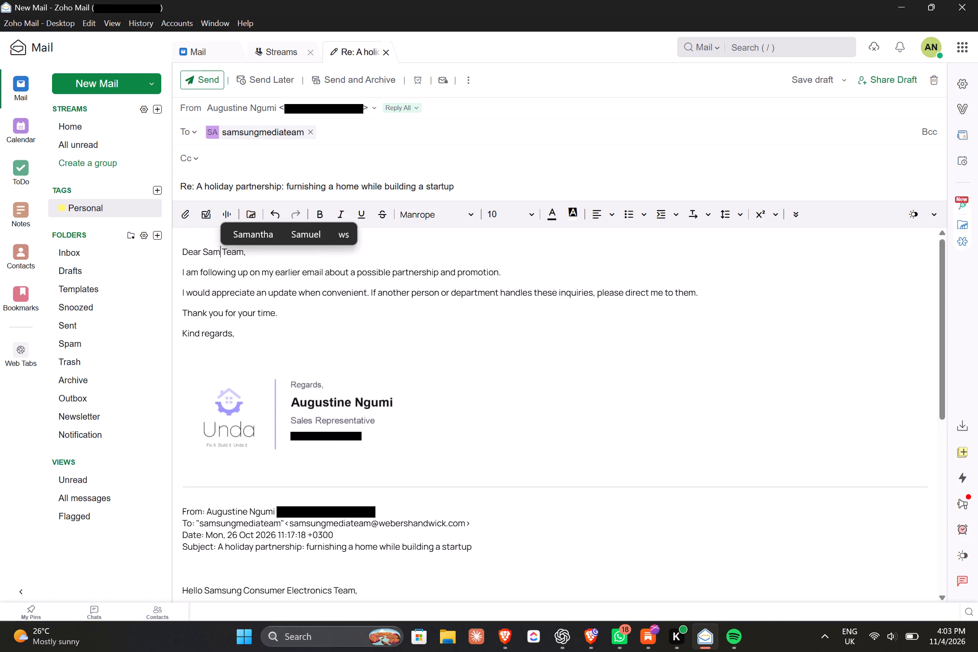
pyautogui.write('sung')
pyautogui.press('space')
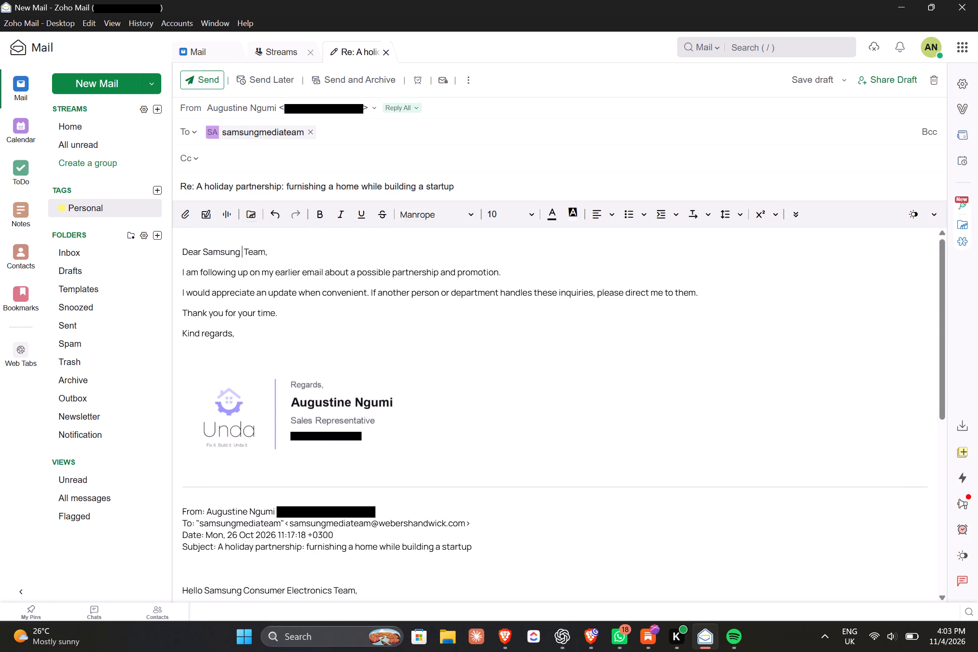
pyautogui.write('Cons')
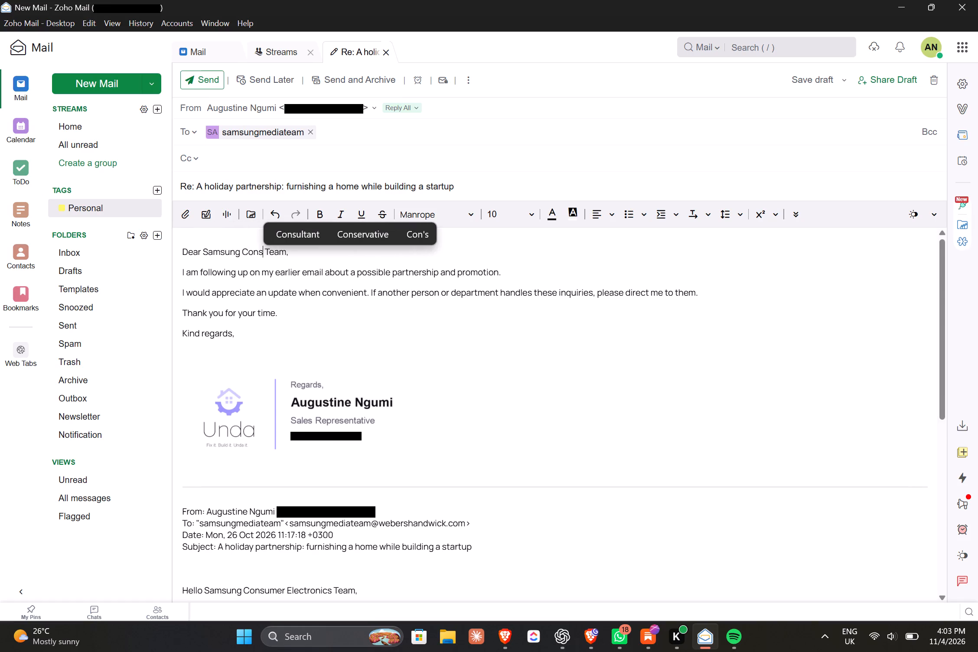
pyautogui.write('umer Electroni')
pyautogui.write('cs')
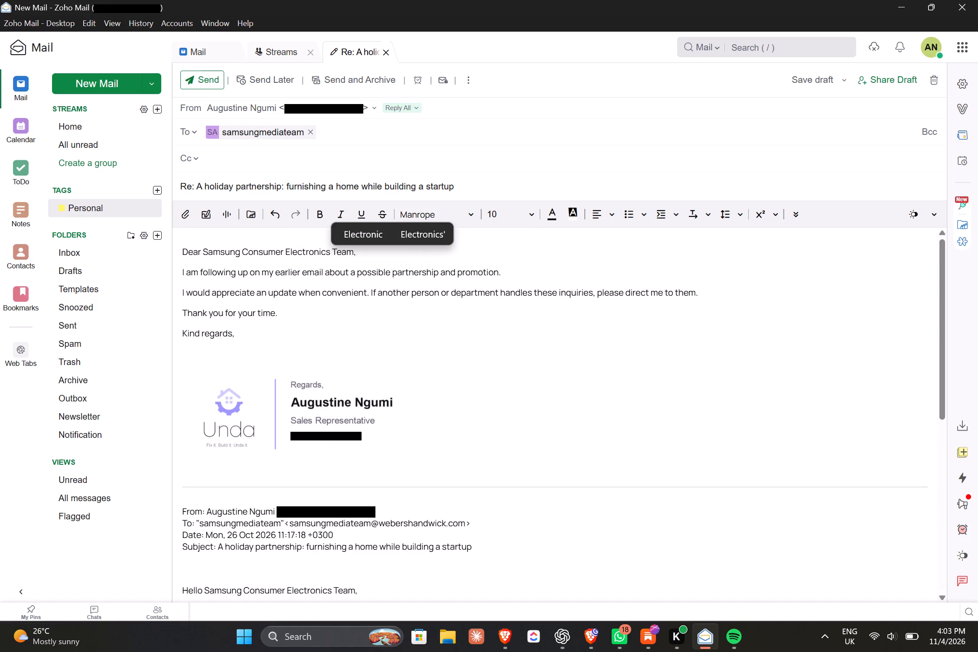
# Apply the Founder and CEO signature to the Samsung Consumer Electronics reply and send it.
pyautogui.scroll(1, 352, 375)
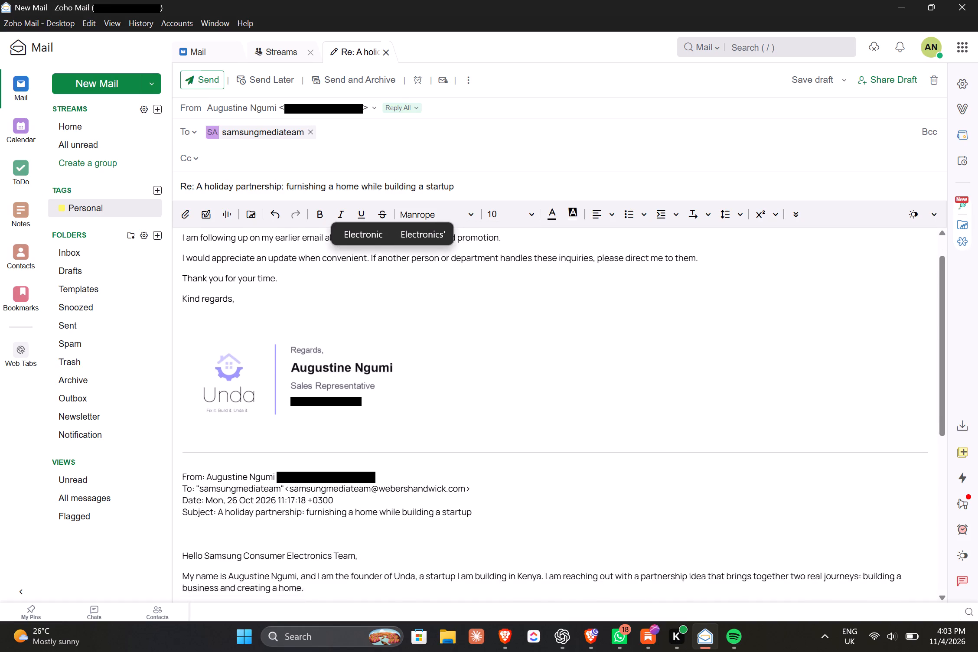
pyautogui.scroll(1, 352, 375)
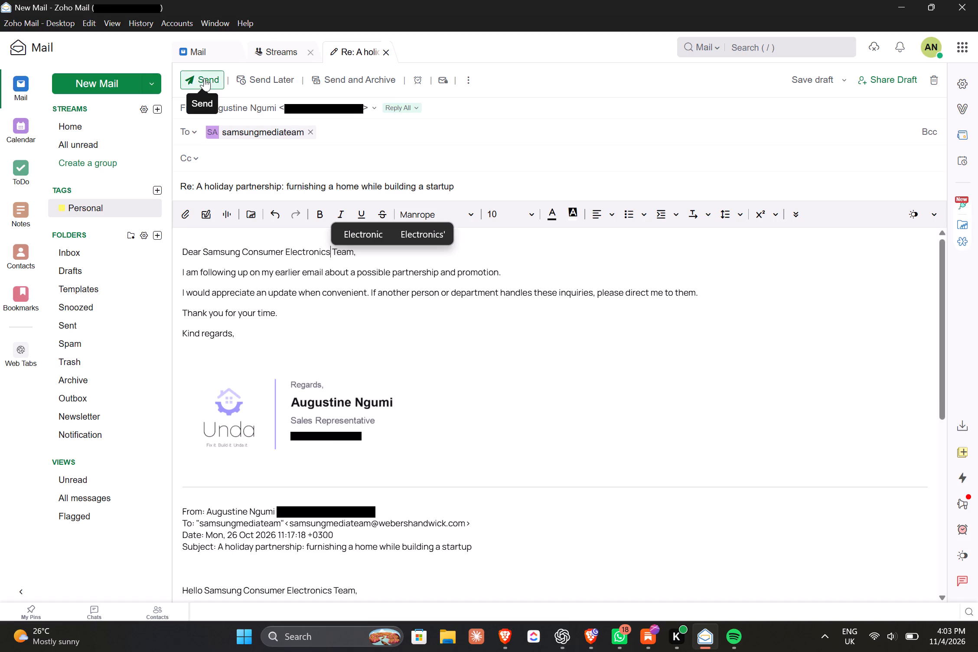
pyautogui.moveTo(204, 78); pyautogui.dragTo(511, 382)
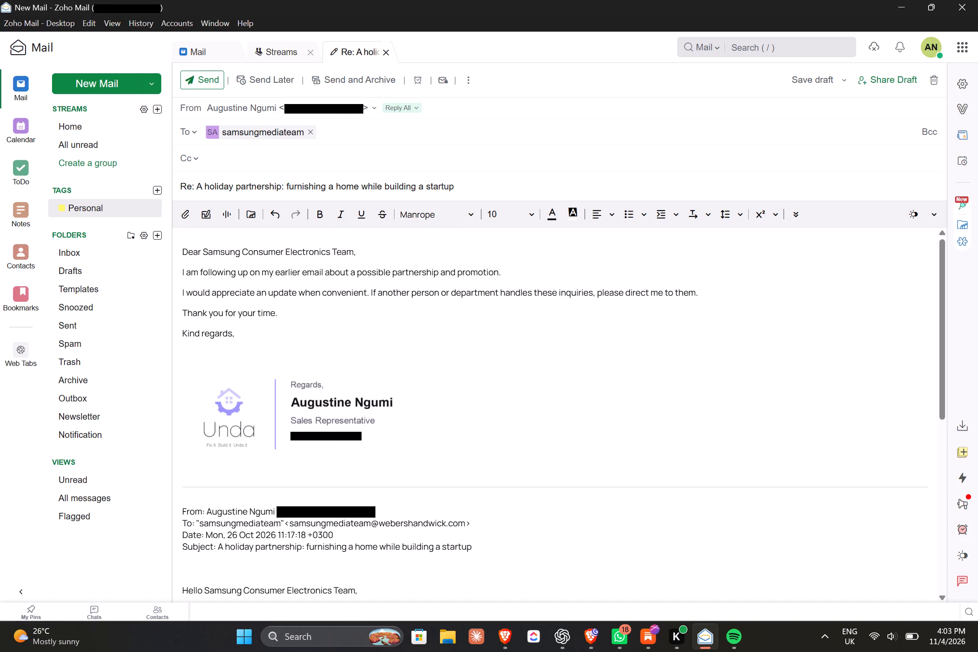
pyautogui.moveTo(511, 382); pyautogui.dragTo(627, 427)
pyautogui.click(465, 87)
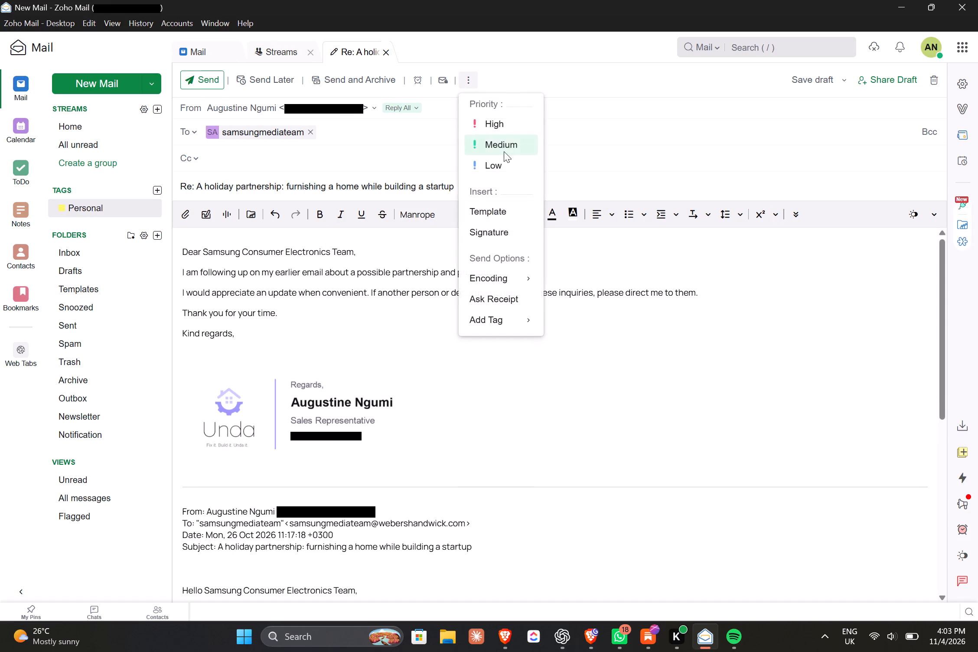
pyautogui.click(500, 230)
pyautogui.click(592, 392)
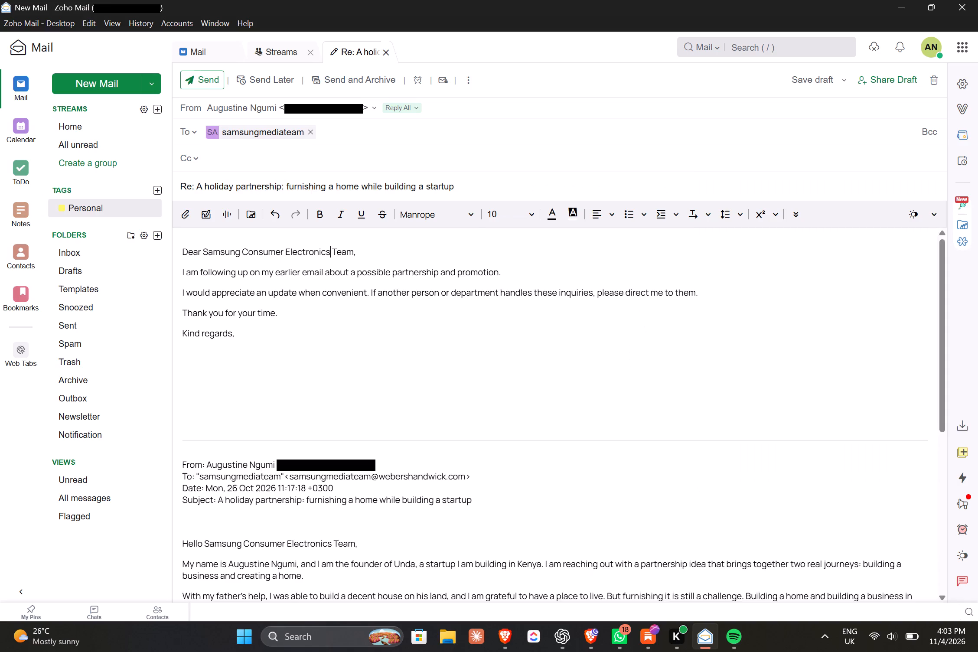
pyautogui.click(205, 82)
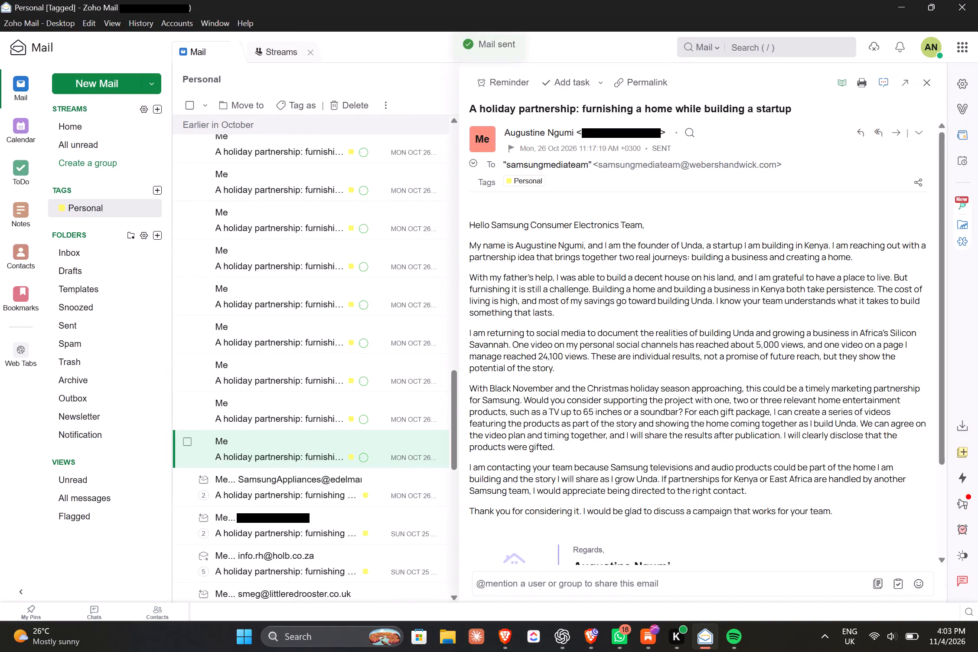
# Open the 26 October partnership email sent to the Electrolux Group contact and start a reply-all.
pyautogui.click(263, 413)
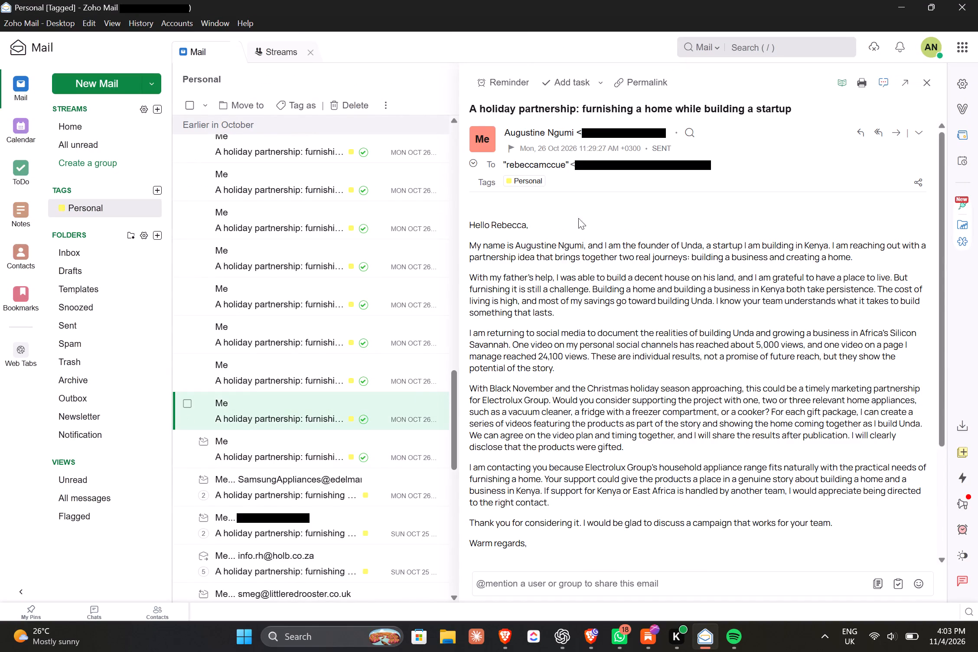
pyautogui.click(878, 131)
# Apply the Founder and CEO signature to the Electrolux contact reply.
pyautogui.click(470, 74)
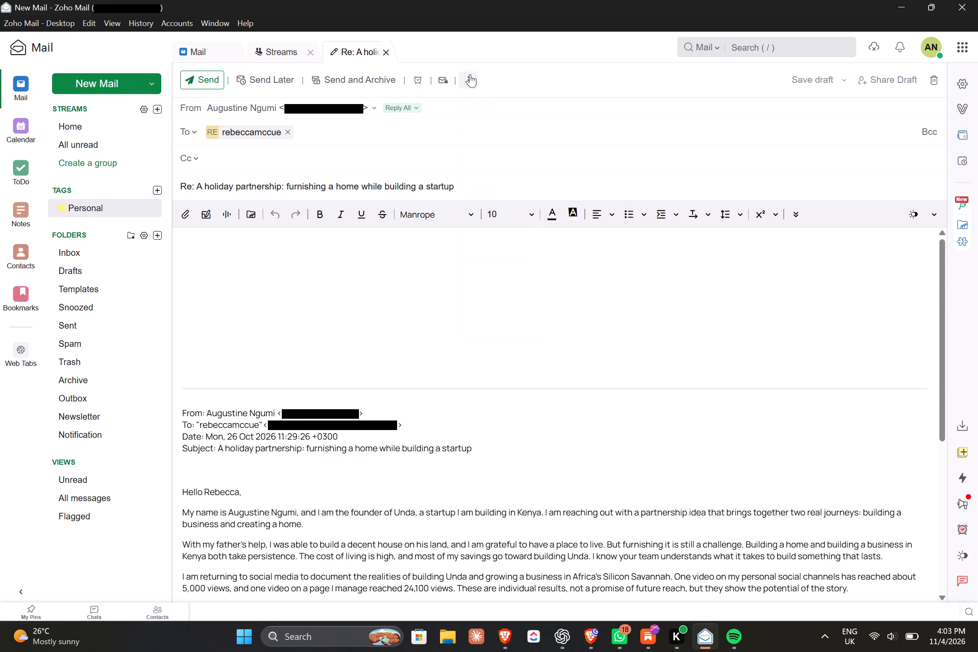
pyautogui.click(493, 232)
pyautogui.click(584, 405)
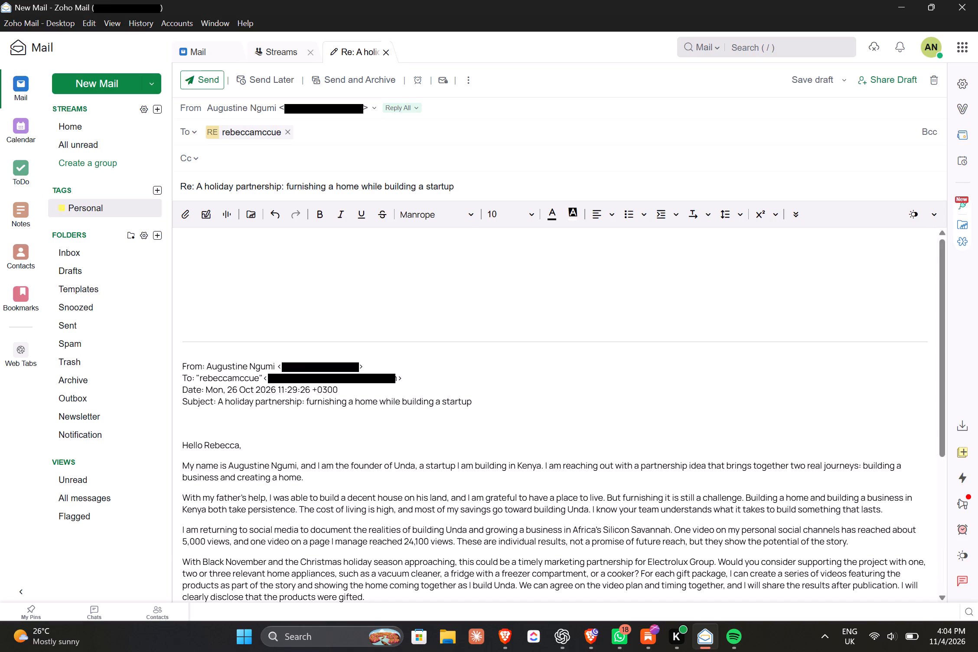
# Insert the "Dear [Company Name] Team" follow-up message from the clipboard history into the Electrolux contact reply.
pyautogui.press('super+v')
pyautogui.scroll(-2, 342, 468)
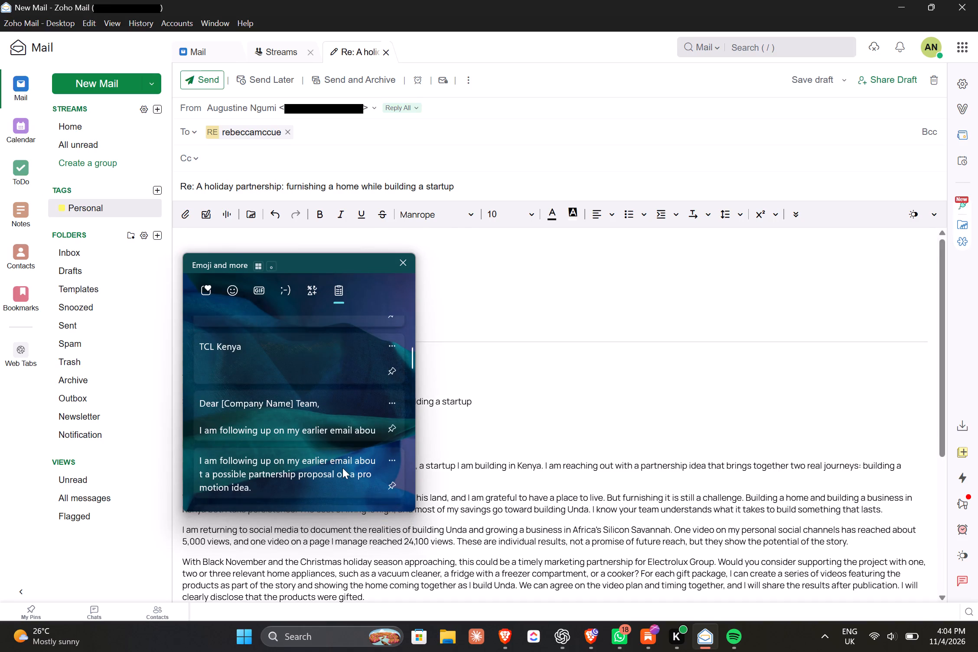
pyautogui.scroll(-1, 342, 468)
pyautogui.click(295, 415)
pyautogui.hotkey('ctrl', 'v')
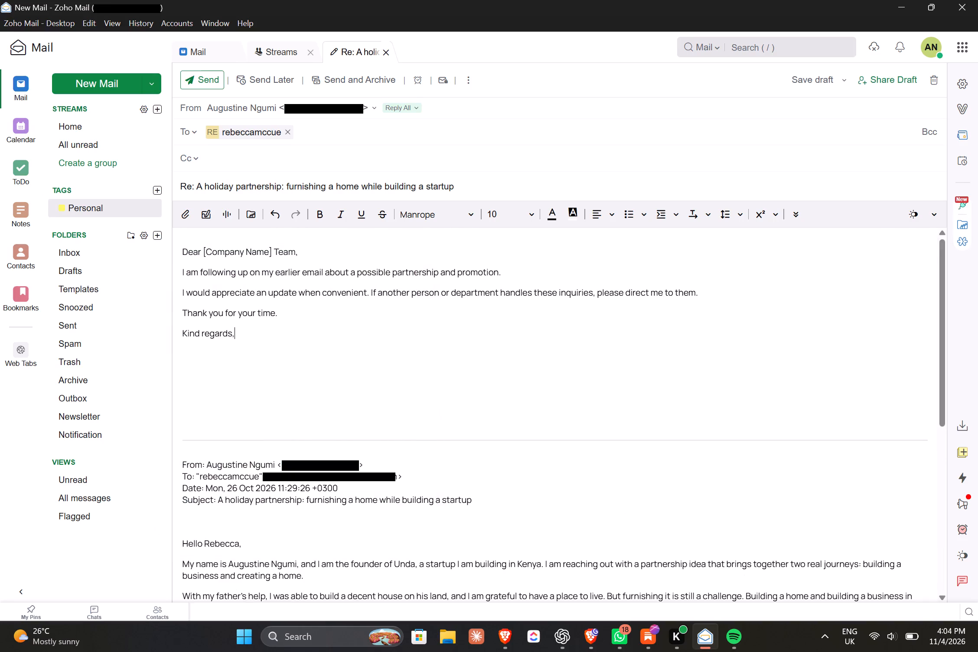
# Change the greeting of the Electrolux contact reply to "Dear Rebecca,".
pyautogui.moveTo(271, 251); pyautogui.dragTo(202, 246)
pyautogui.press('BackSpace')
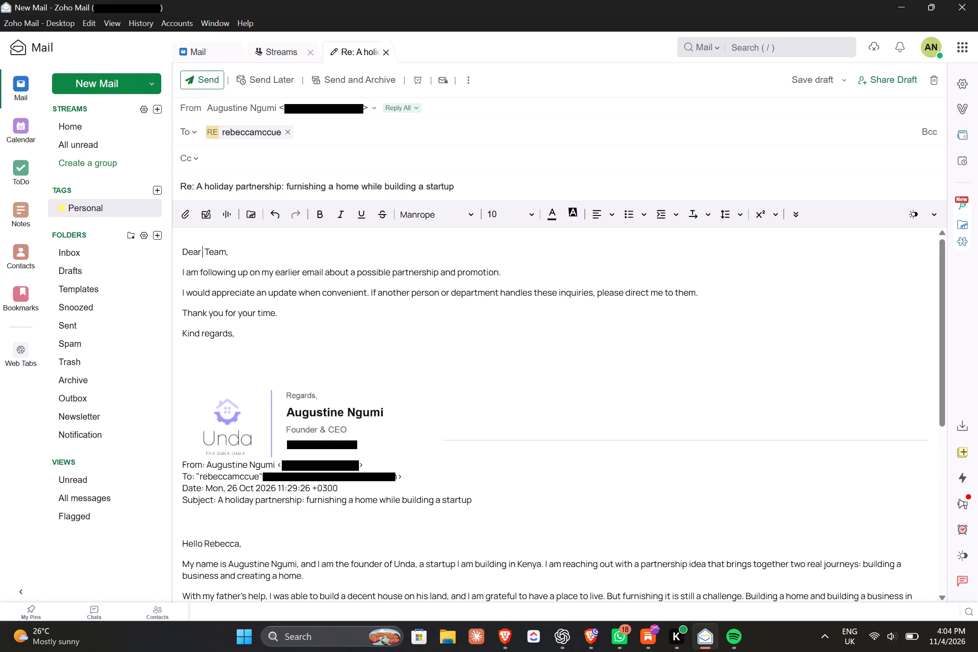
pyautogui.write('Rebeca')
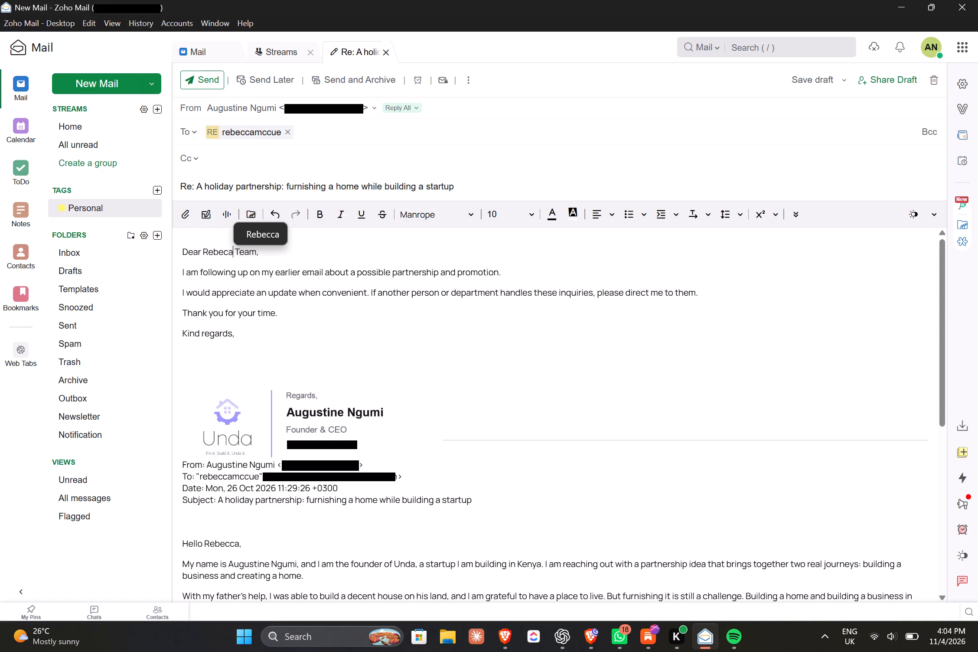
pyautogui.press('BackSpace')
pyautogui.write('ca')
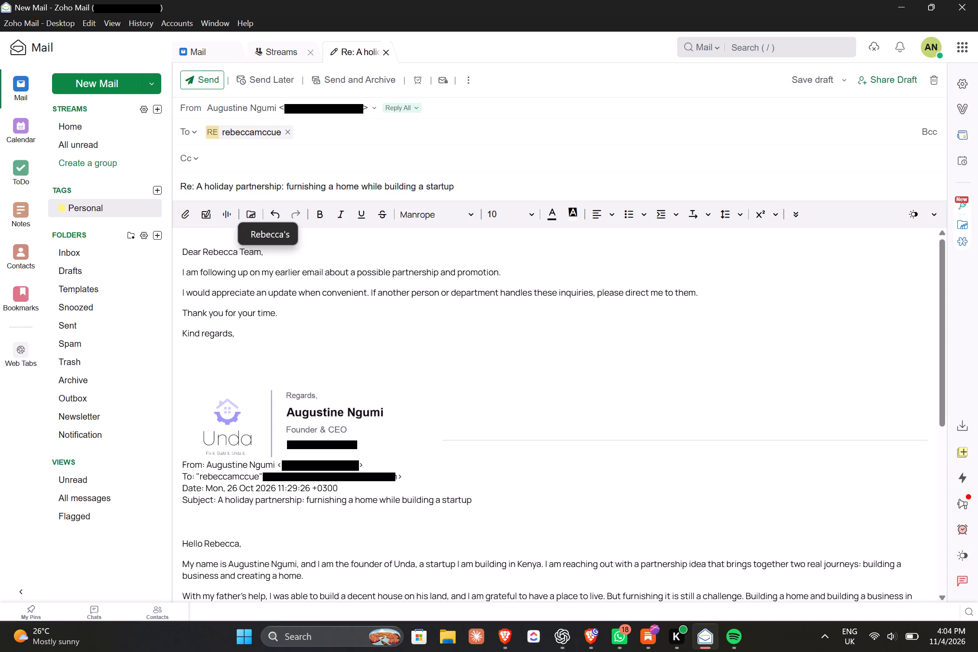
pyautogui.press('Delete')
pyautogui.press('Delete')
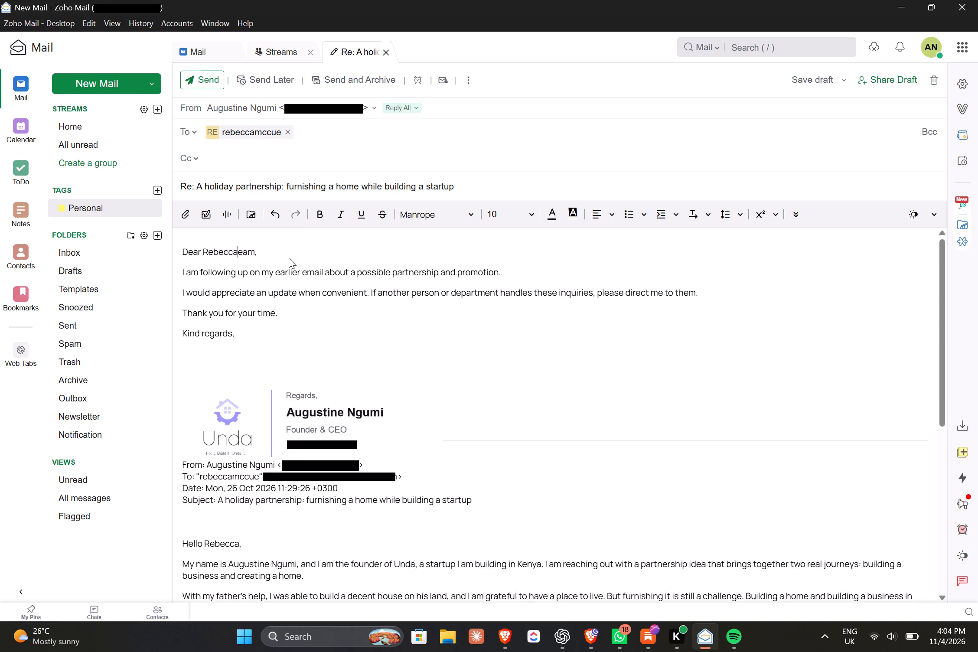
pyautogui.press('Delete')
pyautogui.press('Delete')
pyautogui.press('Delete')
# Check the Electrolux contact reply through and send it.
pyautogui.scroll(-1, 385, 300)
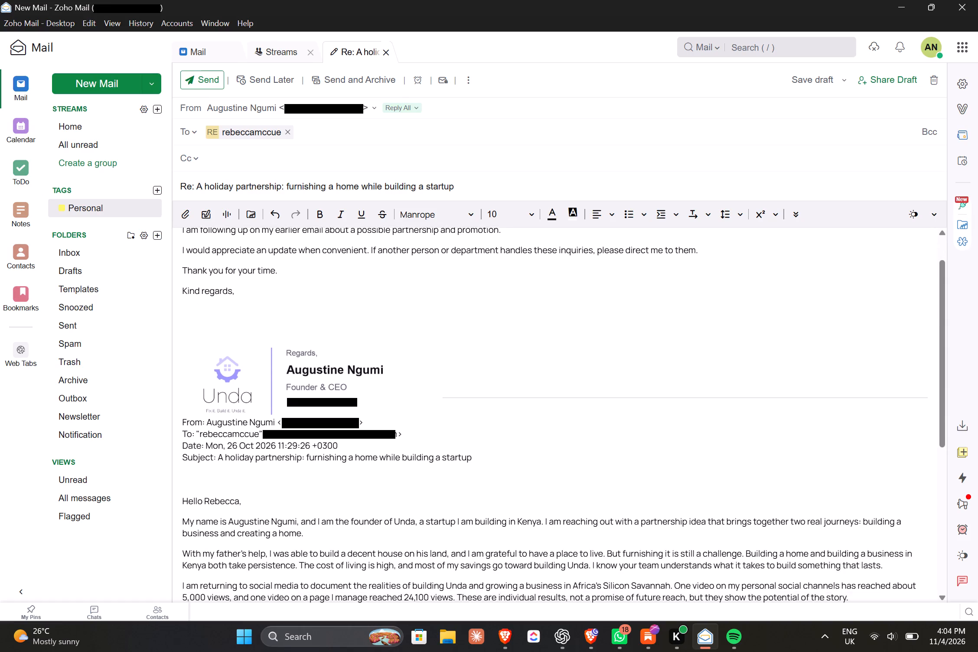
pyautogui.scroll(3, 385, 300)
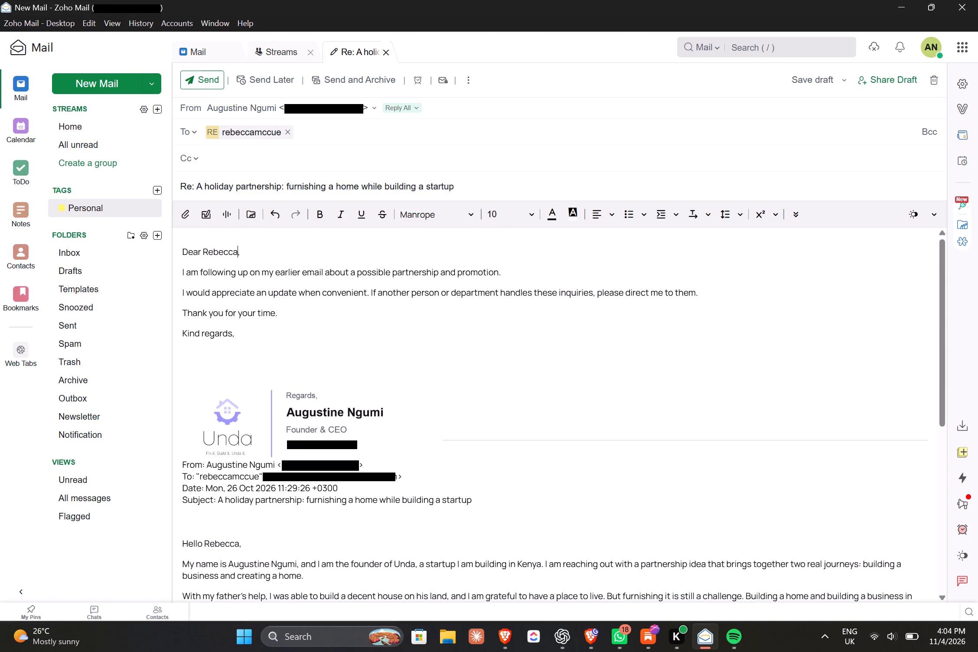
pyautogui.scroll(1, 570, 328)
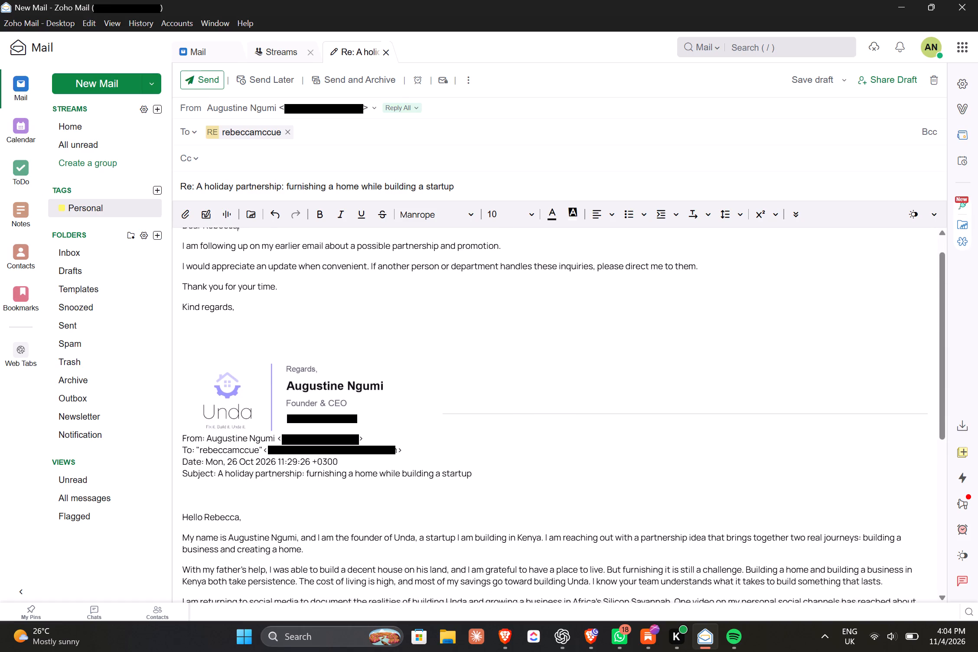
pyautogui.scroll(1, 570, 328)
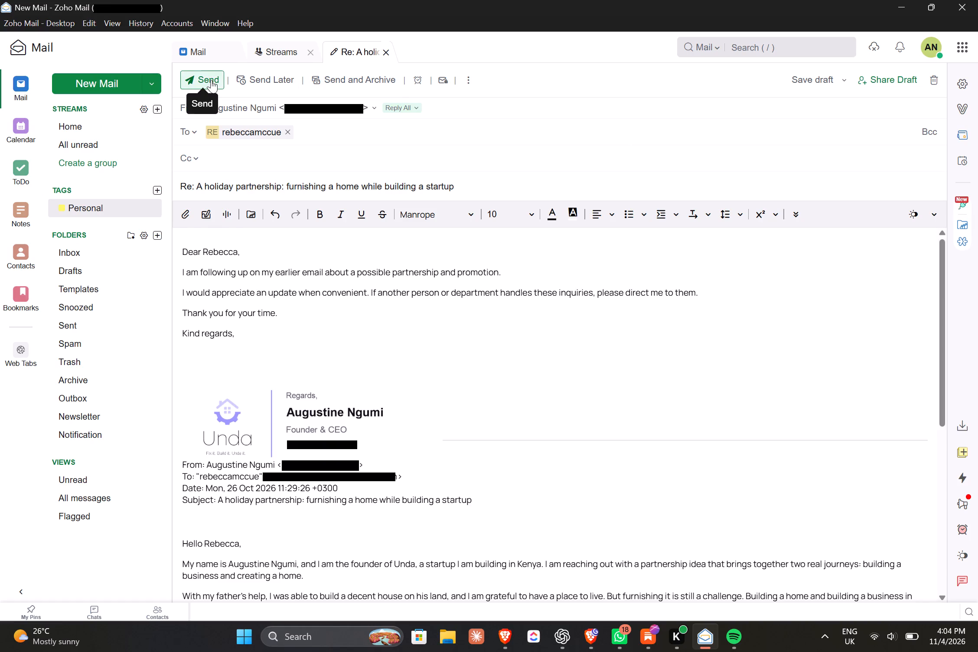
pyautogui.moveTo(211, 80); pyautogui.dragTo(193, 87)
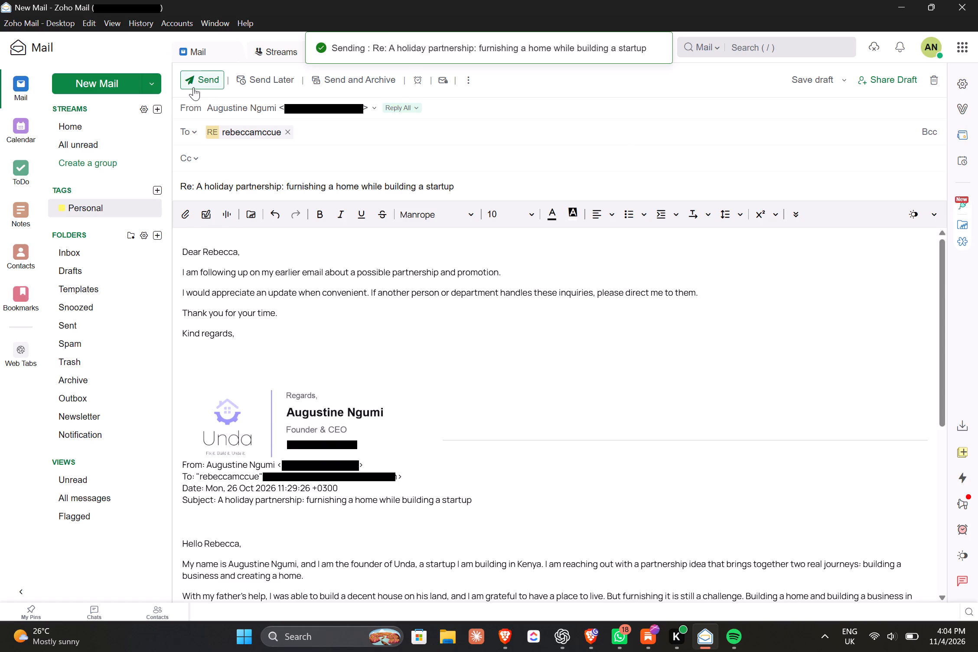
pyautogui.click(193, 87)
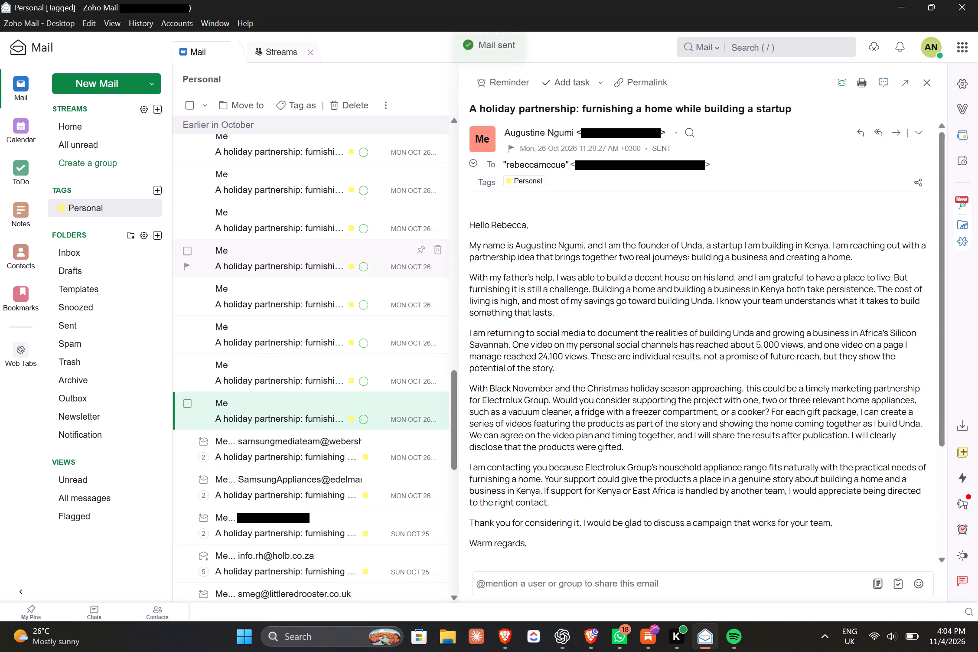
# Open the 26 October partnership email to Miele USA Public Relations and paste the follow-up message into a reply-all.
pyautogui.click(302, 360)
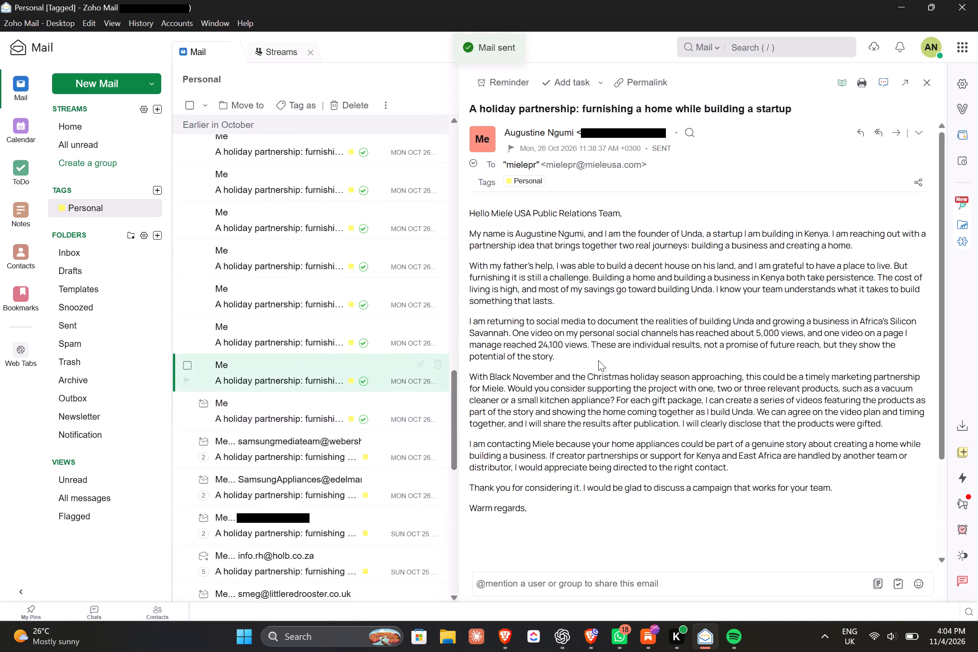
pyautogui.click(879, 135)
pyautogui.hotkey('ctrl', 'v')
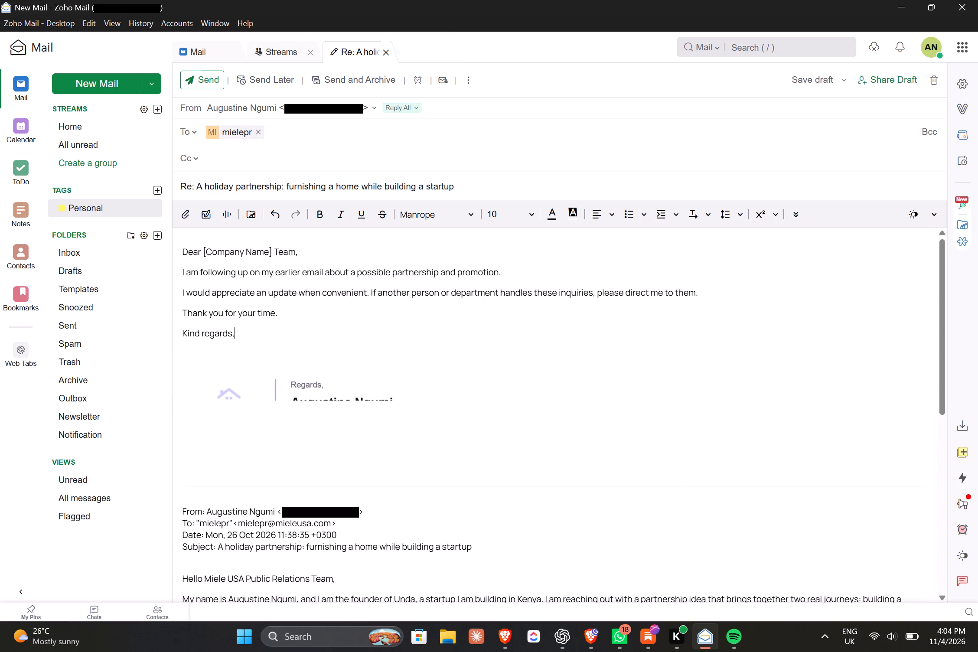
# Replace the company placeholder so the greeting reads "Dear Miele USA Public Relations Team,".
pyautogui.moveTo(273, 251); pyautogui.dragTo(209, 251)
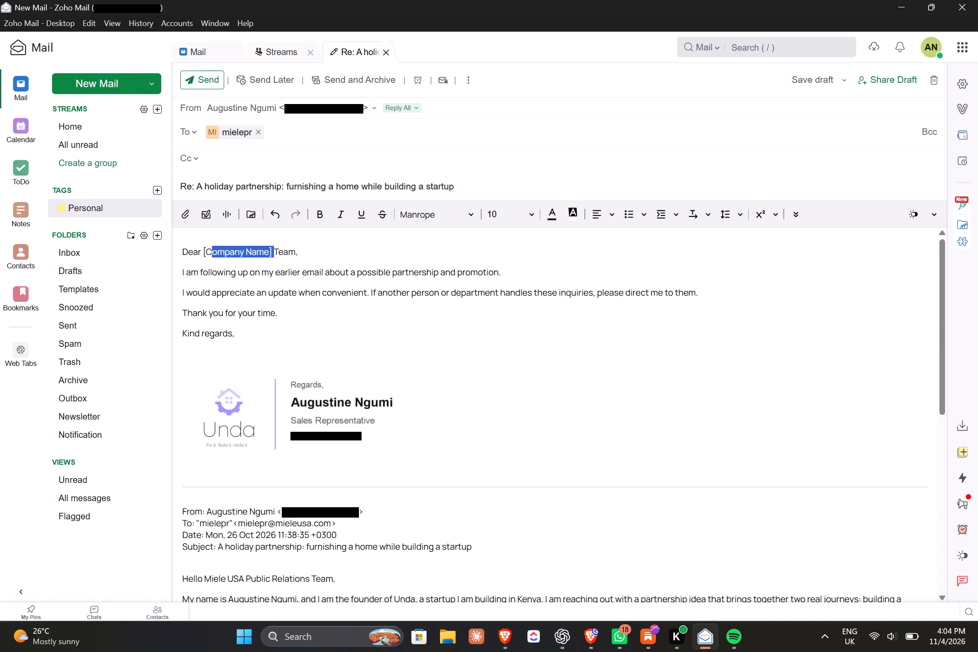
pyautogui.moveTo(209, 251); pyautogui.dragTo(203, 250)
pyautogui.press('BackSpace')
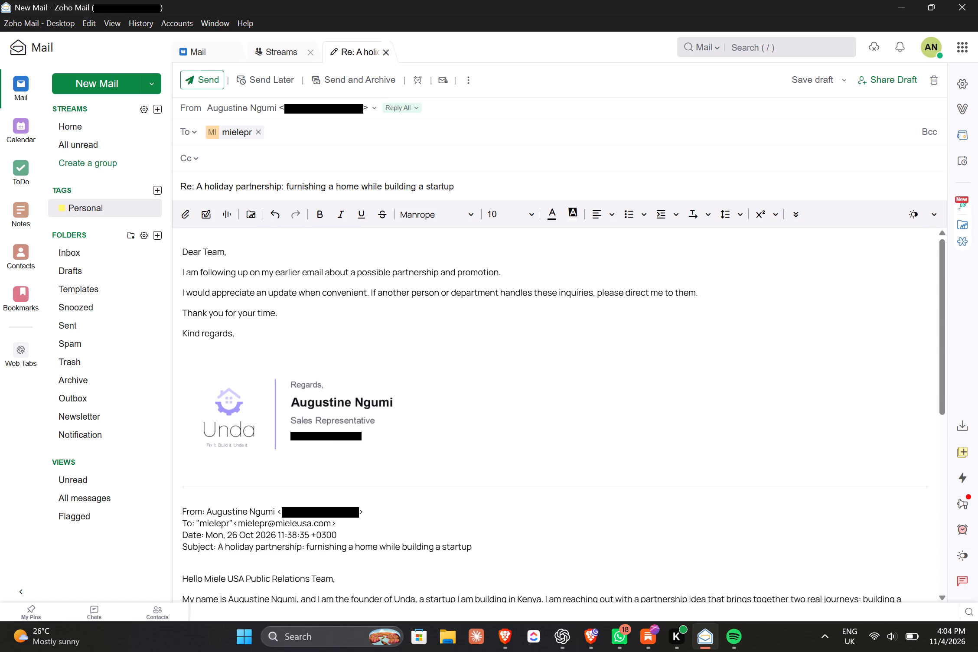
pyautogui.scroll(-5, 308, 322)
pyautogui.scroll(2, 308, 322)
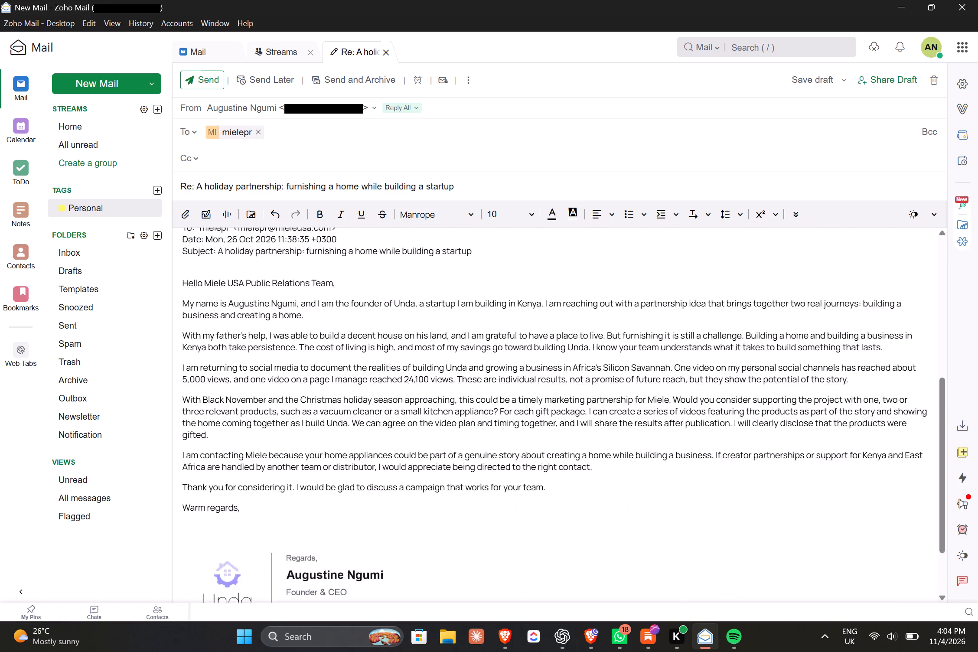
pyautogui.scroll(5, 308, 322)
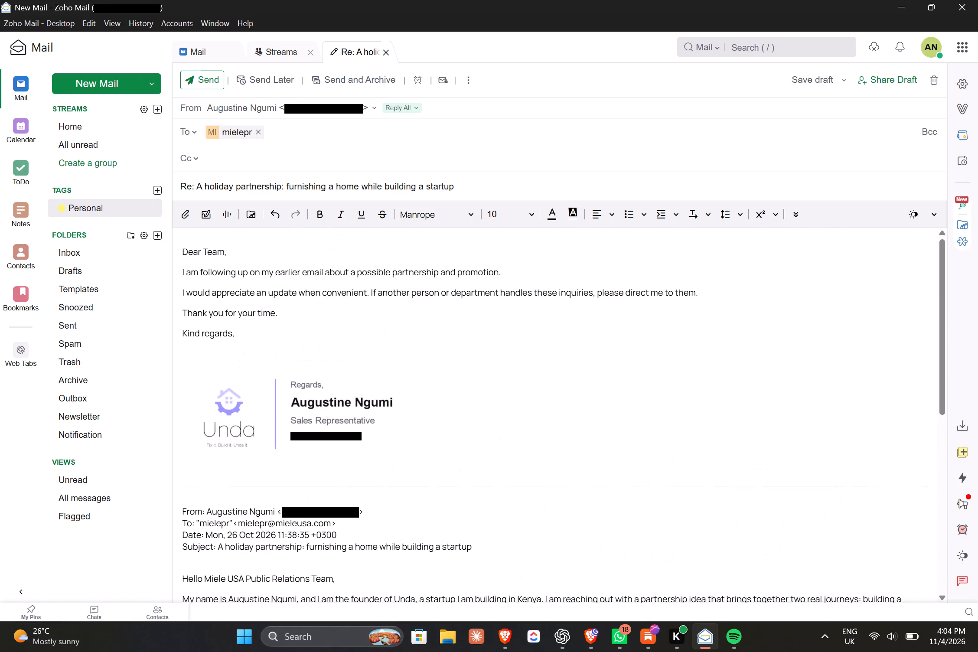
pyautogui.press('m')
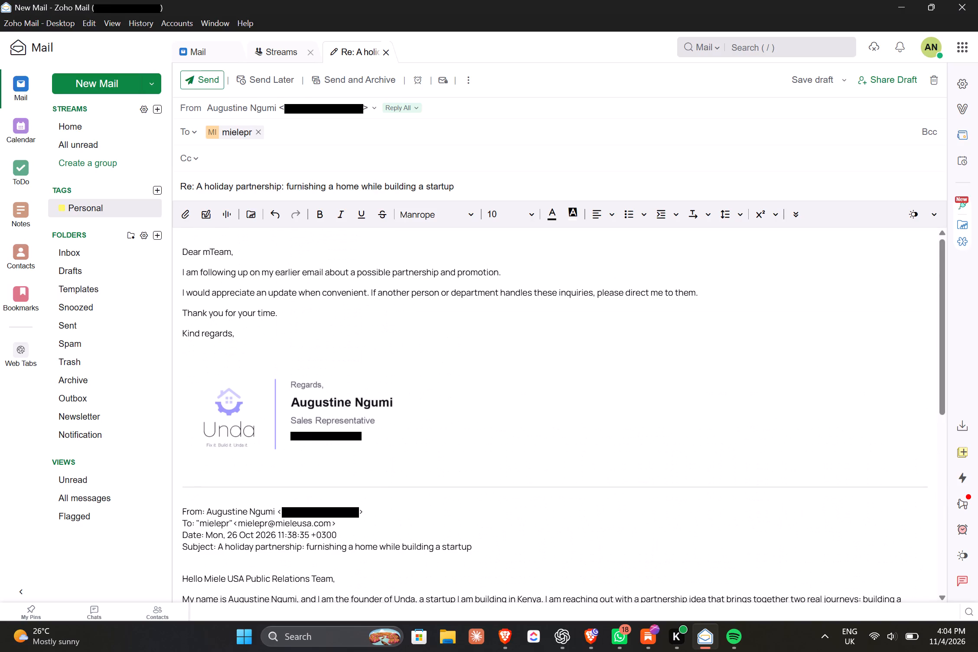
pyautogui.press('BackSpace')
pyautogui.write('Mu')
pyautogui.press('BackSpace')
pyautogui.press('i')
pyautogui.write('ele')
pyautogui.press('space')
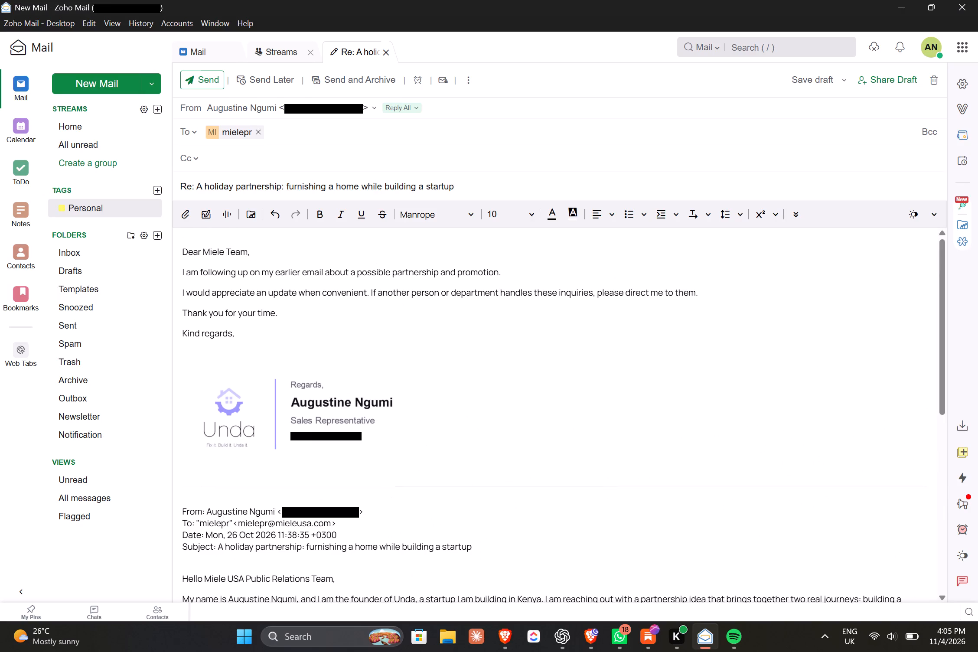
pyautogui.write('USA')
pyautogui.press('space')
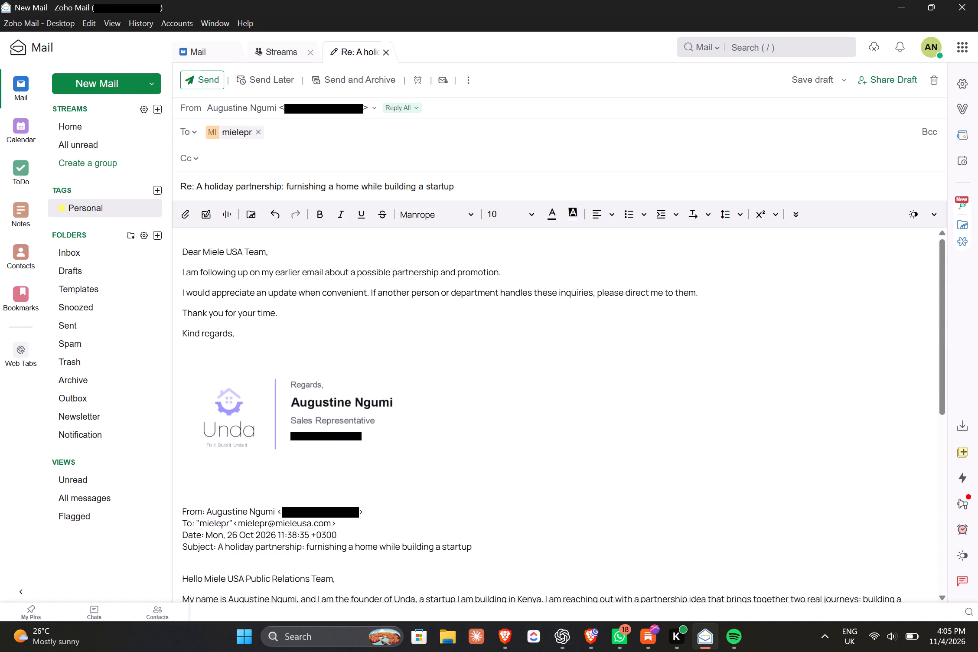
pyautogui.hotkey('shift', 'p')
pyautogui.write('ublic Relations')
pyautogui.press('space')
# Send the Miele USA Public Relations reply.
pyautogui.click(215, 76)
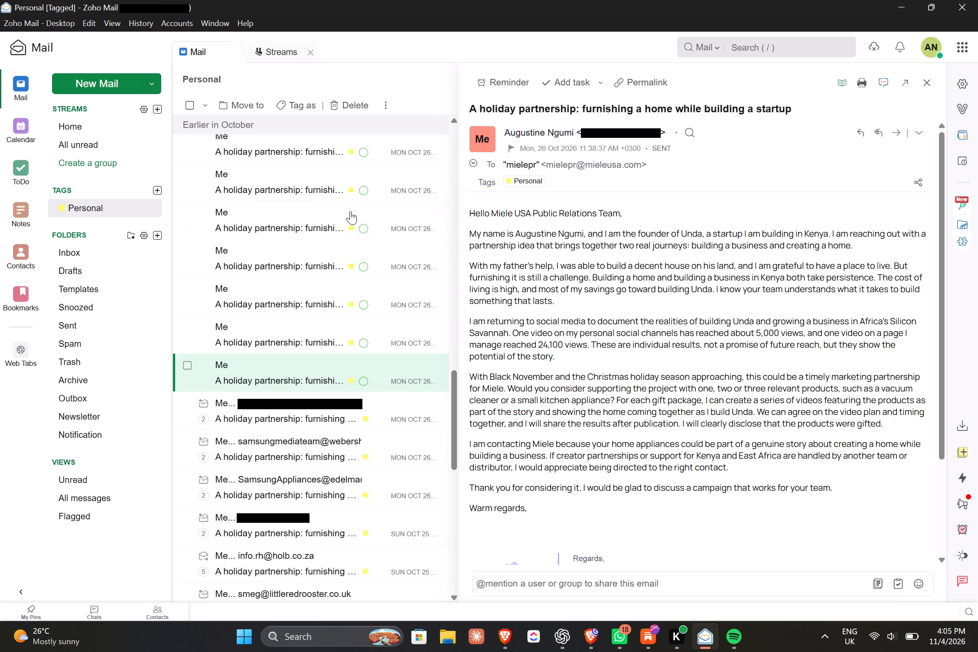
# Open the 26 October partnership email sent to the individual Miele contact, Martin, and start a reply-all.
pyautogui.click(286, 342)
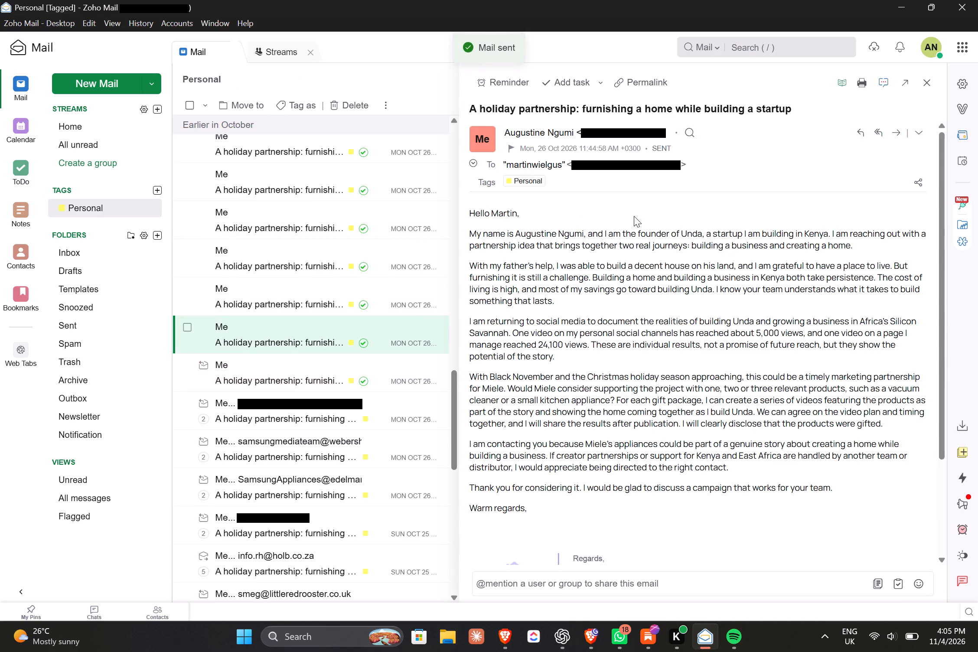
pyautogui.click(878, 134)
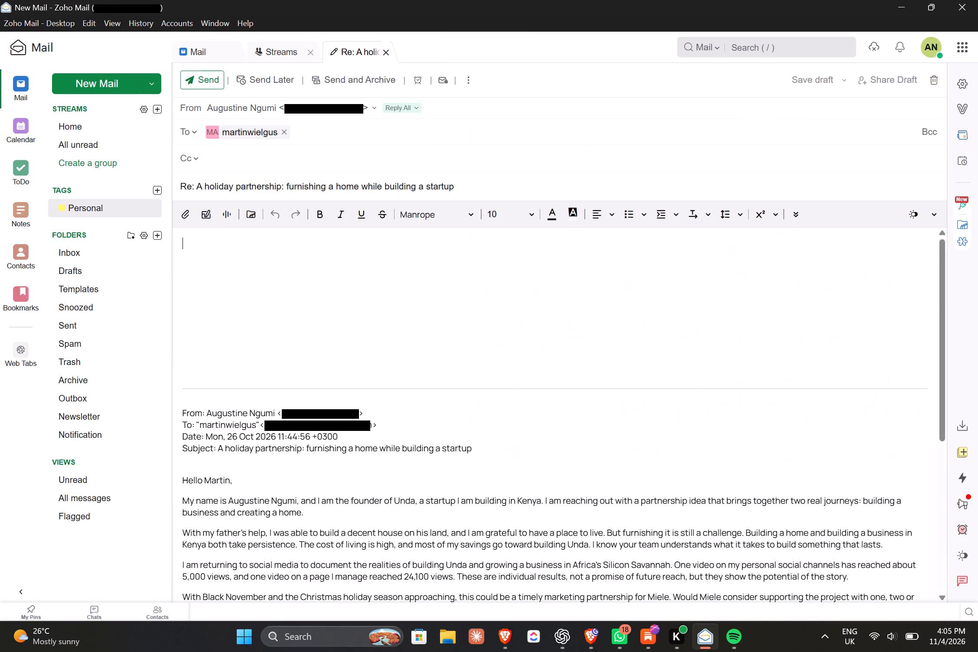
# Insert the "Dear [Company Name] Team" follow-up message from the clipboard history into the Miele contact reply.
pyautogui.press('super+v')
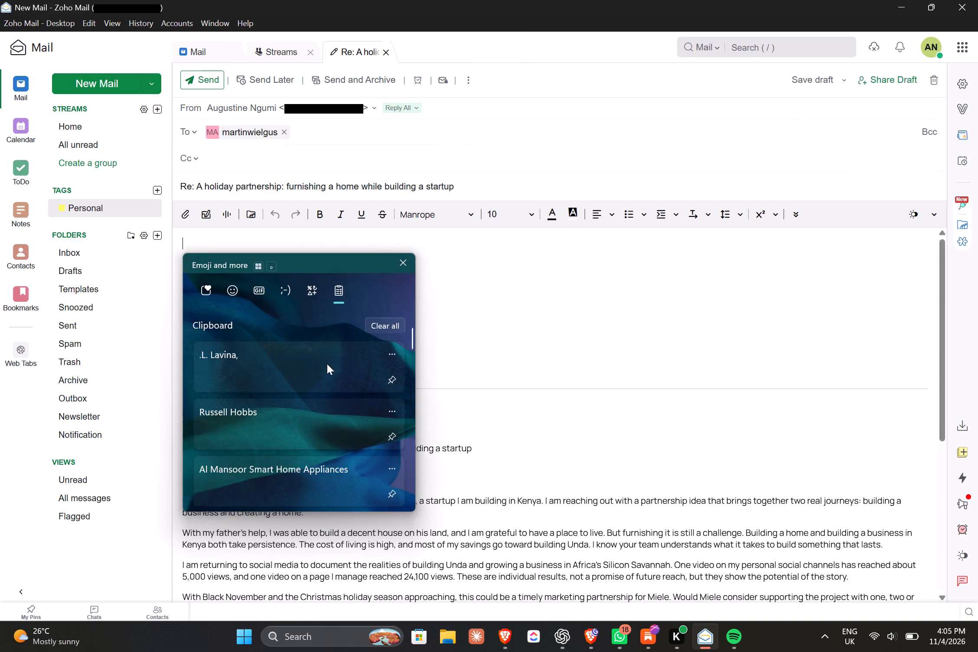
pyautogui.scroll(-1, 318, 487)
pyautogui.scroll(-1, 282, 492)
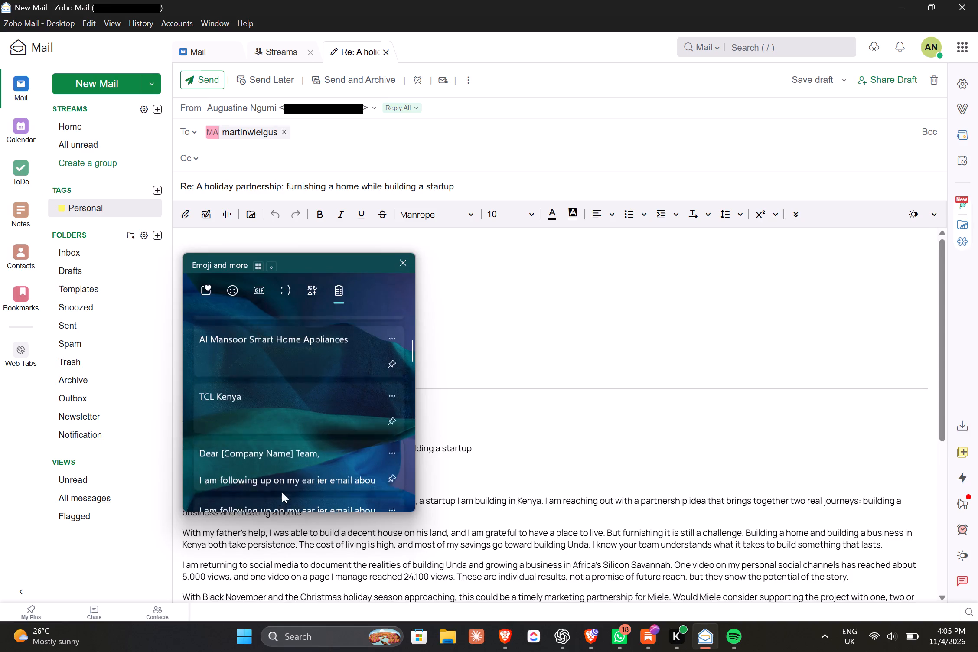
pyautogui.scroll(-1, 282, 492)
pyautogui.click(279, 459)
pyautogui.hotkey('ctrl', 'v')
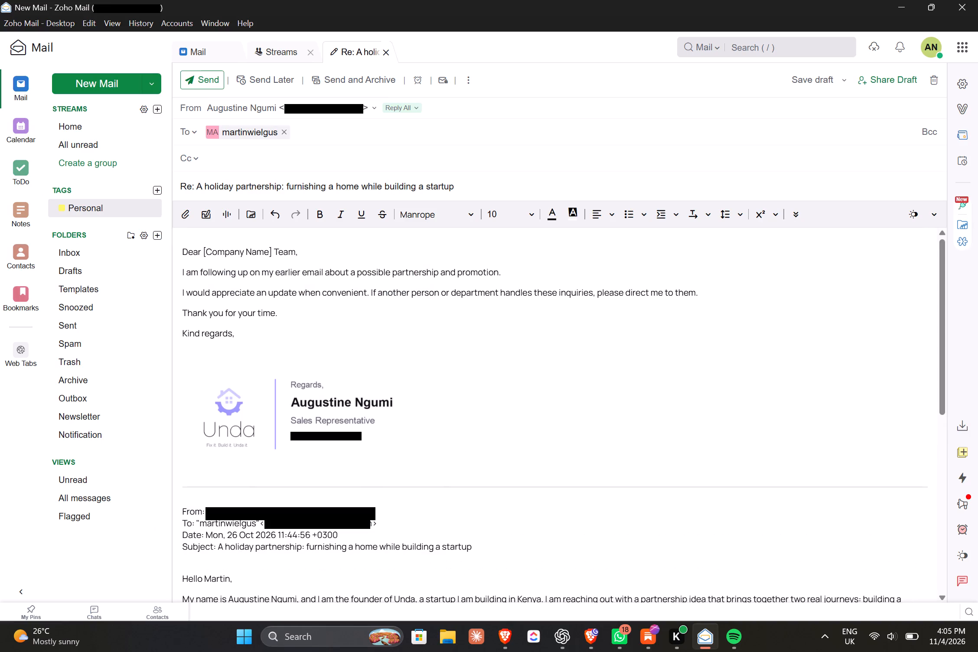
# Change the greeting of the Miele contact reply to "Dear Martin,".
pyautogui.moveTo(272, 254); pyautogui.dragTo(203, 254)
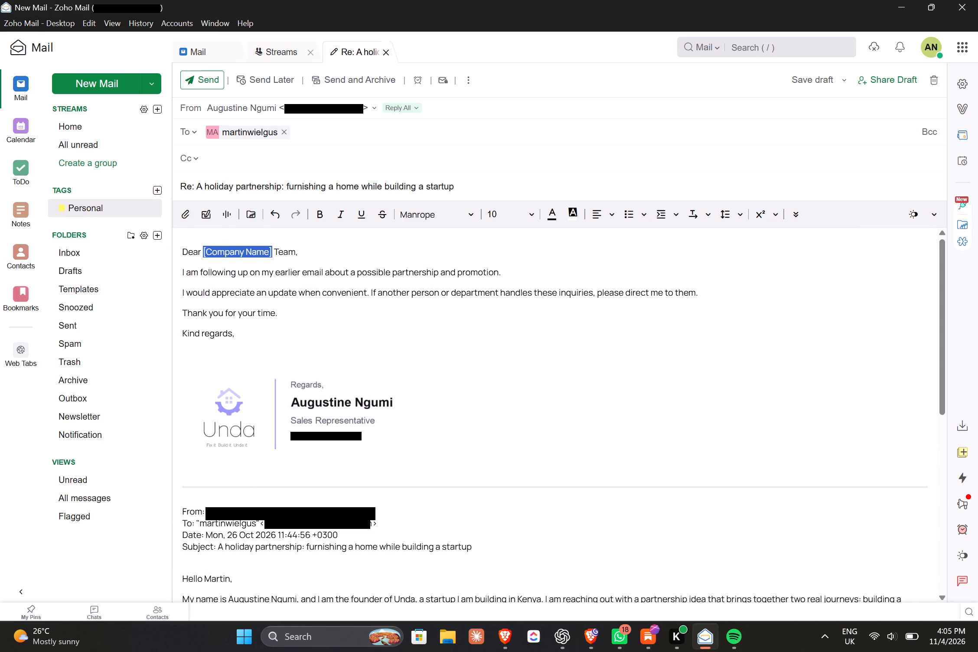
pyautogui.press('BackSpace')
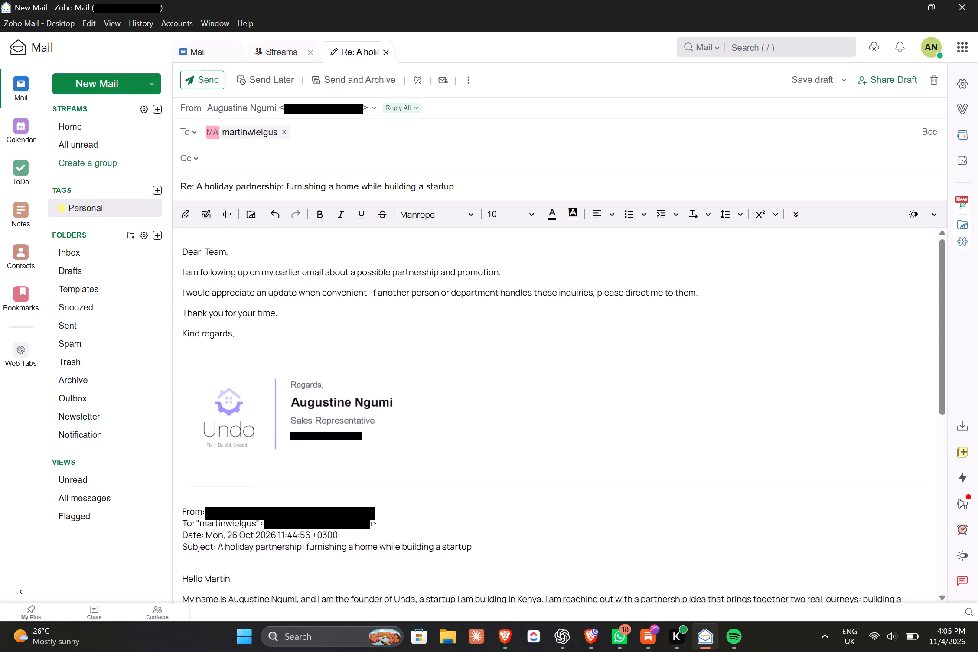
pyautogui.press('BackSpace')
pyautogui.press('BackSpace')
pyautogui.press('BackSpace')
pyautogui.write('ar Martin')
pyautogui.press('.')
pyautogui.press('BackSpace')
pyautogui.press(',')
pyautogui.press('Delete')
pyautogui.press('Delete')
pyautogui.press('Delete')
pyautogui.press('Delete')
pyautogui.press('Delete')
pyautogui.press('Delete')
# Apply the Founder and CEO signature to the Miele contact reply and remove an empty line above it.
pyautogui.click(470, 79)
pyautogui.click(508, 233)
pyautogui.click(590, 410)
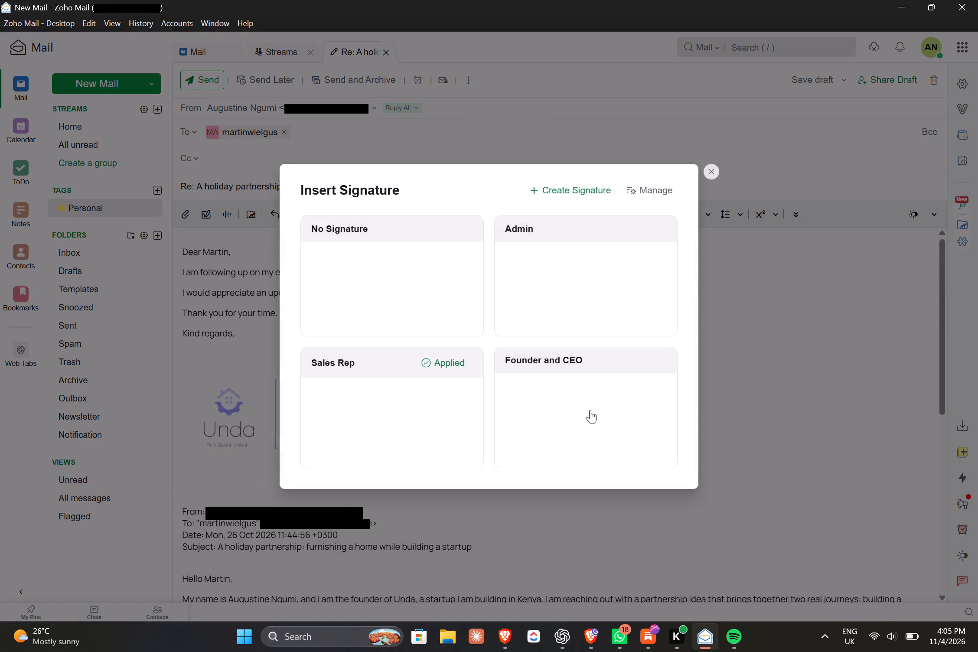
pyautogui.click(221, 352)
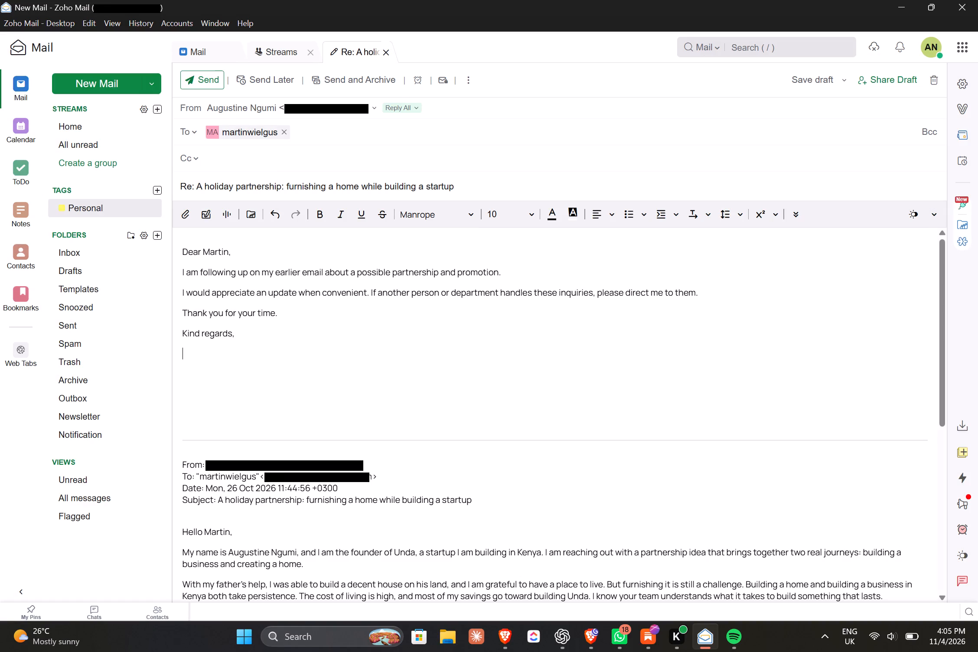
pyautogui.press('Delete')
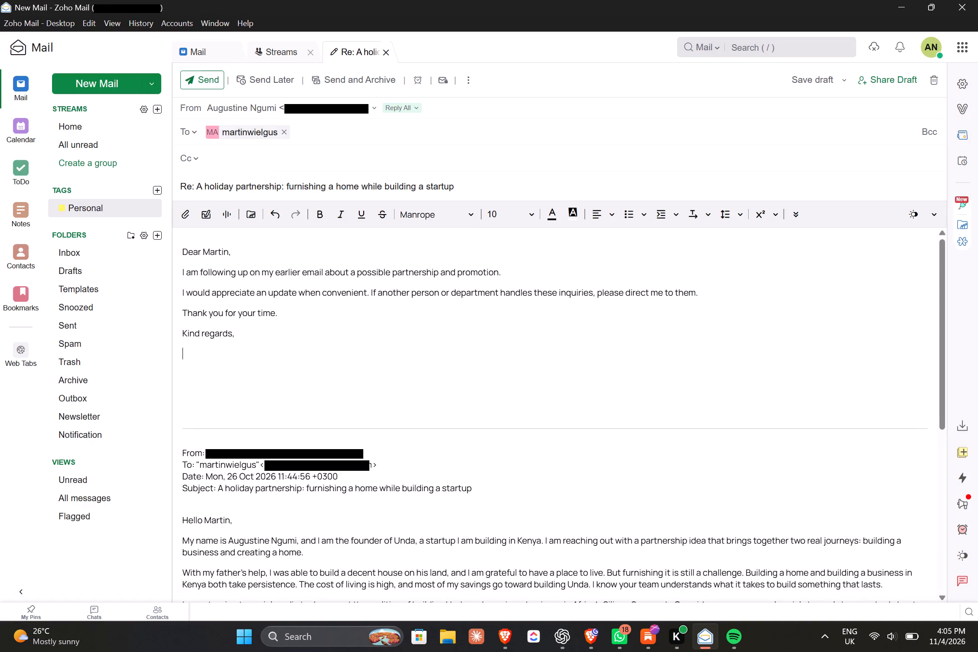
pyautogui.click(271, 382)
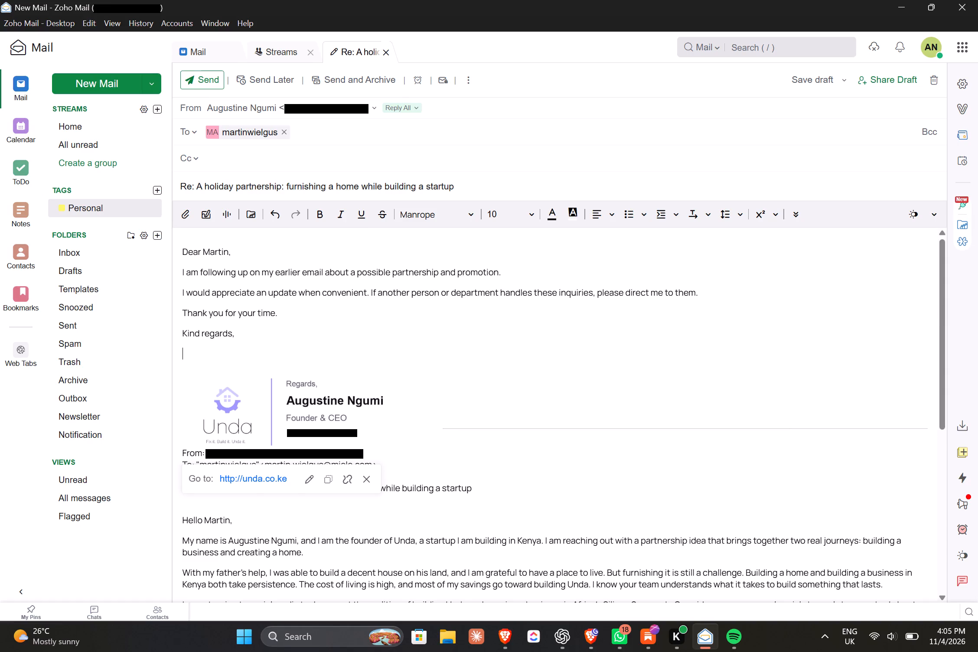
pyautogui.click(541, 368)
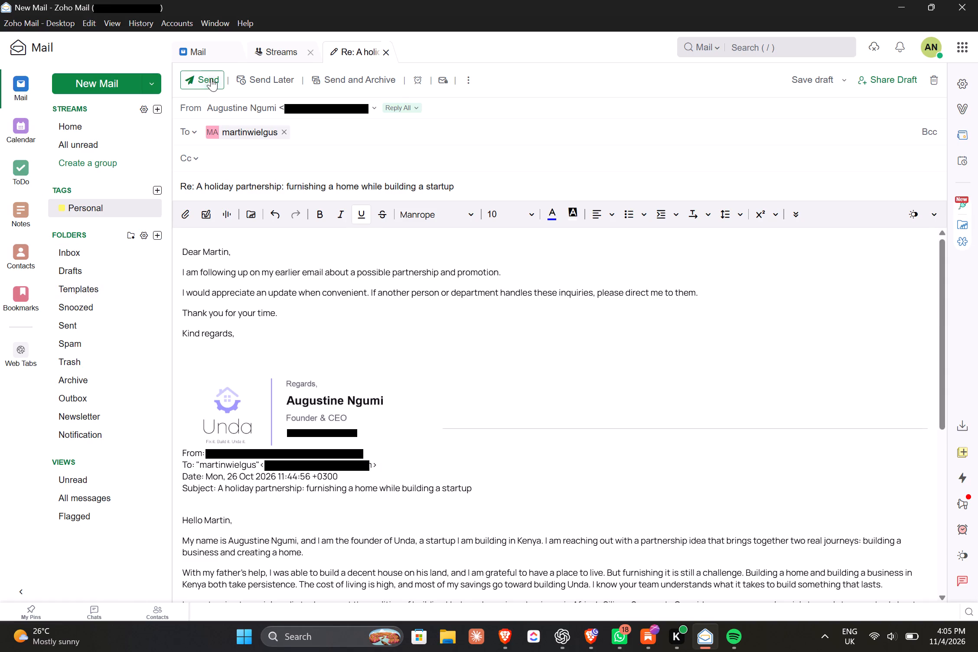
# Send the Miele contact reply.
pyautogui.click(211, 78)
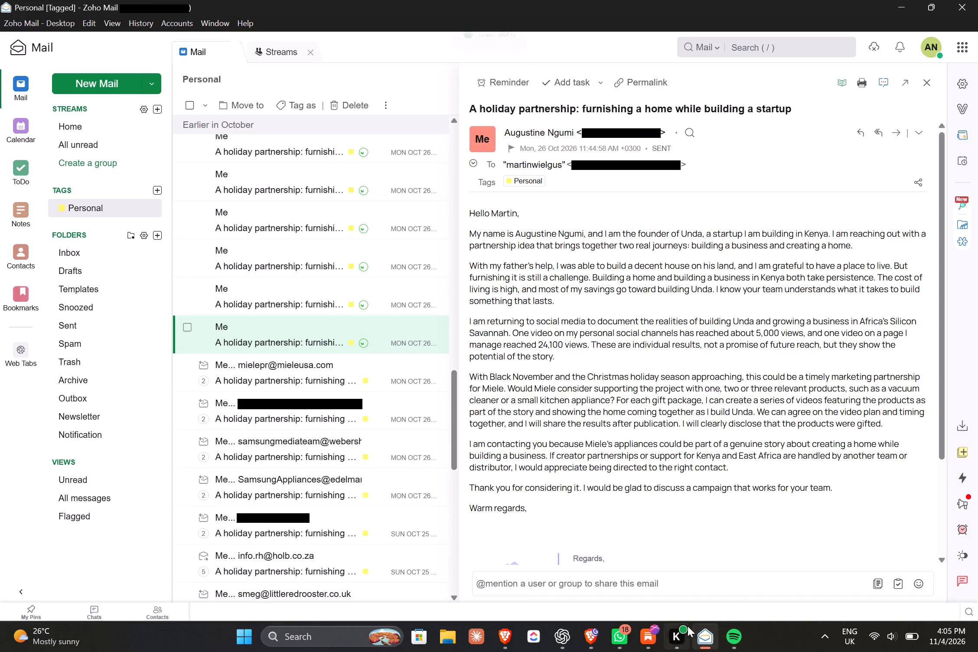
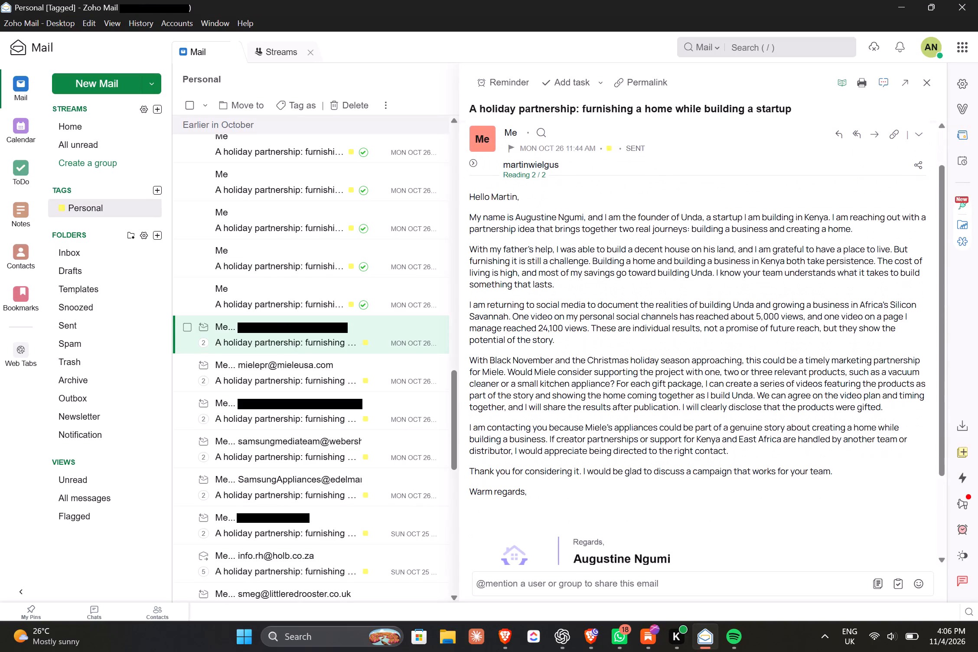
# Start a reply to all on the Sub-Zero, Wolf, and Cove product placement email and paste in the "Dear [Company Name] Team" follow-up message.
pyautogui.scroll(4, 637, 264)
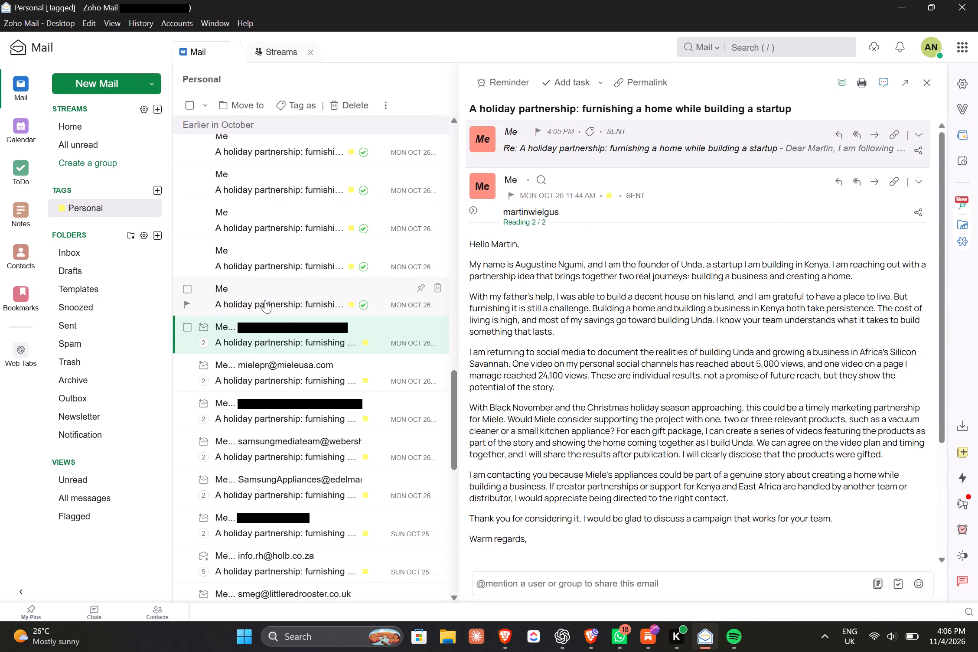
pyautogui.click(265, 300)
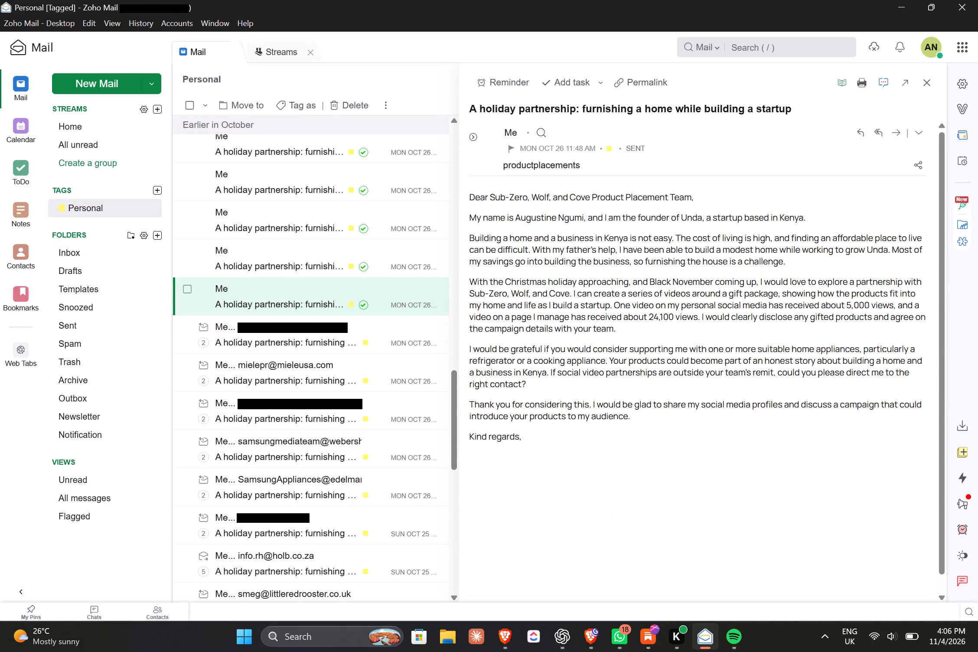
pyautogui.click(880, 133)
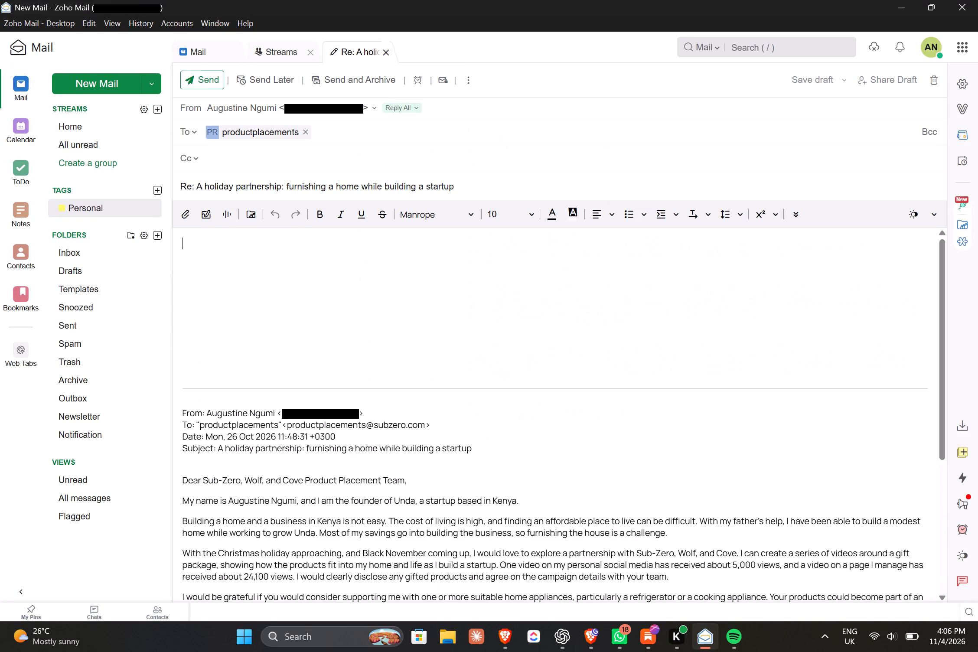
pyautogui.hotkey('ctrl', 'v')
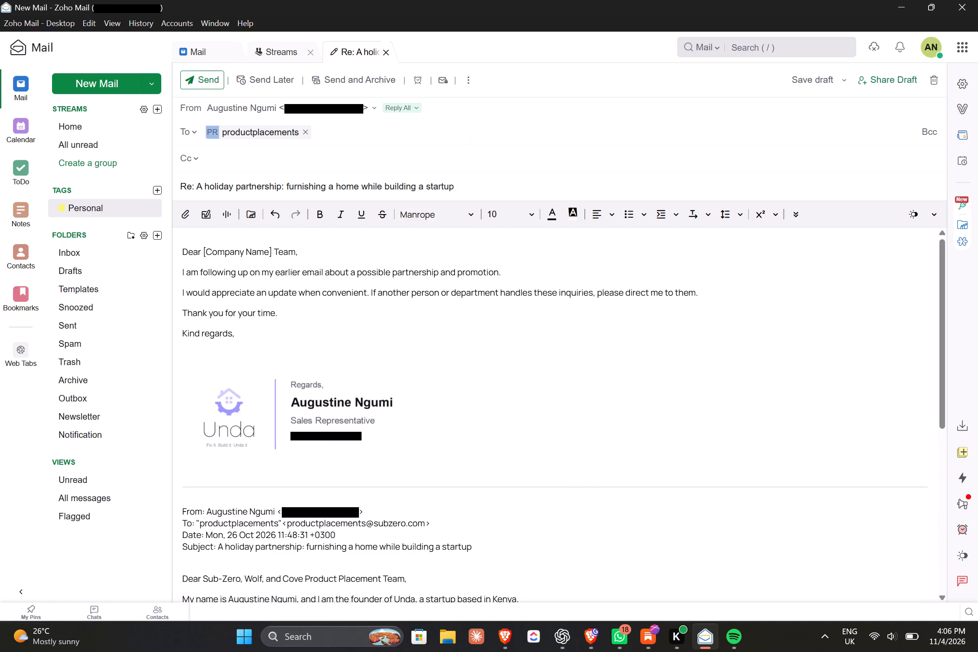
# Apply the Founder and CEO signature to the Sub-Zero reply.
pyautogui.click(470, 80)
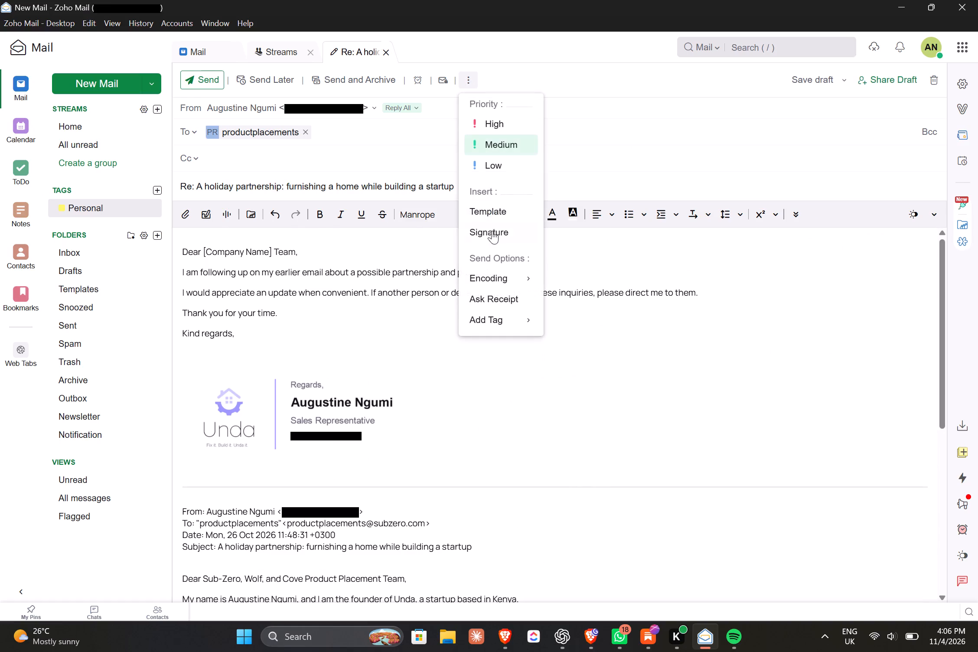
pyautogui.click(492, 228)
pyautogui.click(590, 384)
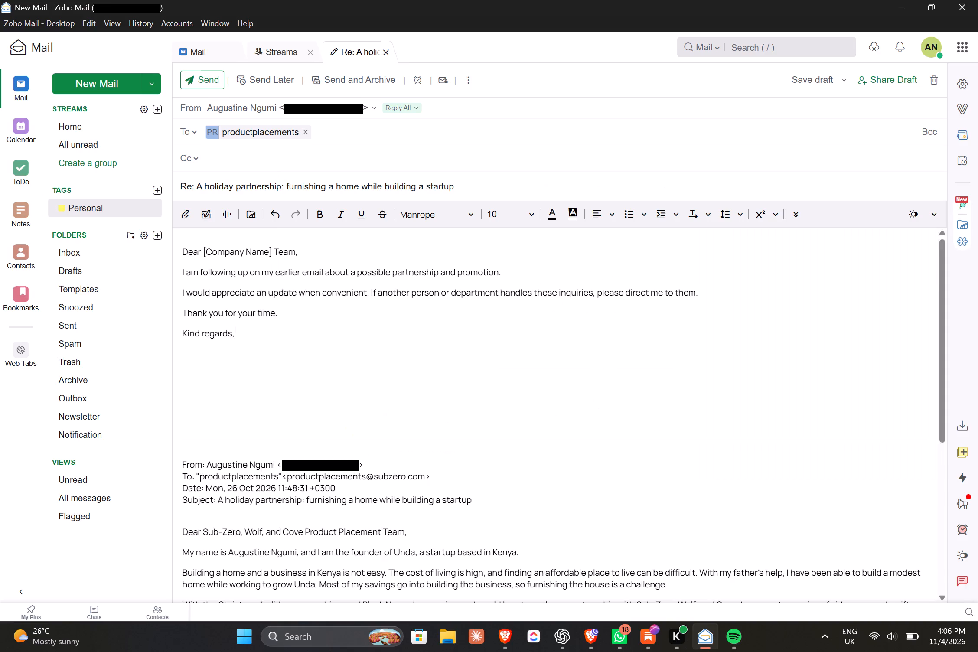
# Replace the [Company Name] placeholder in the greeting with "Sub-Zero, Wolf, and Cove Product Placement", copied from the original email, keeping single spacing after "Dear".
pyautogui.click(271, 248)
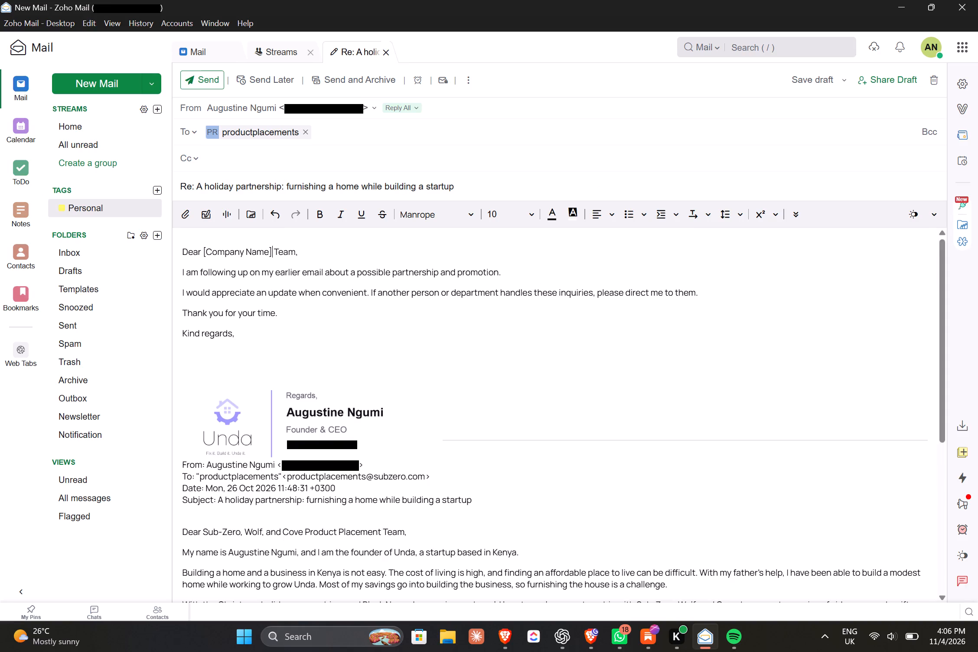
pyautogui.moveTo(200, 528); pyautogui.dragTo(364, 534)
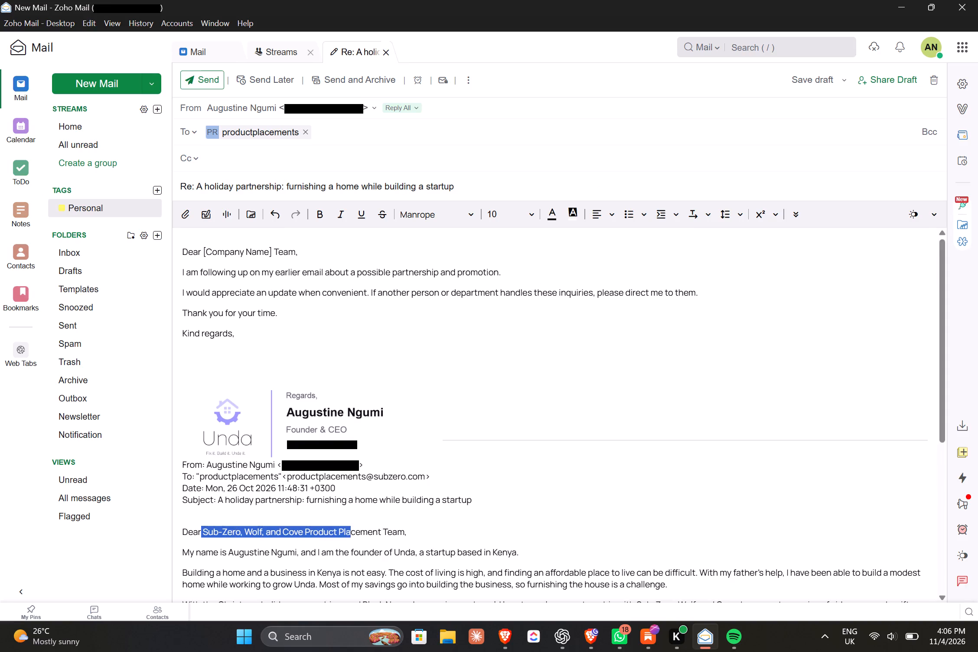
pyautogui.moveTo(364, 534); pyautogui.dragTo(375, 534)
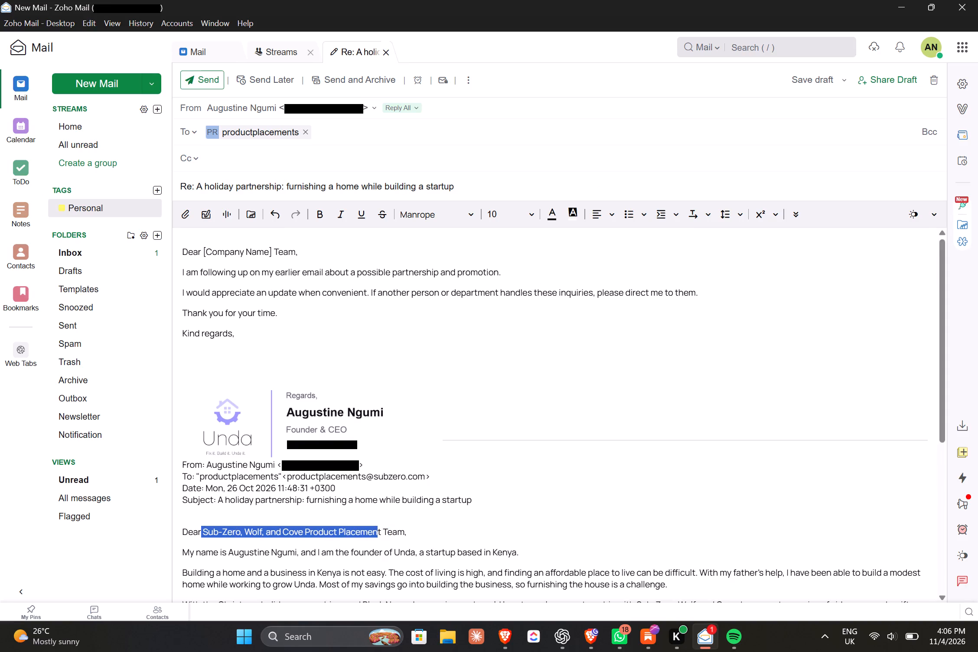
pyautogui.moveTo(375, 534); pyautogui.dragTo(381, 534)
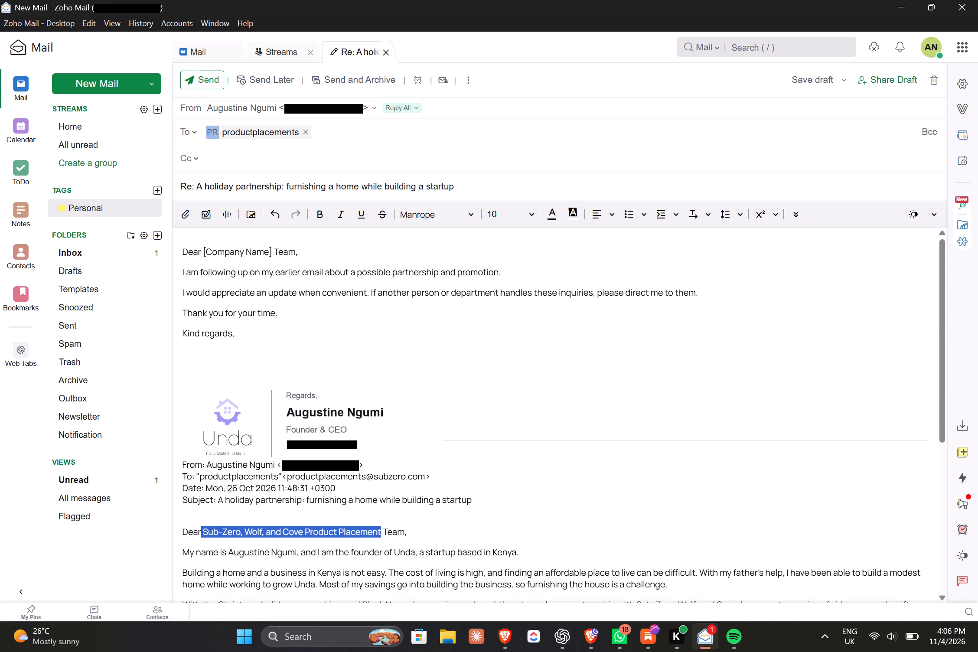
pyautogui.hotkey('ctrl', 'c')
pyautogui.moveTo(204, 251); pyautogui.dragTo(274, 253)
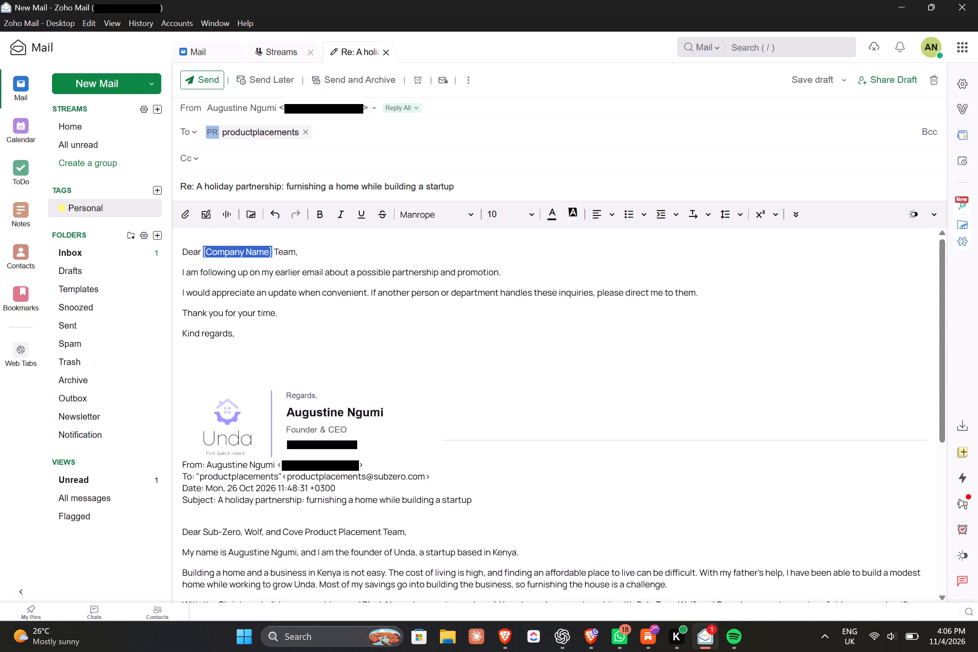
pyautogui.moveTo(274, 253); pyautogui.dragTo(271, 254)
pyautogui.hotkey('ctrl', 'v')
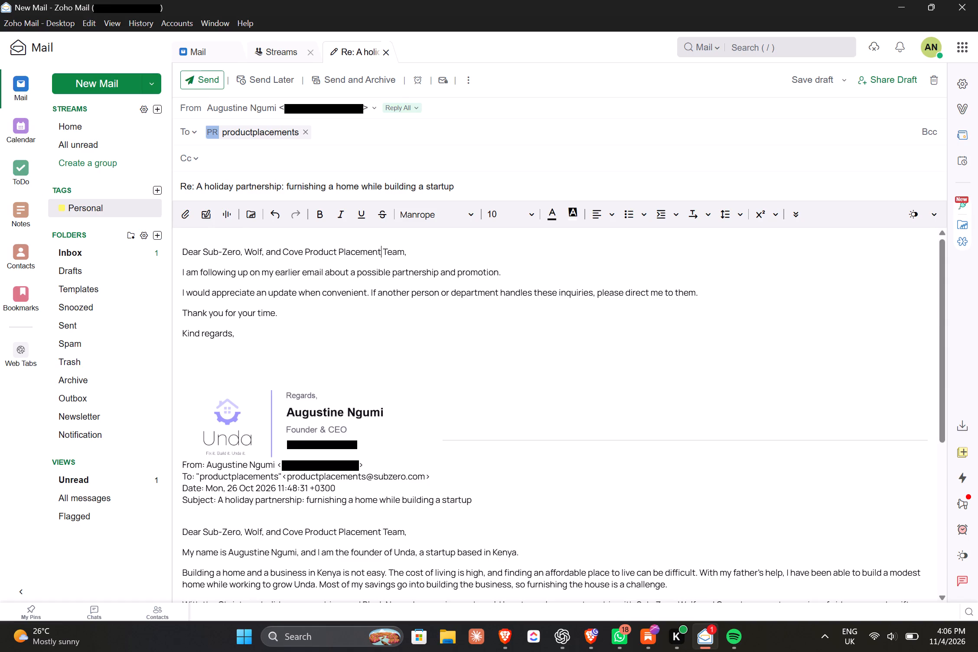
pyautogui.press('Home')
pyautogui.press('Right')
pyautogui.press('Right')
pyautogui.press('Right')
pyautogui.press('Right')
pyautogui.press('Right')
# Send the Sub-Zero, Wolf, and Cove reply.
pyautogui.click(202, 80)
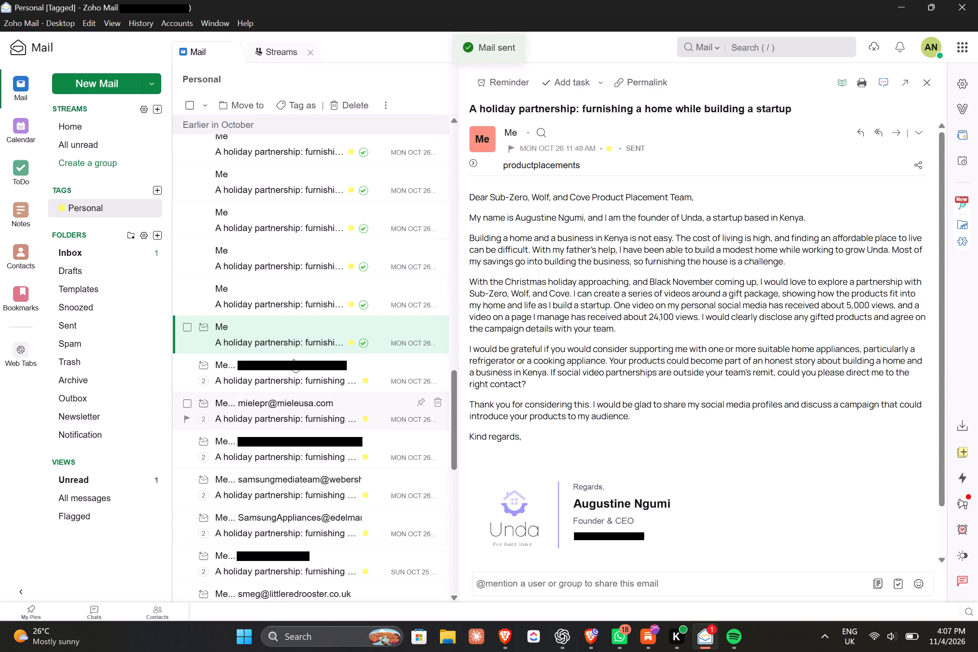
# Start a reply to all on the Defy partnership email and insert the "Dear [Company Name] Team" follow-up message from the clipboard history.
pyautogui.click(265, 295)
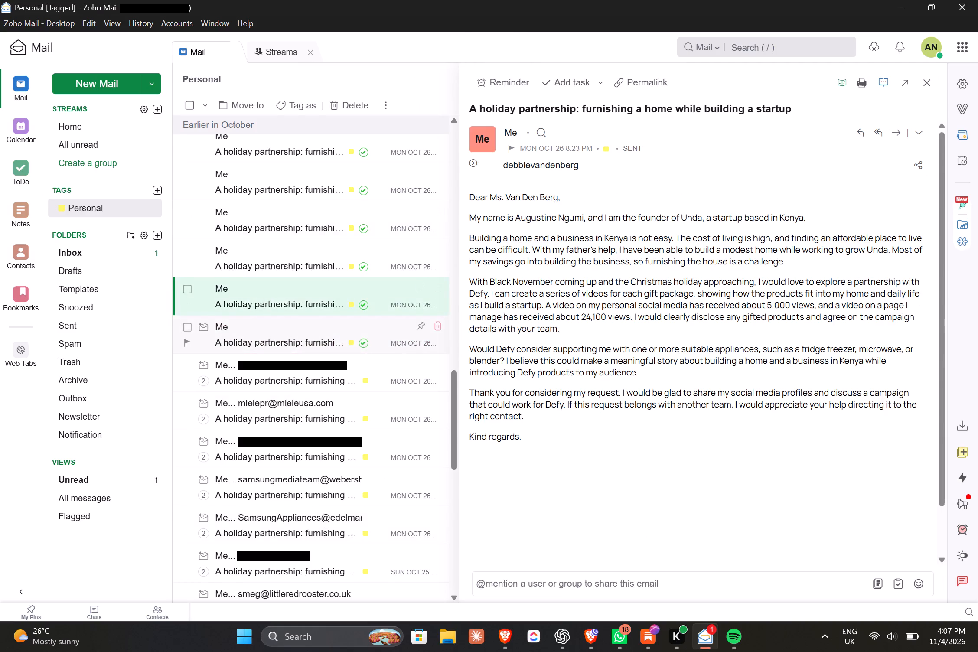
pyautogui.click(877, 130)
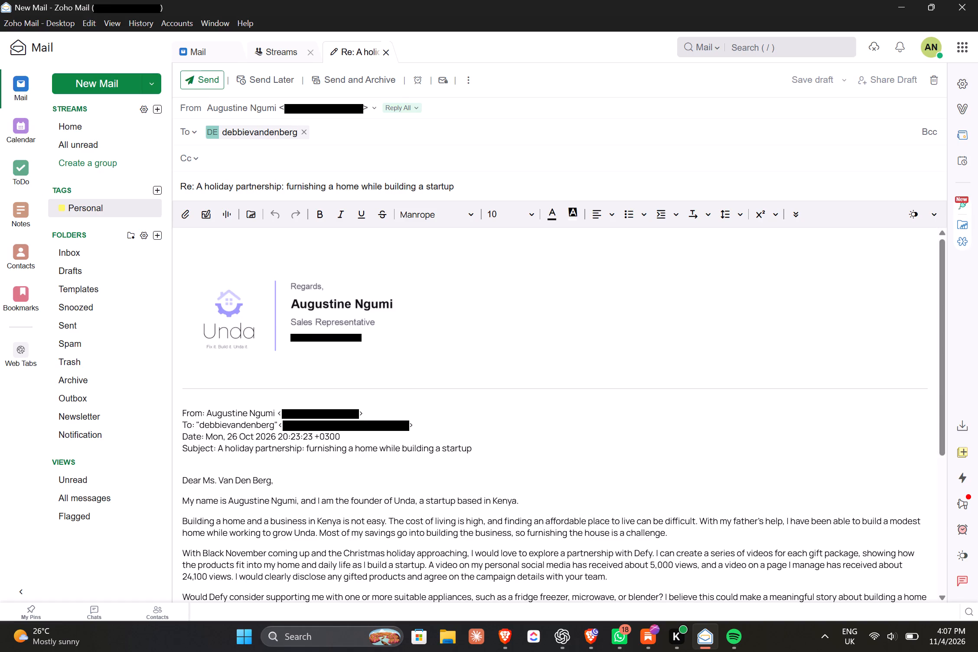
pyautogui.press('super+v')
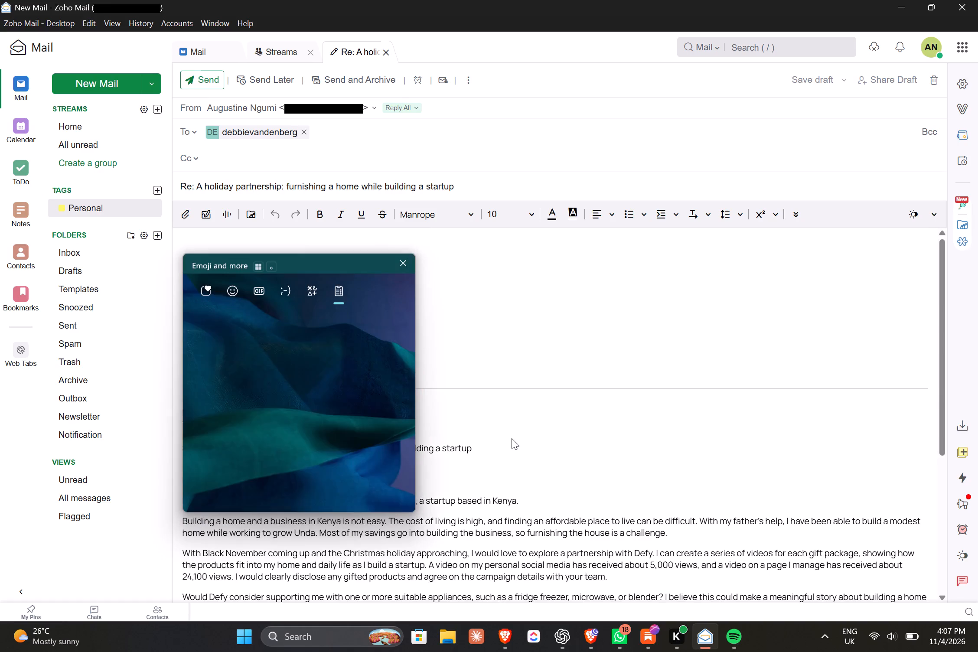
pyautogui.scroll(-2, 297, 460)
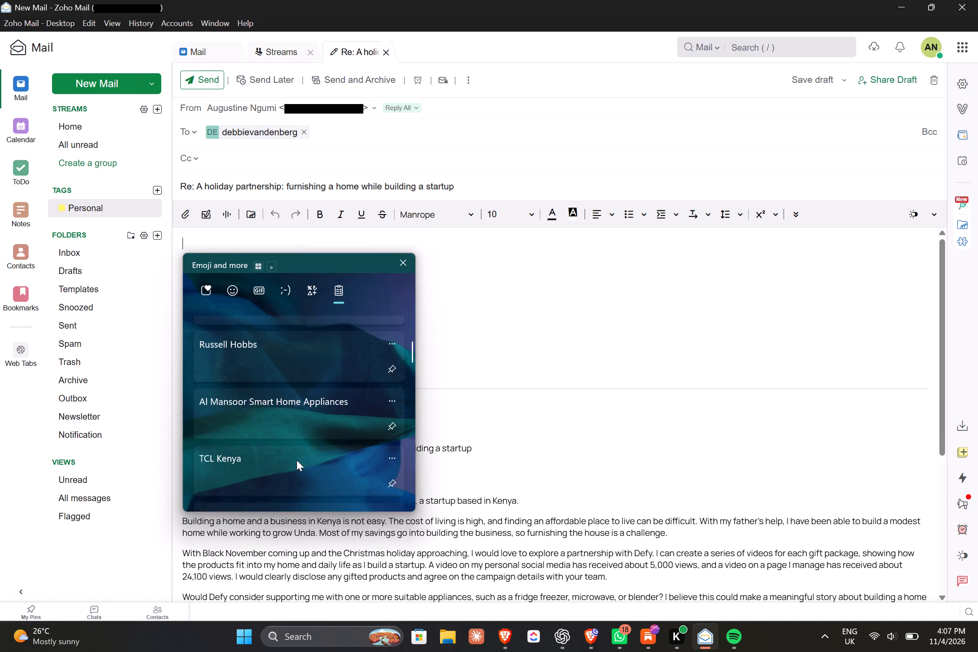
pyautogui.scroll(-2, 297, 460)
pyautogui.click(296, 349)
pyautogui.hotkey('ctrl', 'v')
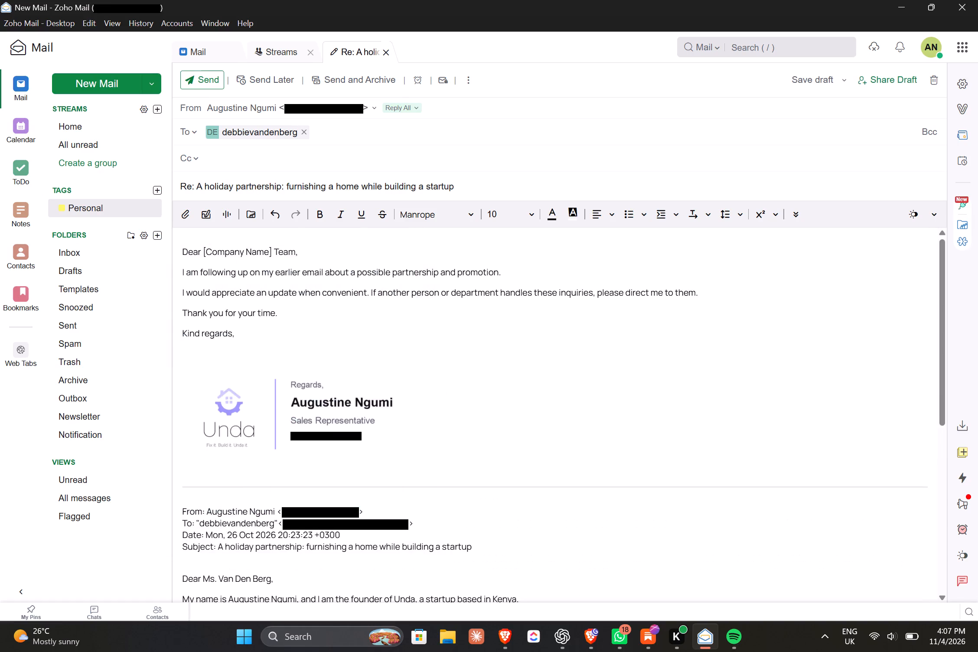
# Apply the Founder and CEO signature to the Defy contact reply.
pyautogui.click(469, 80)
pyautogui.click(497, 228)
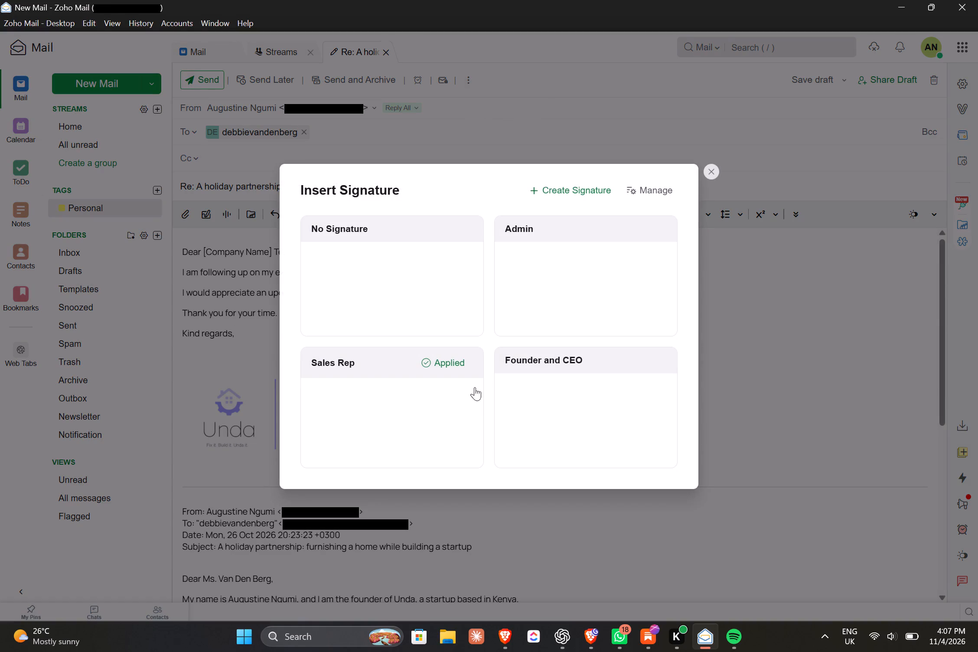
pyautogui.click(597, 435)
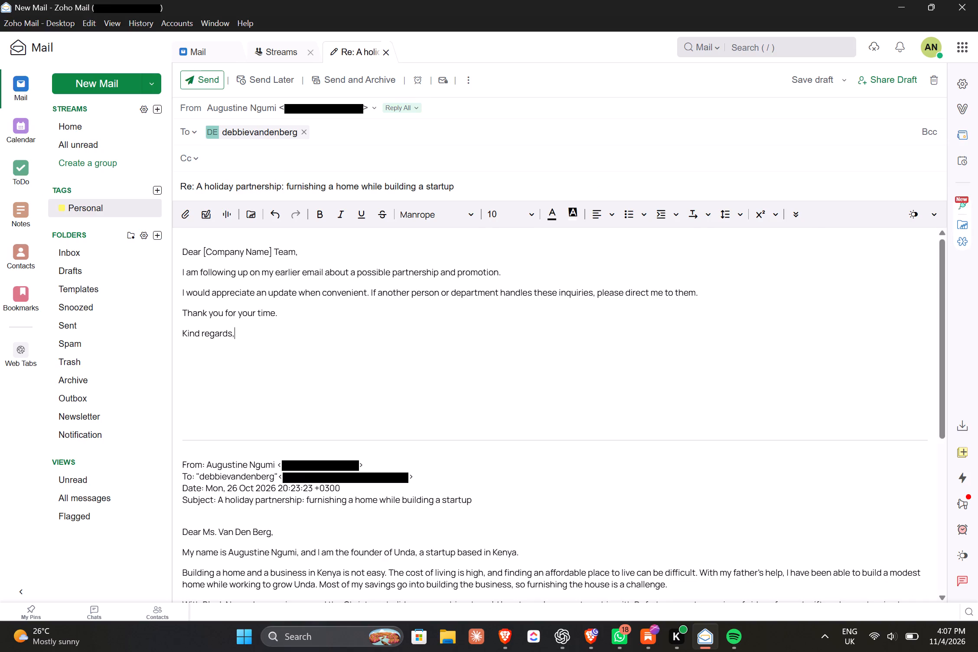
# Replace "[Company Name] Team," in the Defy reply's greeting with the contact's title and surname copied from the original email.
pyautogui.moveTo(273, 249); pyautogui.dragTo(256, 289)
pyautogui.moveTo(202, 528); pyautogui.dragTo(245, 532)
pyautogui.moveTo(245, 532); pyautogui.dragTo(287, 534)
pyautogui.hotkey('ctrl', 'c')
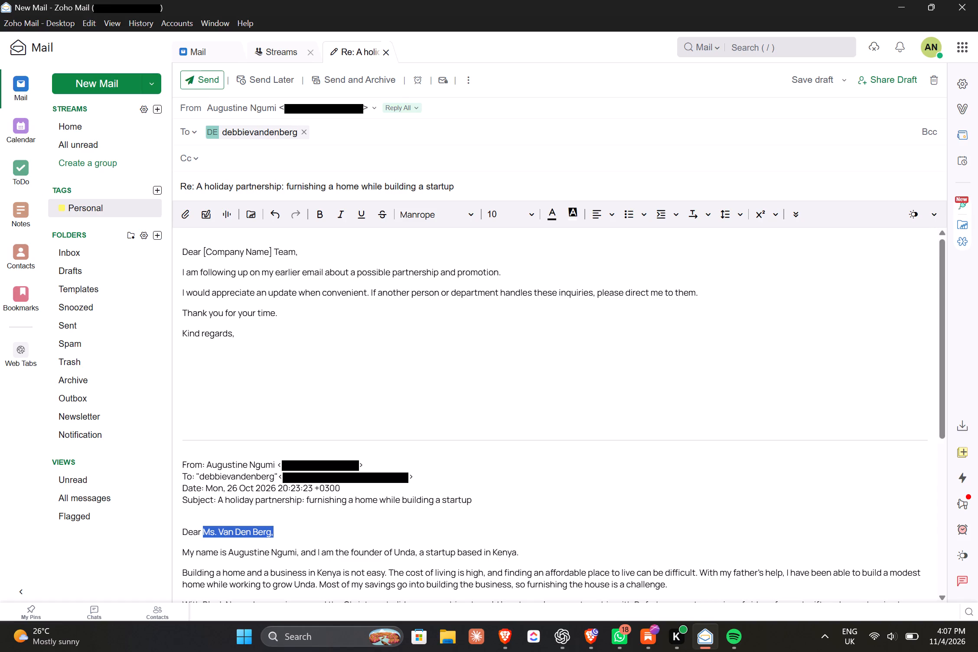
pyautogui.moveTo(203, 252); pyautogui.dragTo(307, 249)
pyautogui.hotkey('ctrl', 'v')
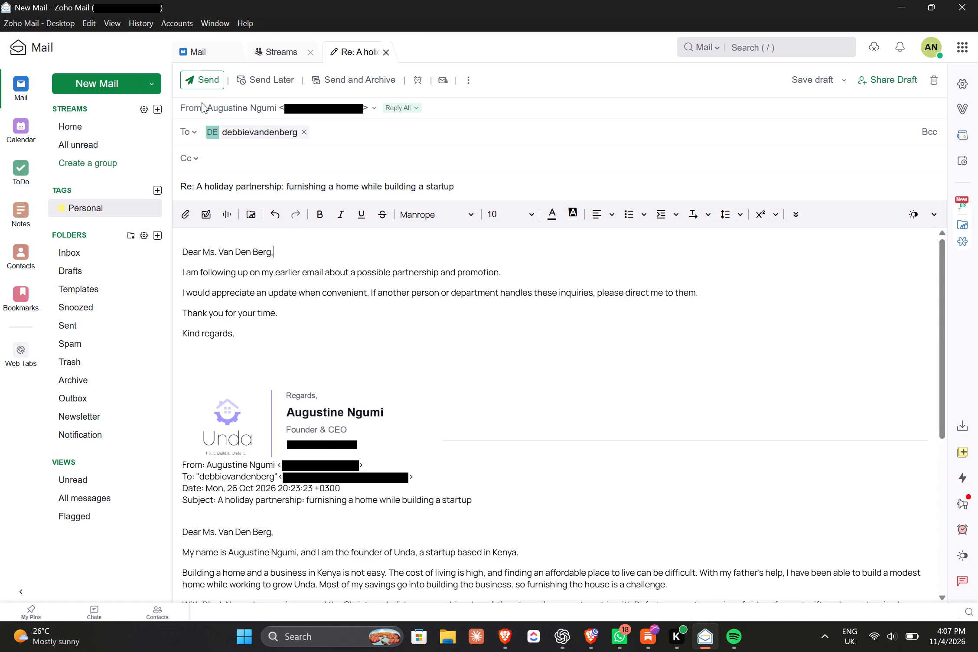
# Send the Defy contact reply.
pyautogui.hotkey('ctrl', 'Return')
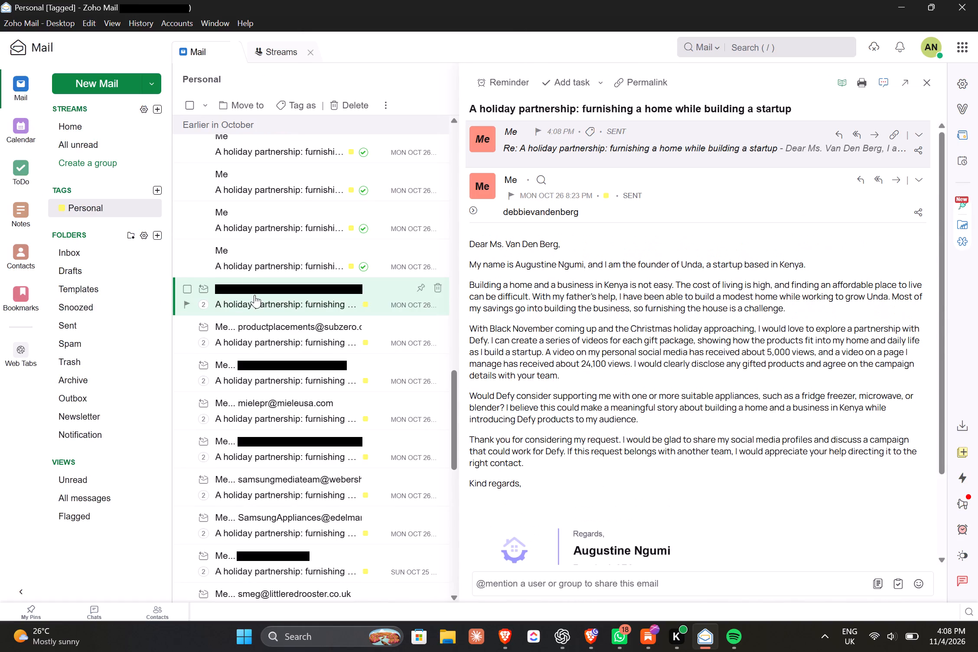
# Open the partnership email sent to the Haier Kenya team and start a reply to all.
pyautogui.click(279, 263)
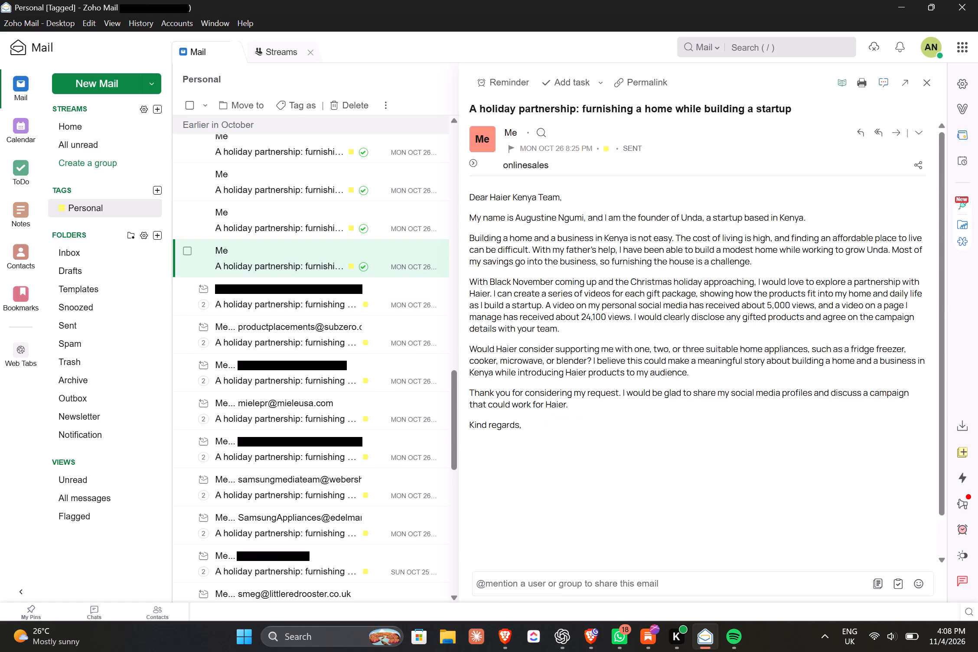
pyautogui.scroll(-2, 664, 345)
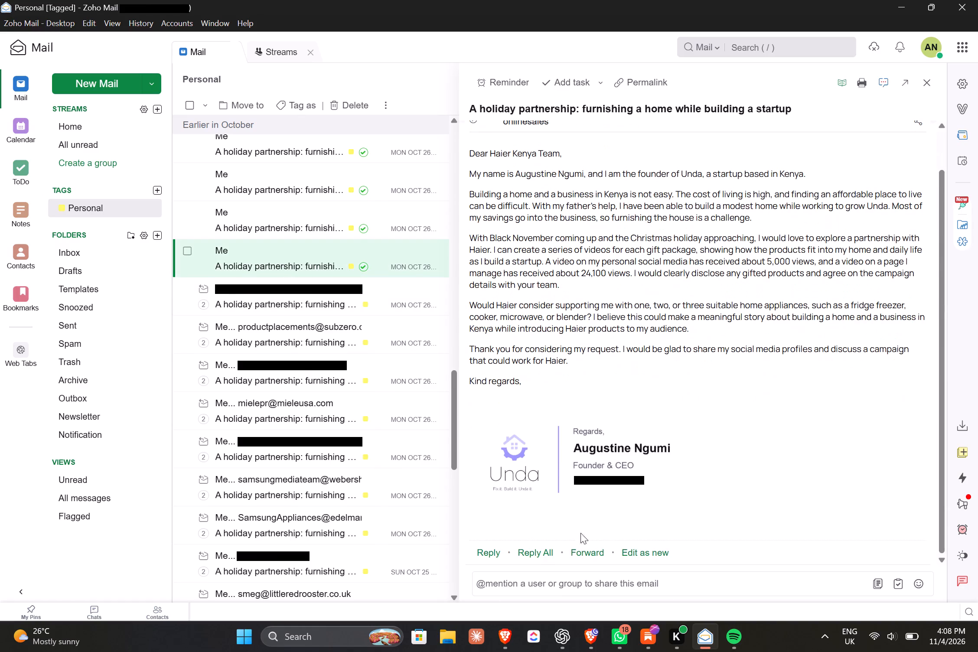
pyautogui.click(538, 548)
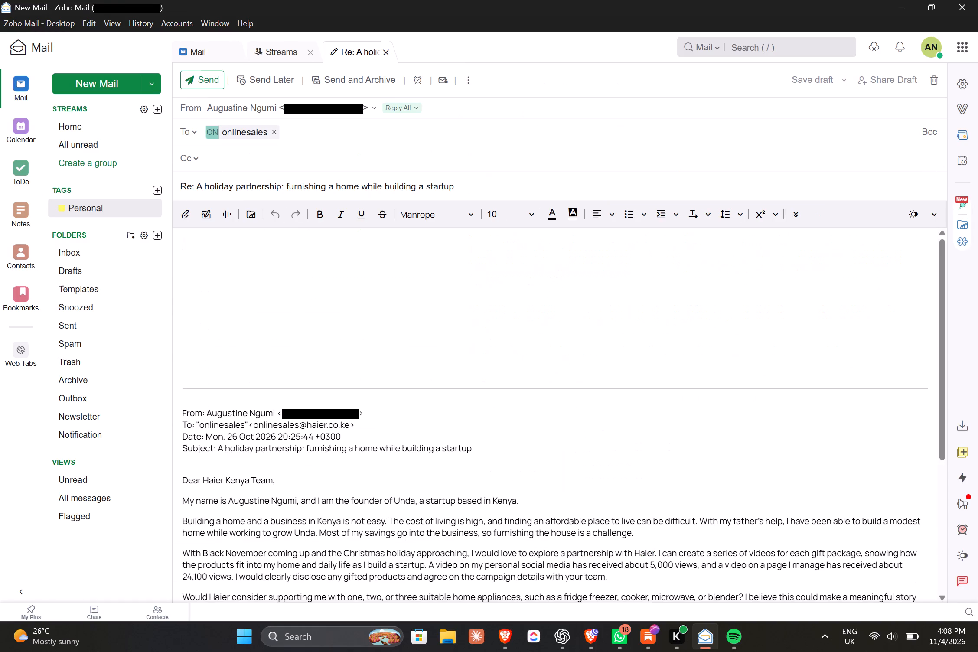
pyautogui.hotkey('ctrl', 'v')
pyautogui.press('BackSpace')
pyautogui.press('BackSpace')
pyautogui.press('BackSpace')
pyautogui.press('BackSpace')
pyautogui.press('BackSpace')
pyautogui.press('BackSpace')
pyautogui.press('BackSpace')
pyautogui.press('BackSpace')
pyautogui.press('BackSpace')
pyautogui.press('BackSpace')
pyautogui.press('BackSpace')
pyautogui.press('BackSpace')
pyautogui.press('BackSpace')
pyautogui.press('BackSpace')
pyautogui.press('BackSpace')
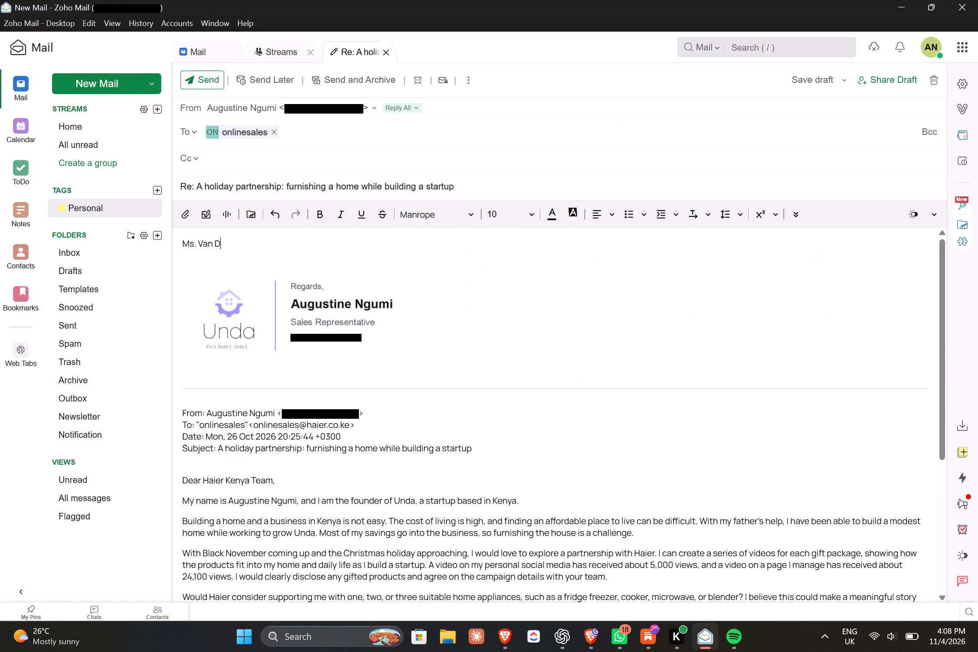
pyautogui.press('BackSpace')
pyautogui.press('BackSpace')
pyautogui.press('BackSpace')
# Insert the "Dear [Company Name] Team" follow-up message from the clipboard history into the Haier Kenya reply.
pyautogui.press('super+v')
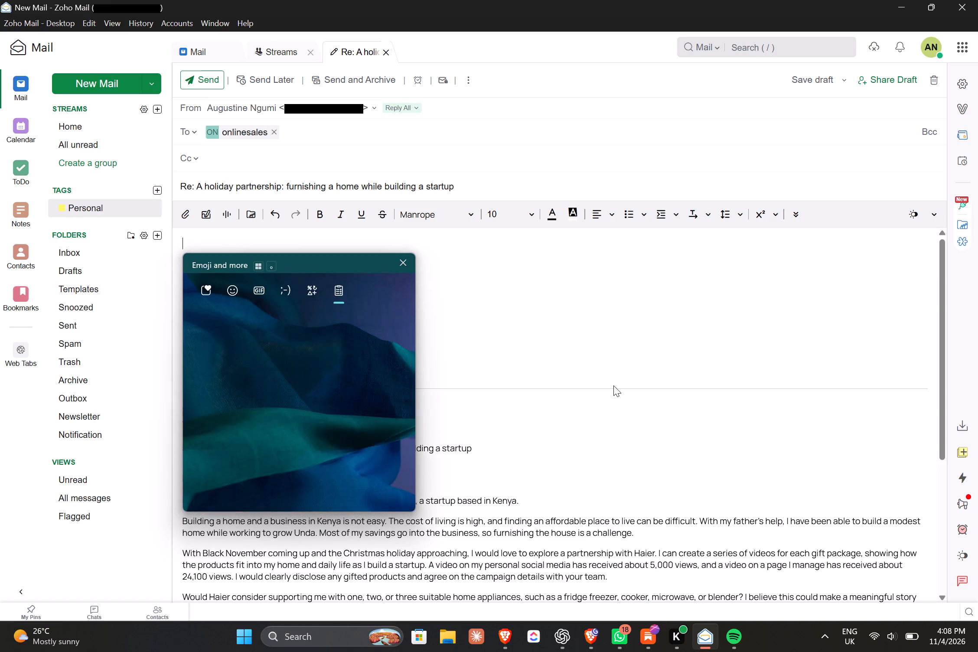
pyautogui.scroll(-3, 342, 494)
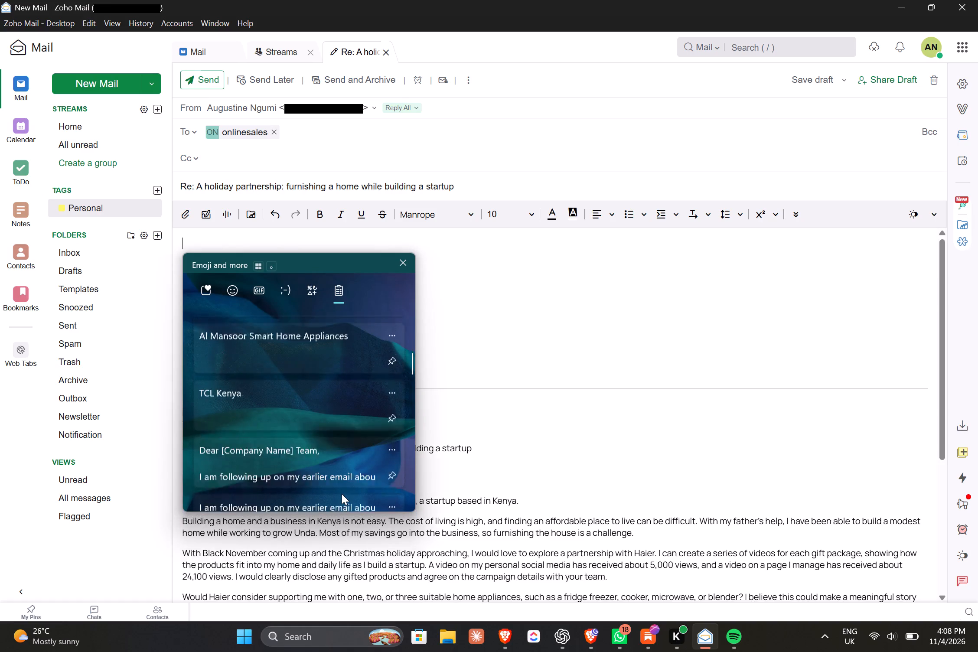
pyautogui.scroll(-1, 342, 494)
pyautogui.click(304, 456)
pyautogui.hotkey('ctrl', 'v')
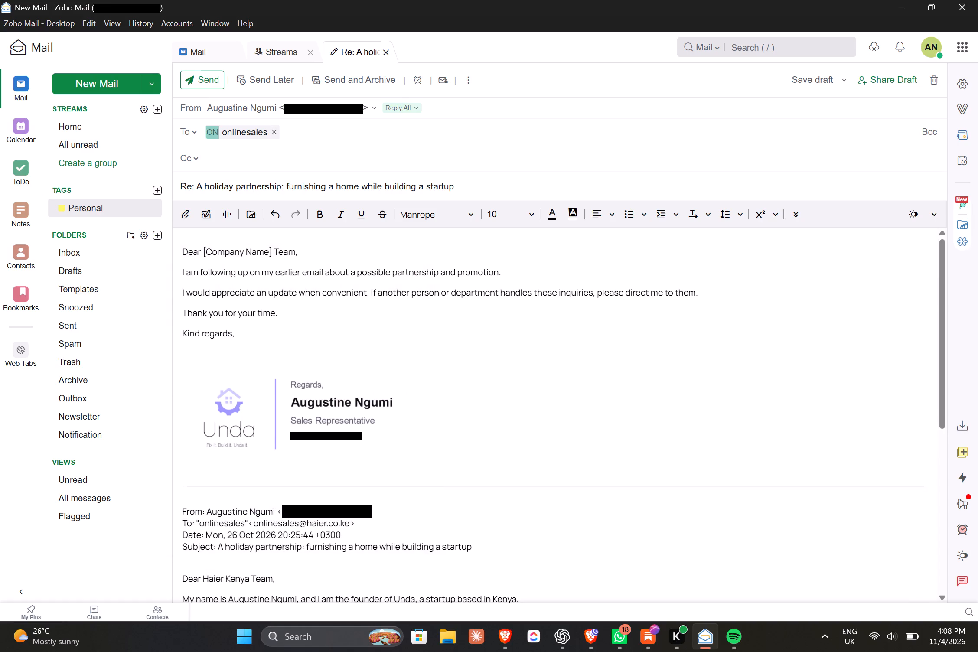
# Copy the whole follow-up message, from the "Dear [Company Name] Team" greeting through "Kind regards,", for reuse.
pyautogui.moveTo(293, 335); pyautogui.dragTo(170, 240)
pyautogui.hotkey('ctrl', 'c')
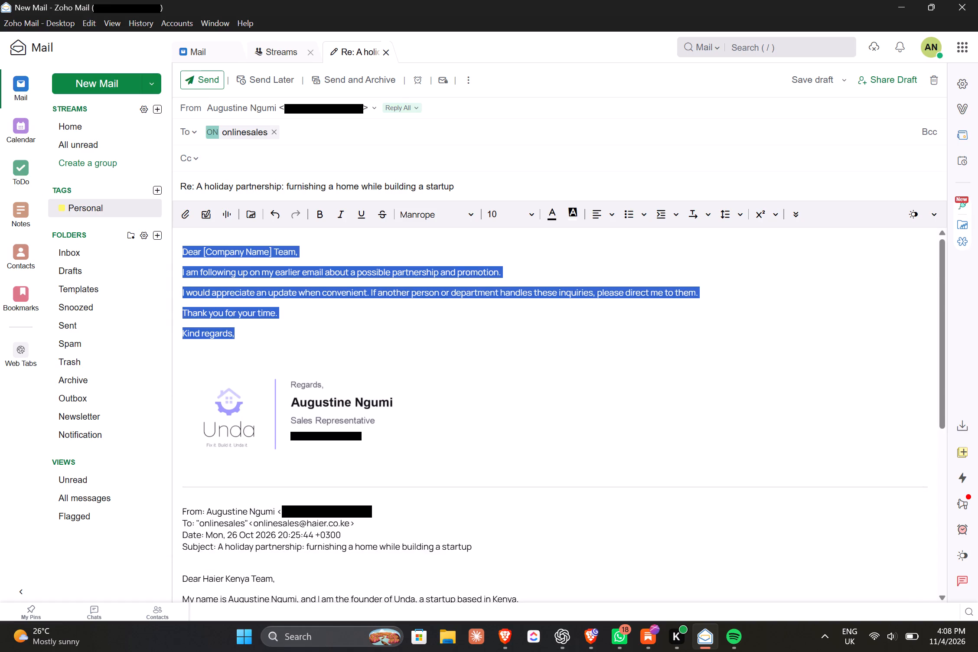
pyautogui.click(407, 315)
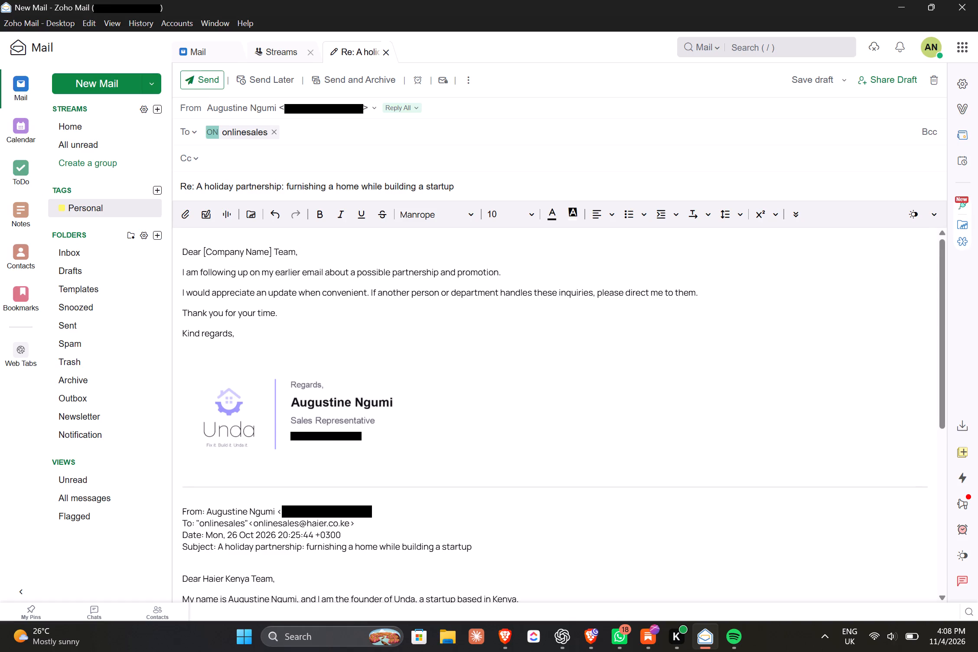
# Remove the blank line below "Kind regards," and apply the Founder & CEO signature to the Haier Kenya reply.
pyautogui.click(215, 358)
pyautogui.press('Delete')
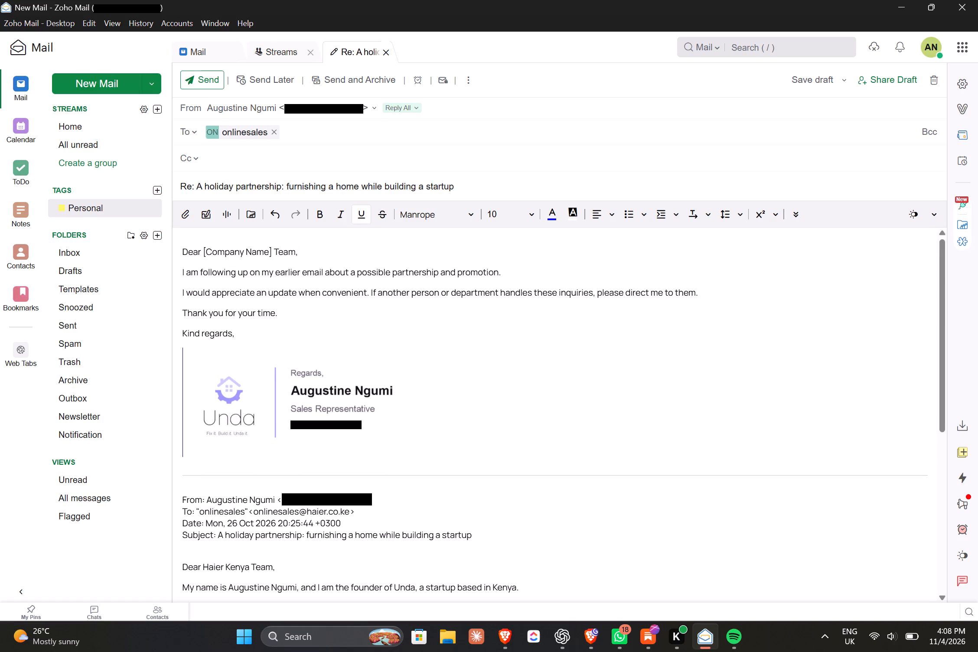
pyautogui.click(467, 85)
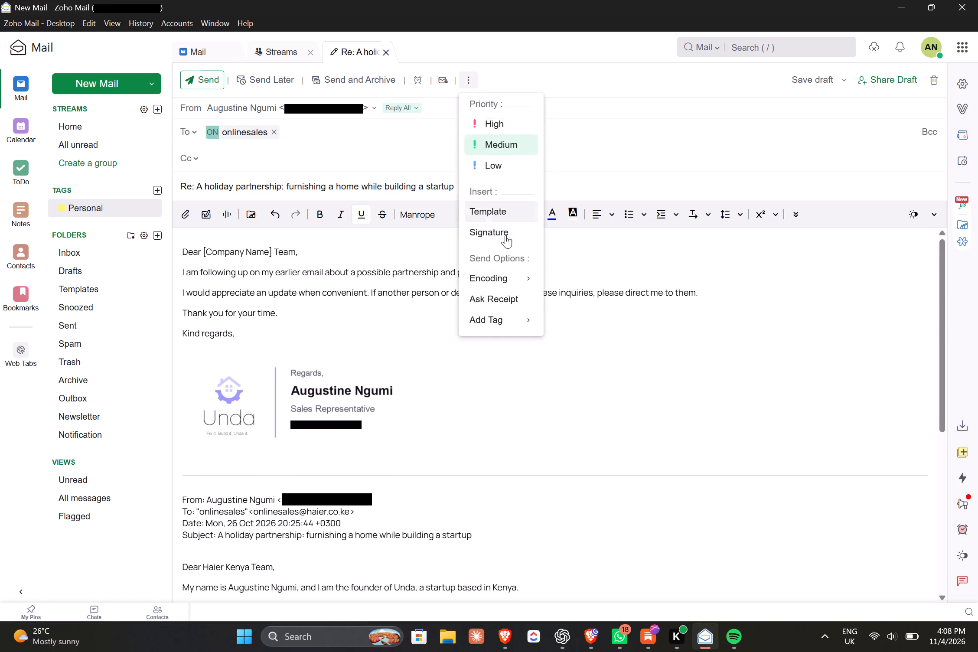
pyautogui.click(505, 235)
pyautogui.click(596, 385)
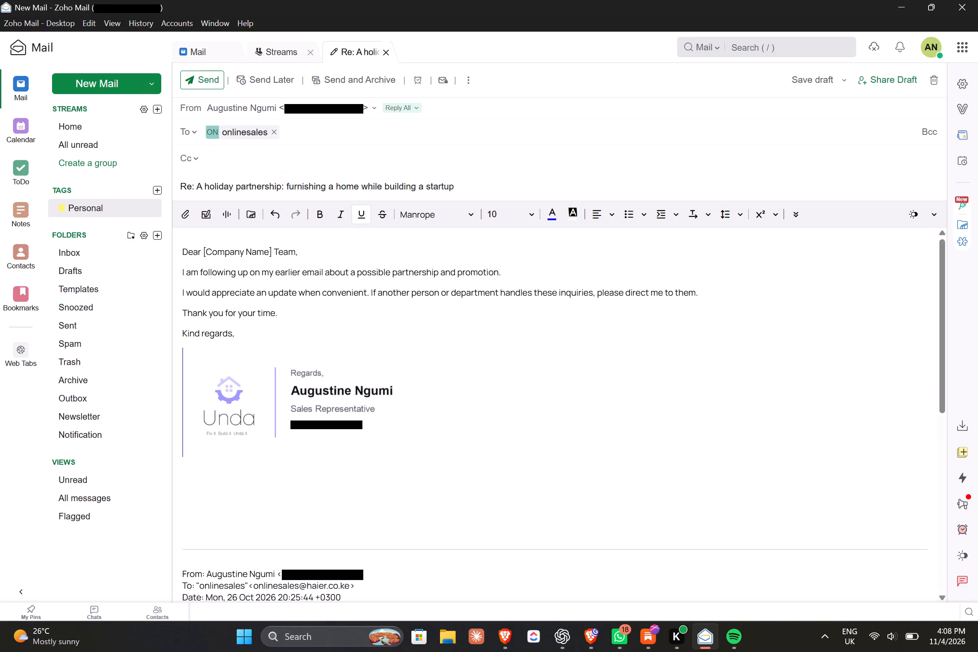
# Replace "[Company Name]" in the Haier reply's greeting with "Haier Kenya".
pyautogui.scroll(-1, 316, 497)
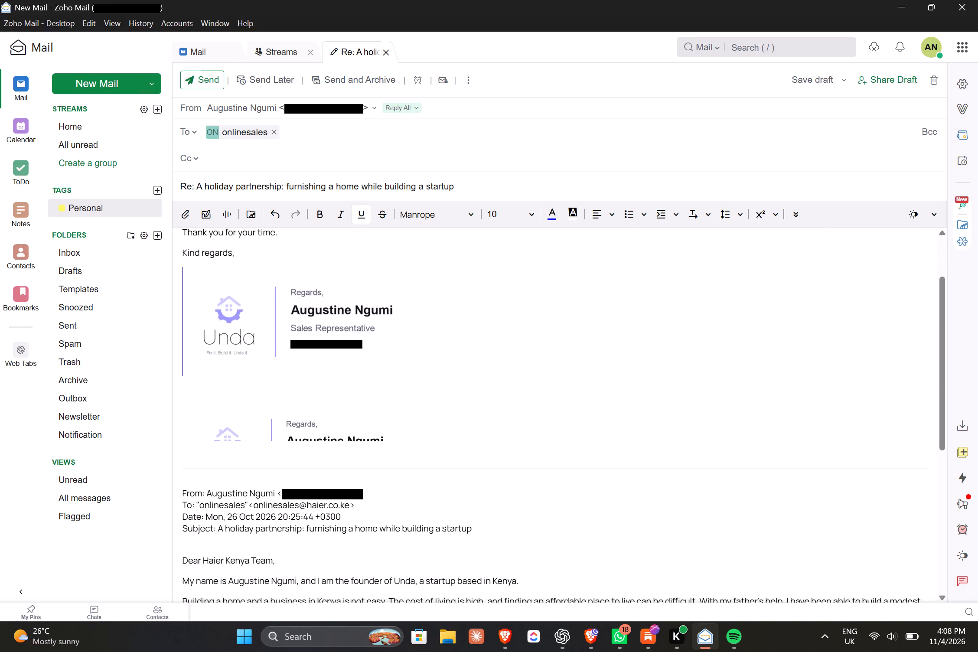
pyautogui.scroll(5, 274, 530)
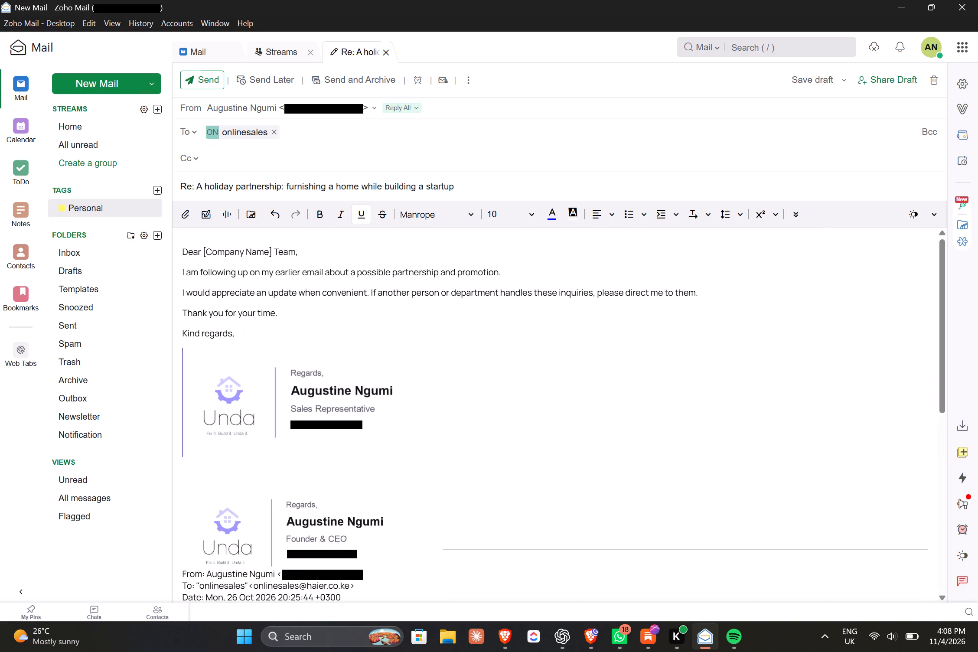
pyautogui.moveTo(272, 250); pyautogui.dragTo(199, 260)
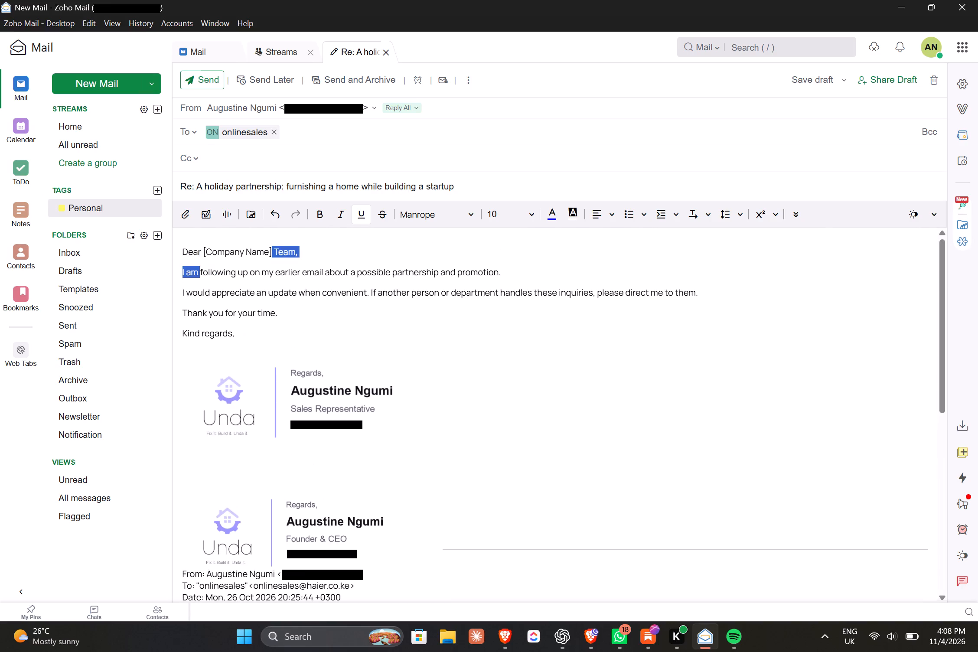
pyautogui.moveTo(199, 260); pyautogui.dragTo(202, 253)
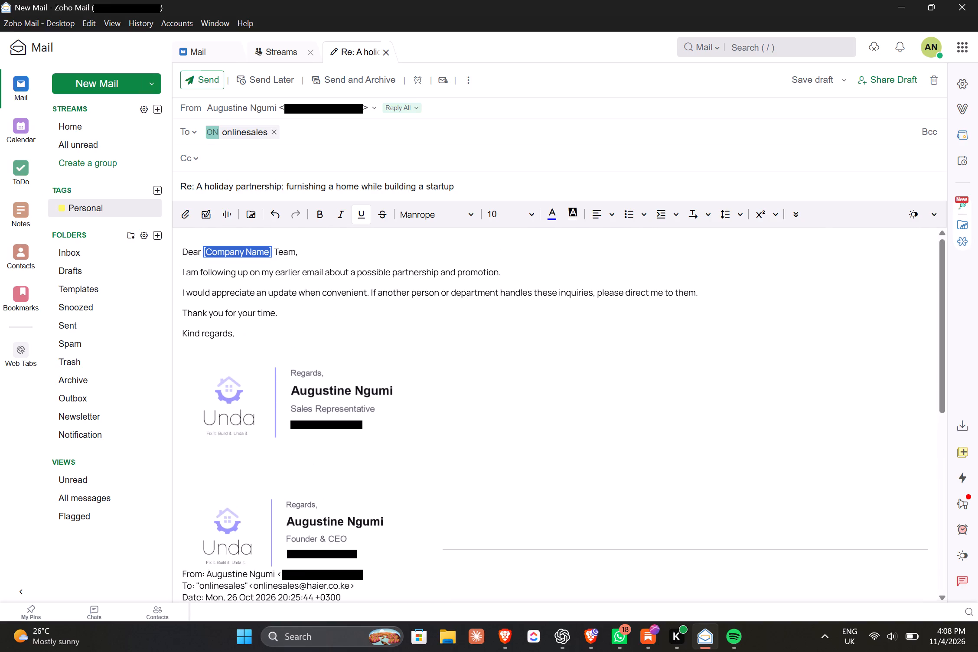
pyautogui.write('Ha')
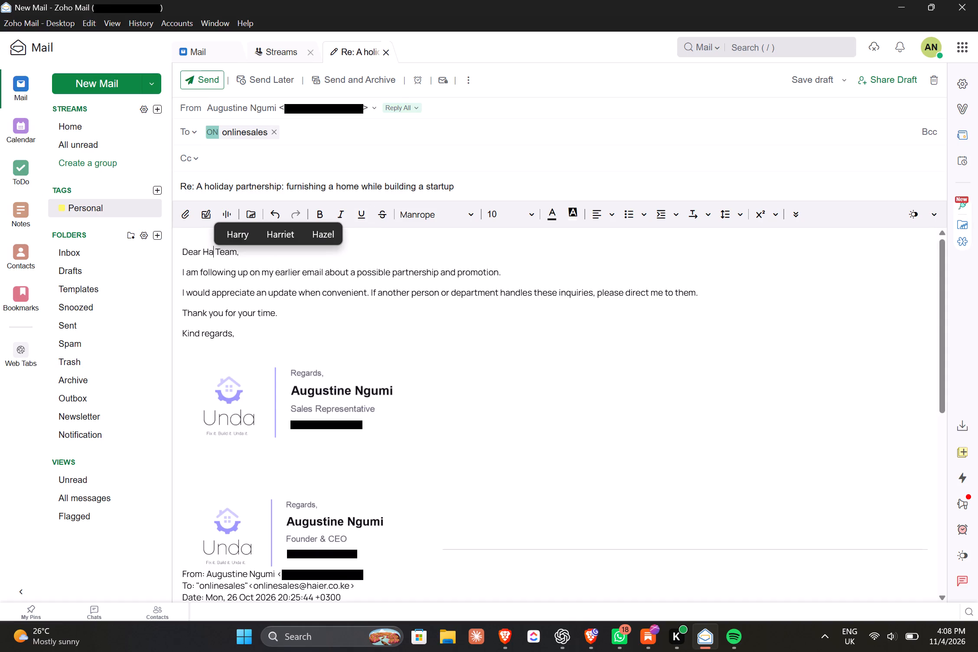
pyautogui.press('i')
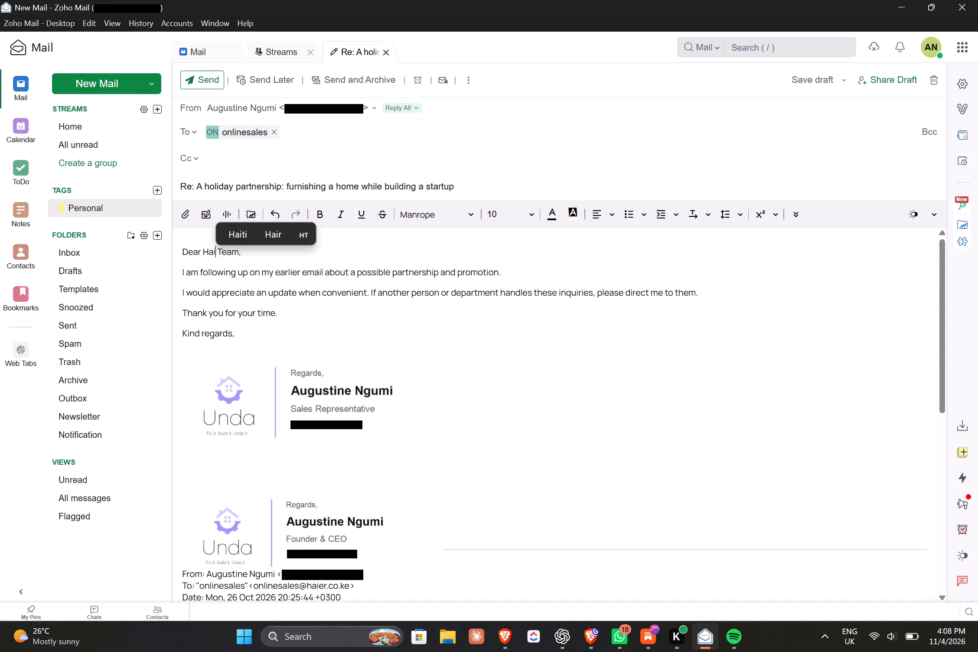
pyautogui.write('er')
pyautogui.scroll(1, 202, 253)
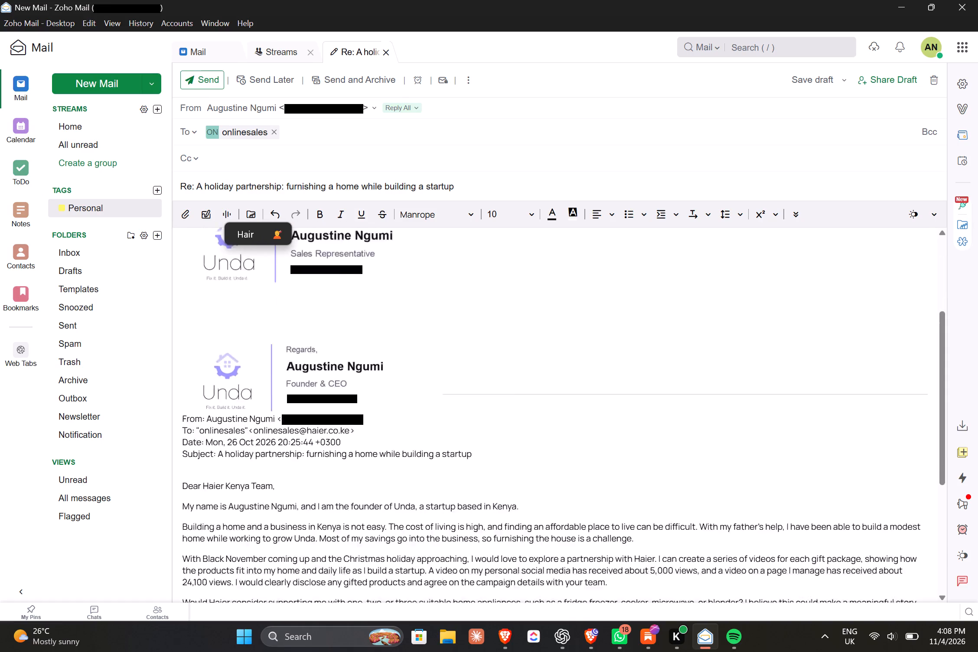
pyautogui.scroll(2, 202, 253)
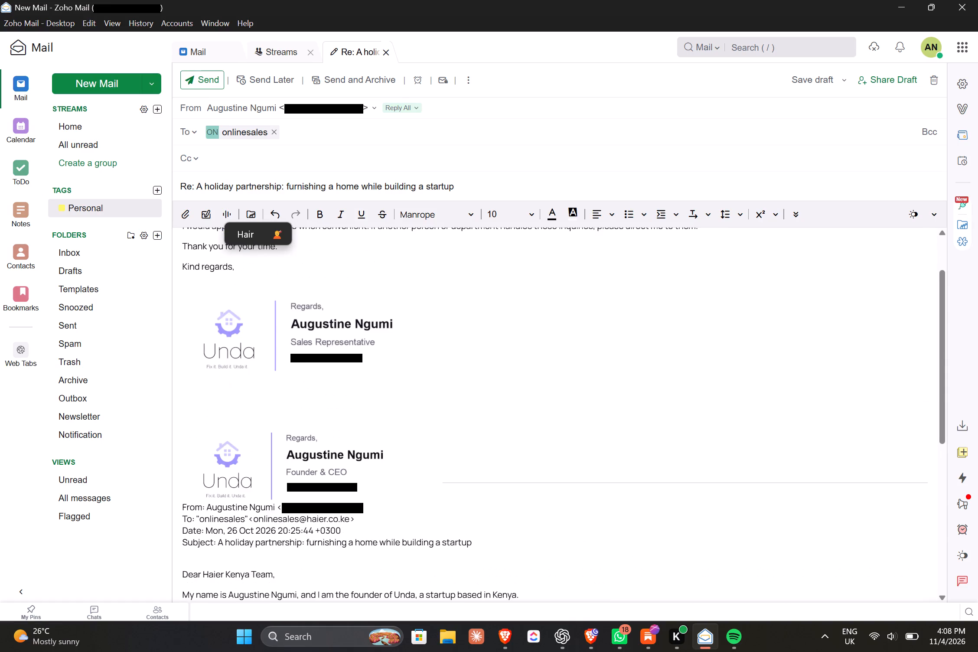
pyautogui.press('space')
pyautogui.write('Kenya')
# Send the Haier Kenya reply.
pyautogui.hotkey('ctrl', 'Return')
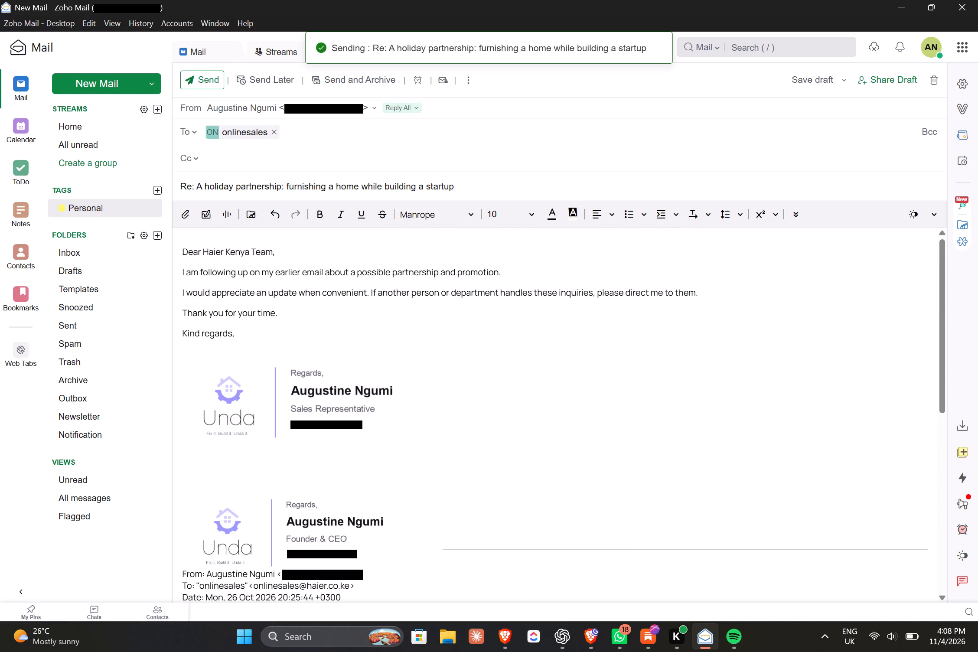
# Start a reply to all on the Hisense Kenya partnership email and paste the "Dear [Company Name] Team" follow-up message.
pyautogui.scroll(1, 330, 258)
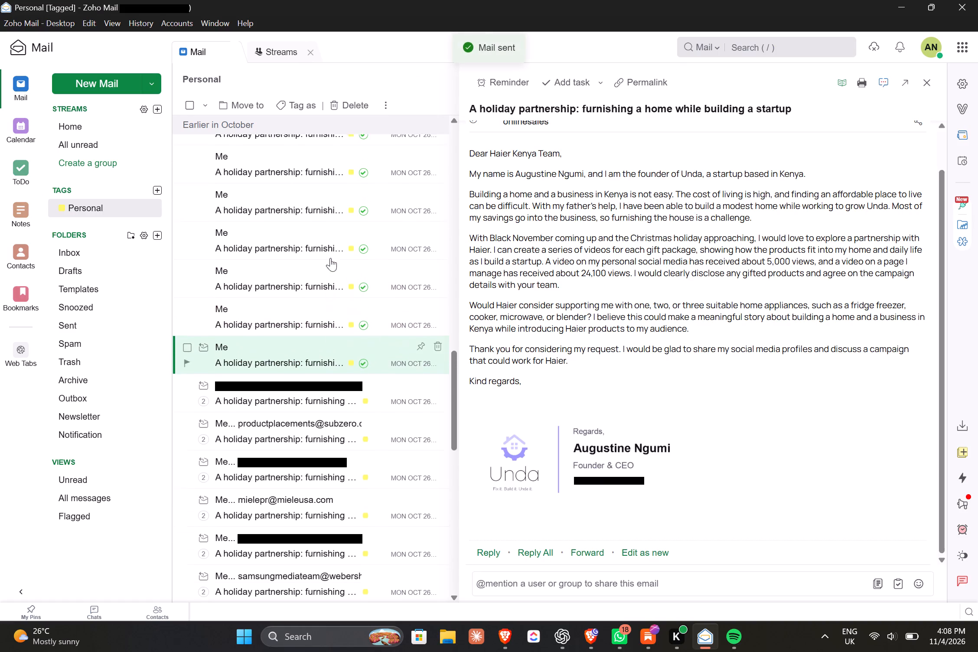
pyautogui.scroll(1, 330, 258)
pyautogui.click(312, 339)
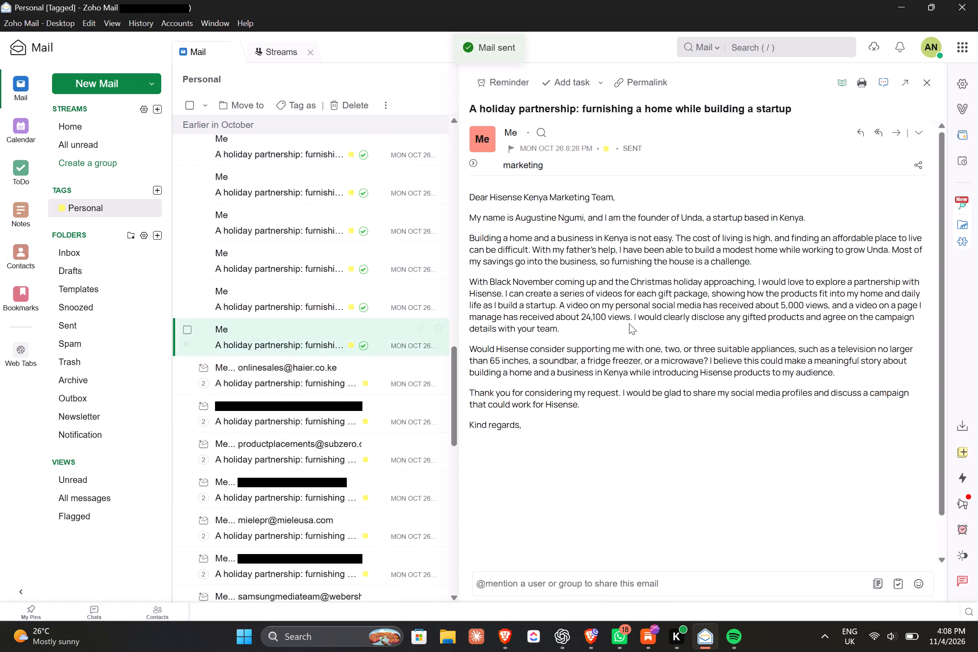
pyautogui.scroll(-4, 629, 323)
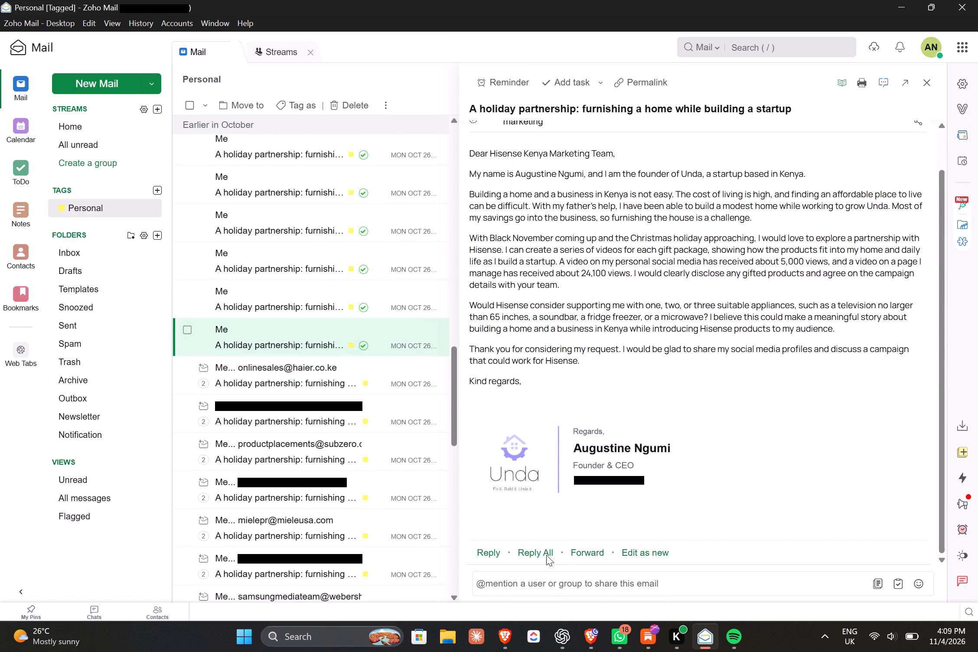
pyautogui.click(544, 551)
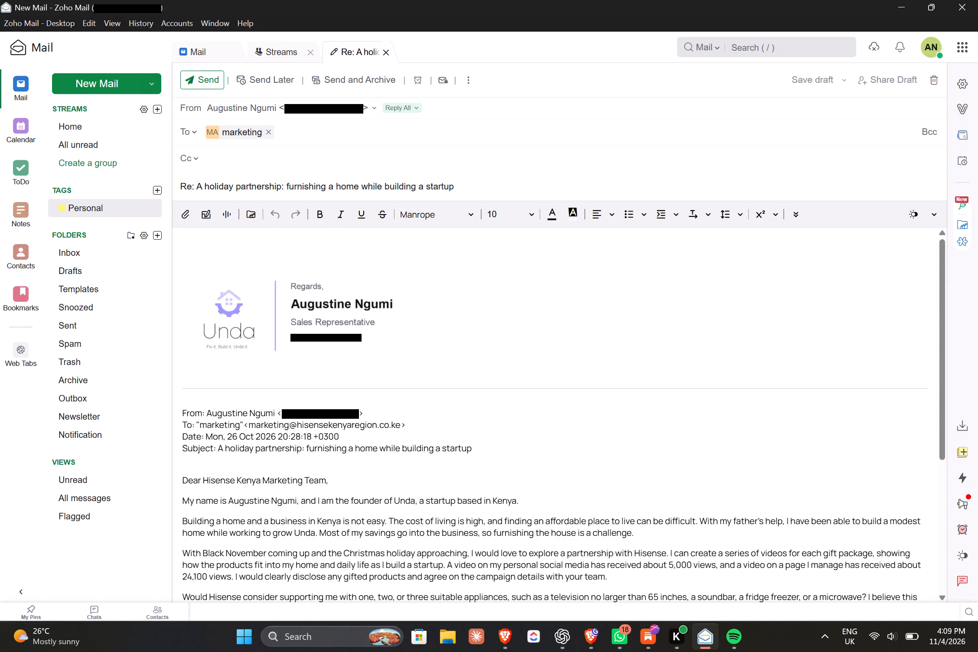
pyautogui.hotkey('ctrl', 'v')
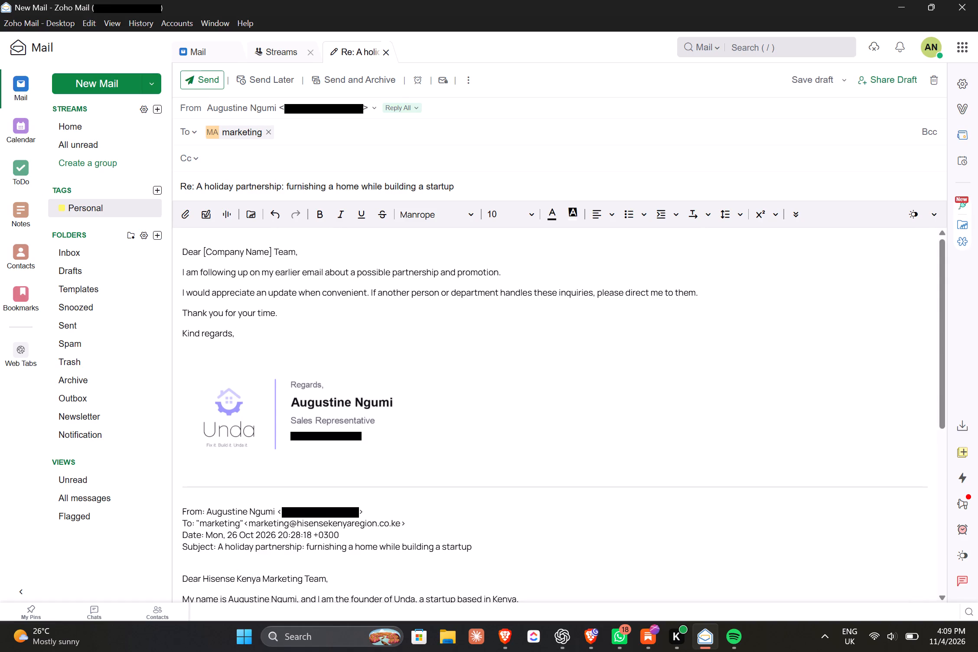
# Replace "[Company Name]" in the Hisense reply's greeting with "Hisense Kenya Marketing" copied from the original email.
pyautogui.moveTo(202, 579); pyautogui.dragTo(293, 567)
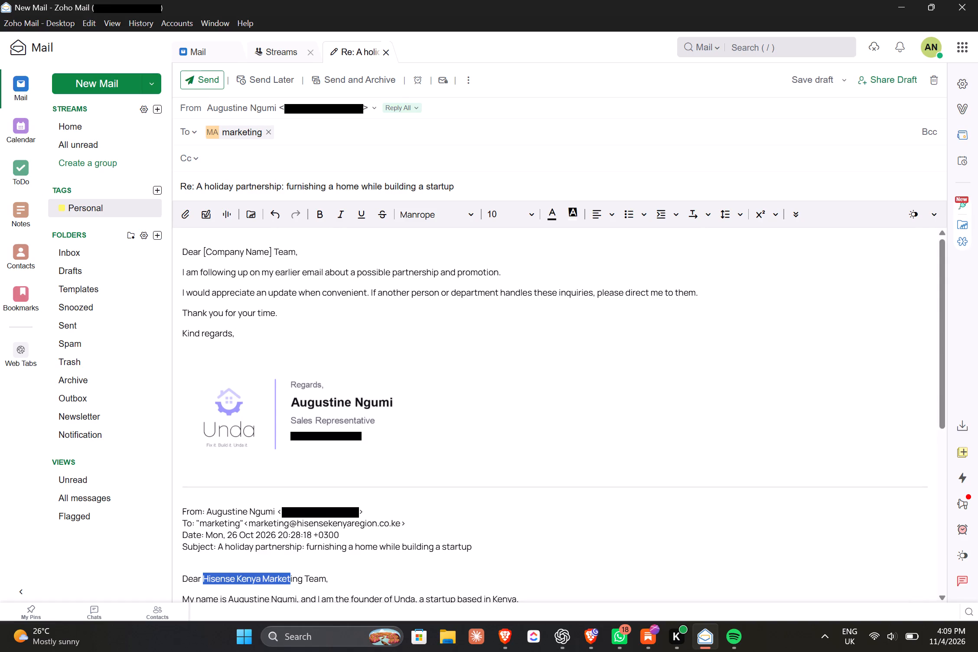
pyautogui.moveTo(293, 567); pyautogui.dragTo(304, 574)
pyautogui.hotkey('ctrl', 'c')
pyautogui.moveTo(203, 254); pyautogui.dragTo(228, 254)
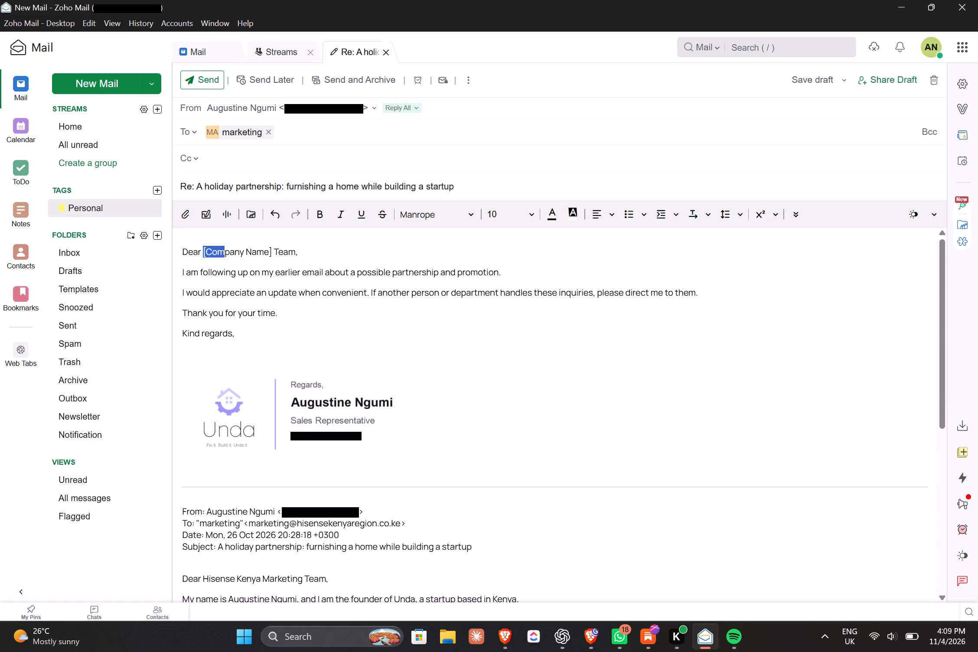
pyautogui.moveTo(228, 254); pyautogui.dragTo(271, 249)
pyautogui.hotkey('ctrl', 'v')
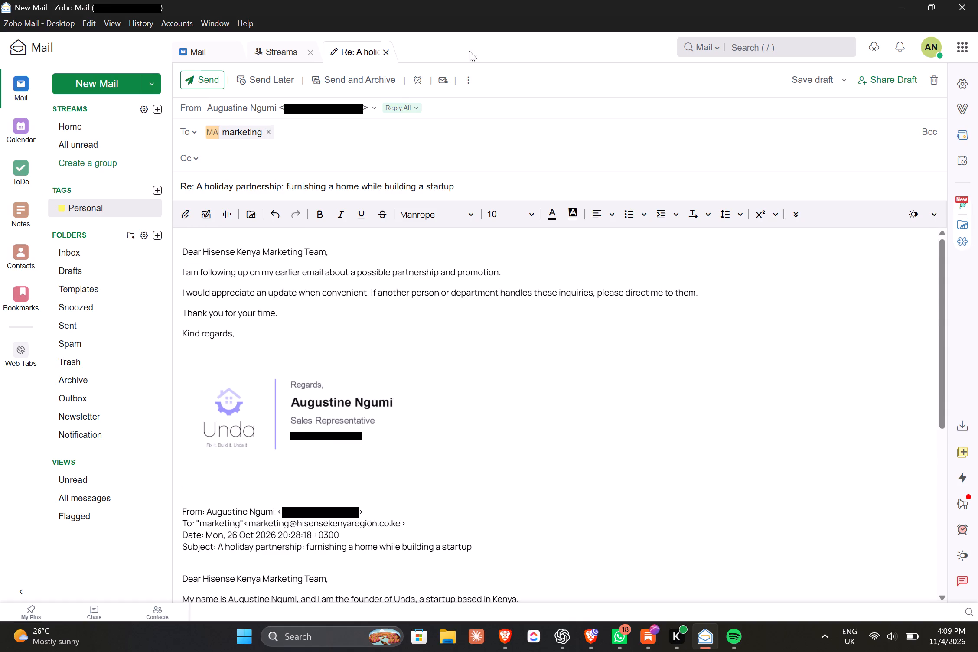
# Apply the Founder & CEO signature to the Hisense Kenya reply.
pyautogui.click(470, 80)
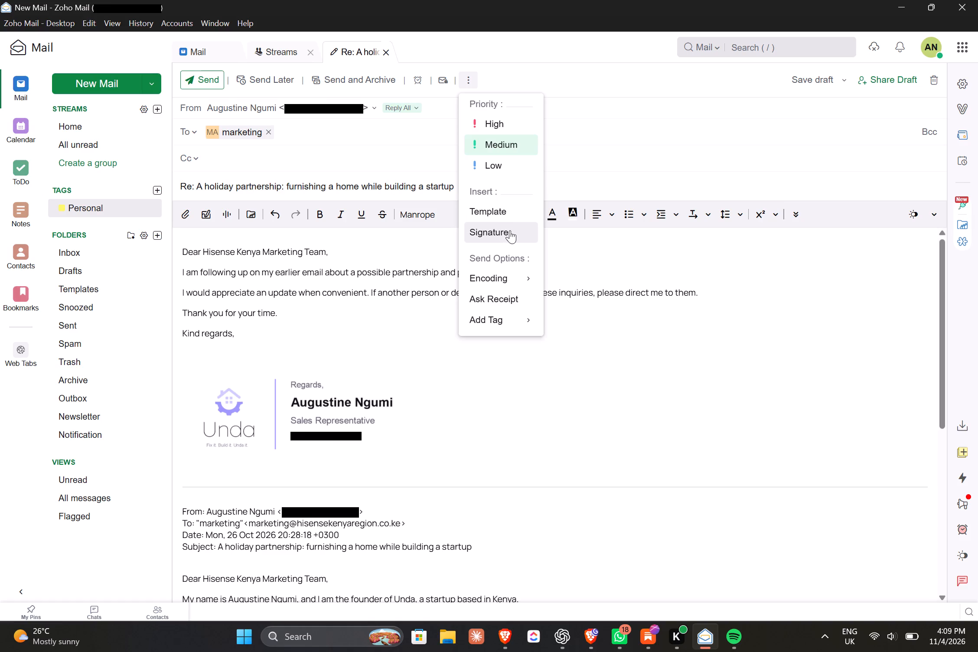
pyautogui.click(510, 230)
pyautogui.click(587, 400)
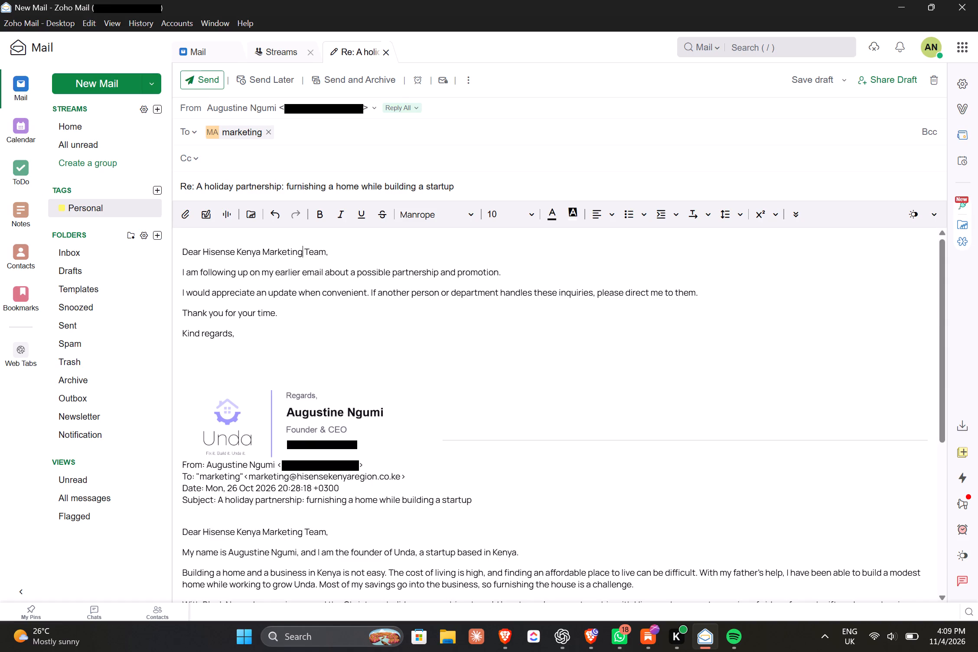
# Delete one blank line above the signature and one between the signature and the quoted email in the Hisense reply.
pyautogui.click(320, 347)
pyautogui.press('Delete')
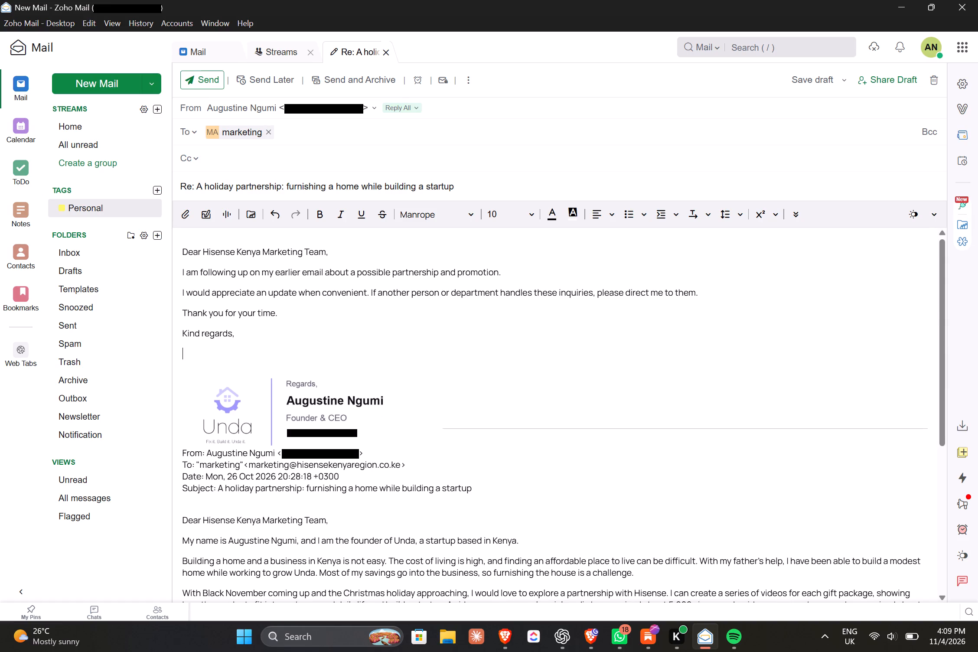
pyautogui.click(522, 427)
pyautogui.press('Delete')
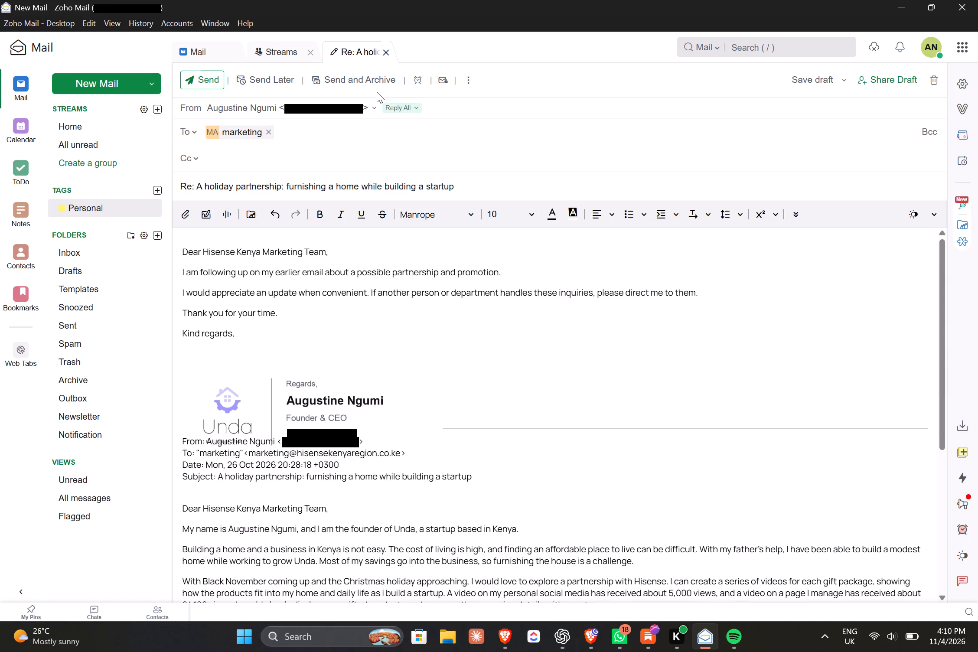
# Send the Hisense Kenya reply.
pyautogui.click(205, 79)
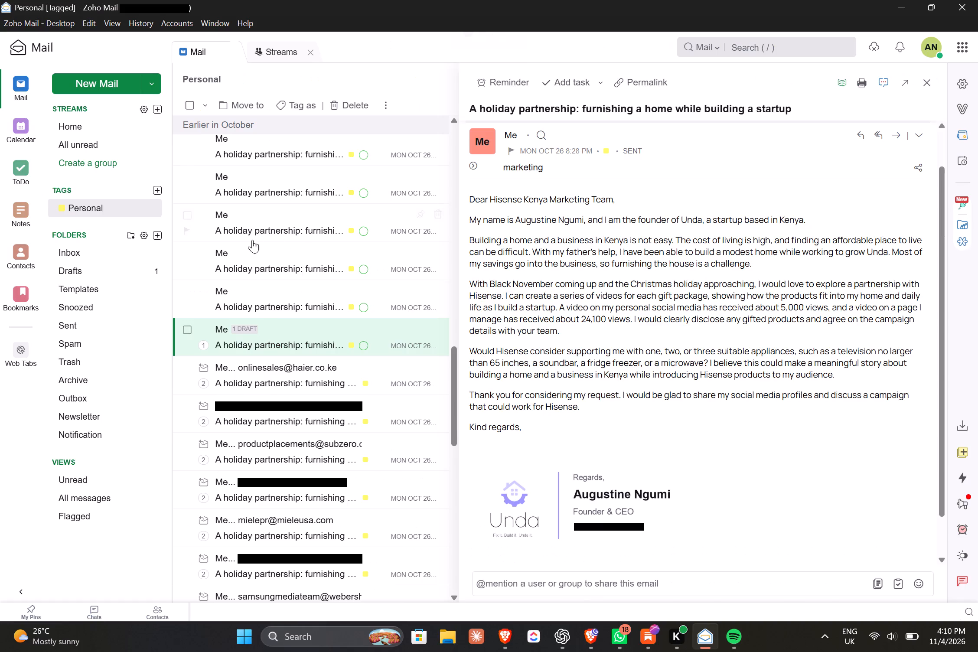
# Start a reply to all on the Beko Kenya partnership email and insert the "Dear [Company Name] Team" follow-up message from the clipboard history.
pyautogui.click(285, 299)
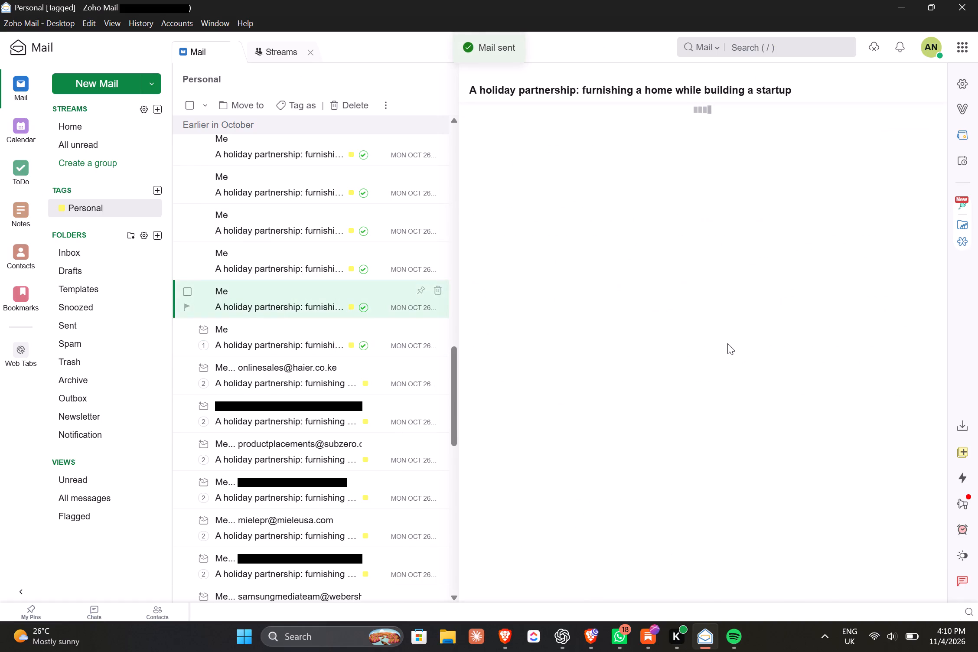
pyautogui.scroll(1, 382, 340)
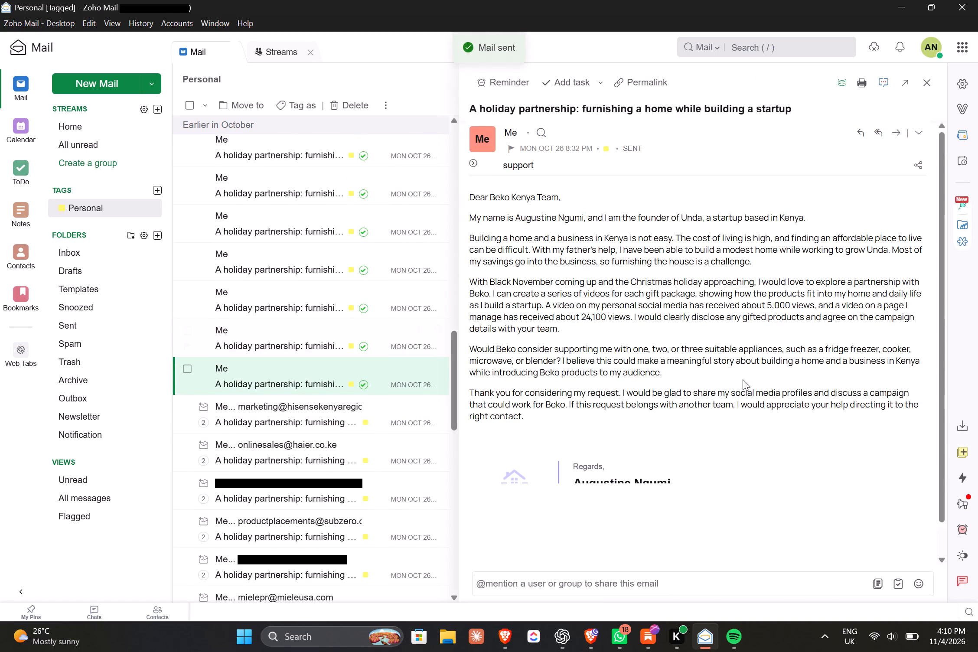
pyautogui.click(880, 135)
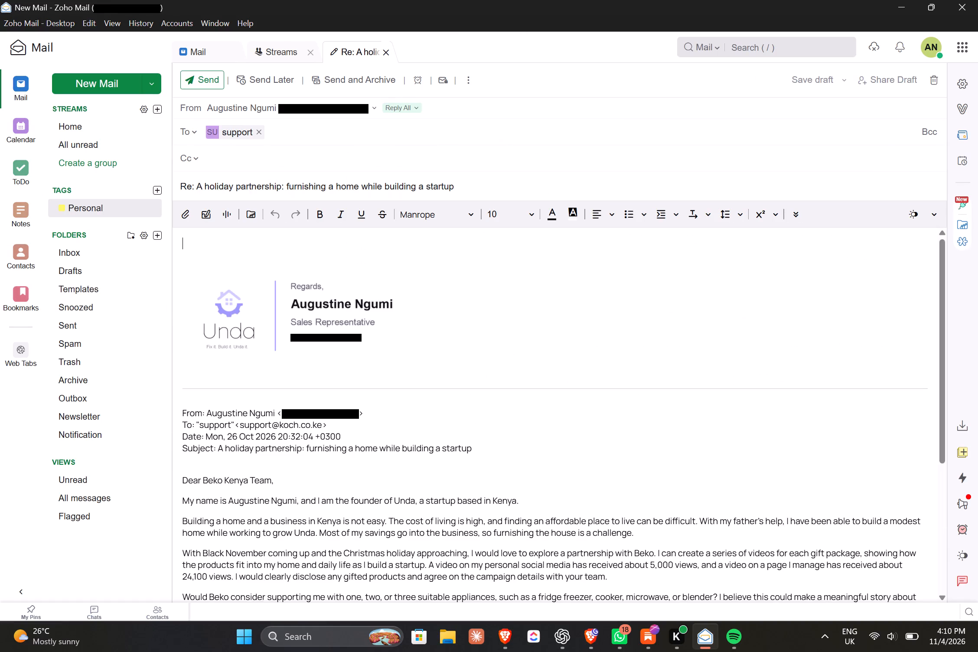
pyautogui.hotkey('ctrl', 'v')
pyautogui.hotkey('ctrl', 'z')
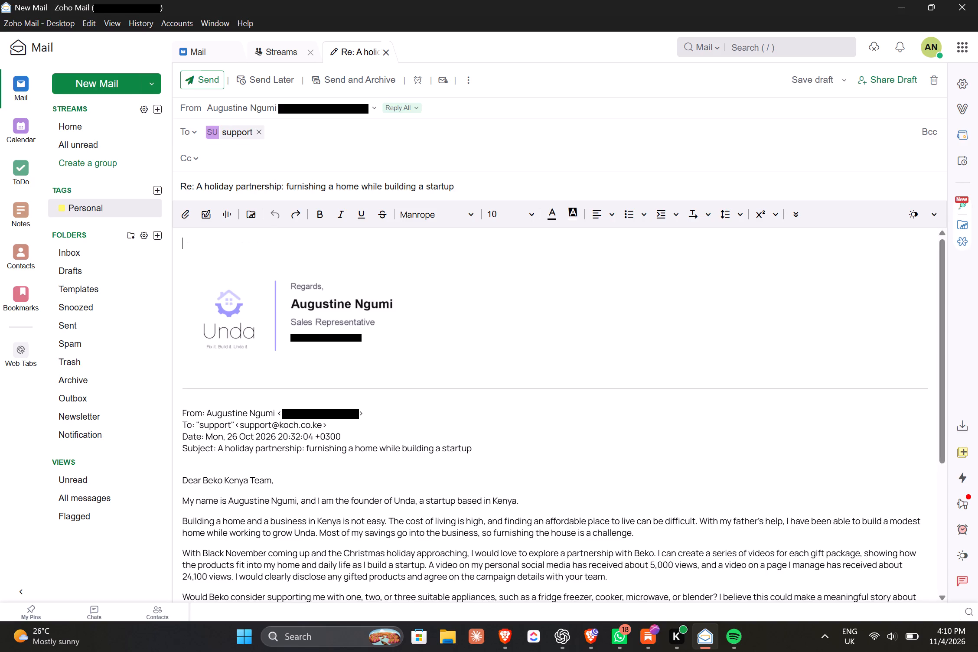
pyautogui.press('super+v')
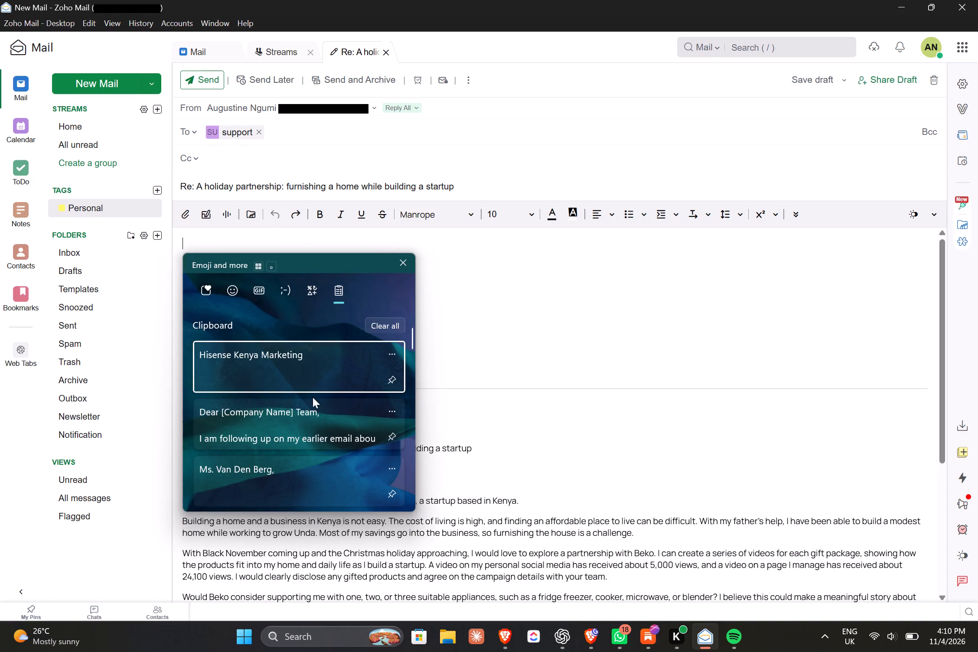
pyautogui.click(297, 429)
pyautogui.hotkey('ctrl', 'v')
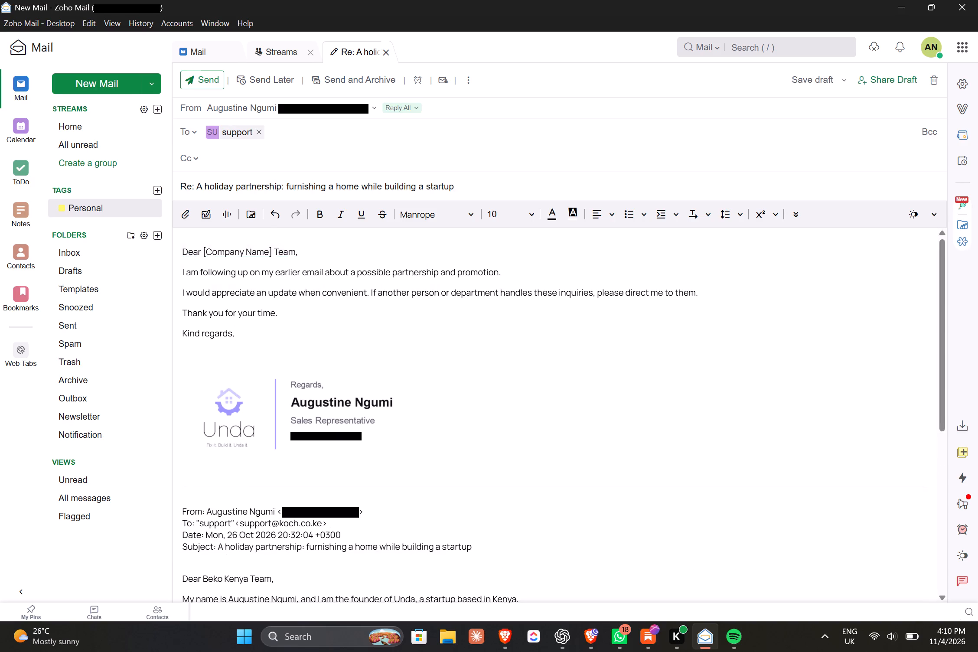
# Replace "[Company Name]" in the Beko reply's greeting with "Beko Kenya".
pyautogui.moveTo(204, 249); pyautogui.dragTo(272, 255)
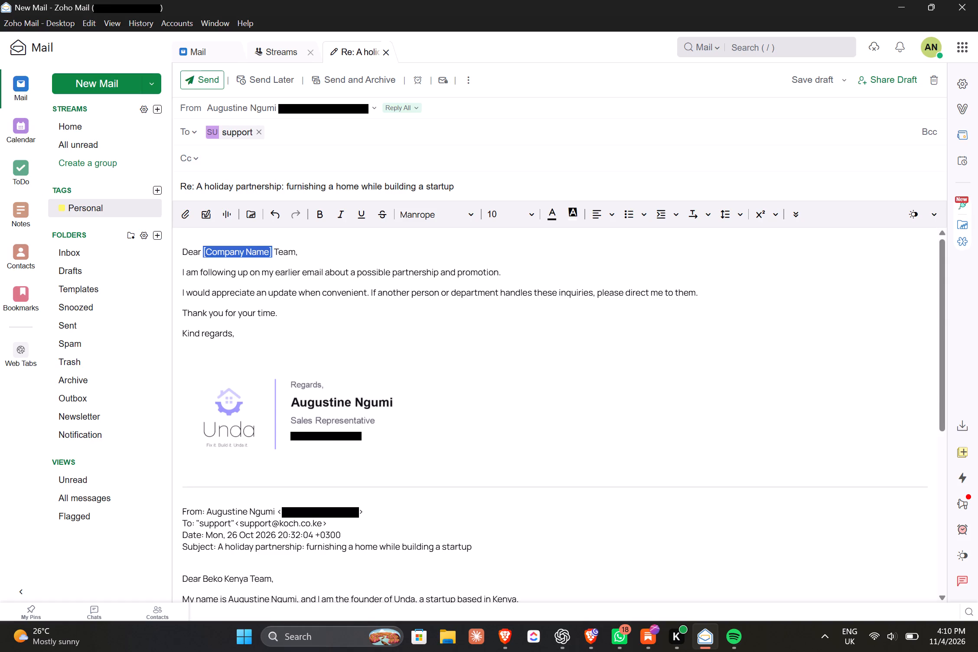
pyautogui.write('Beko Kenya')
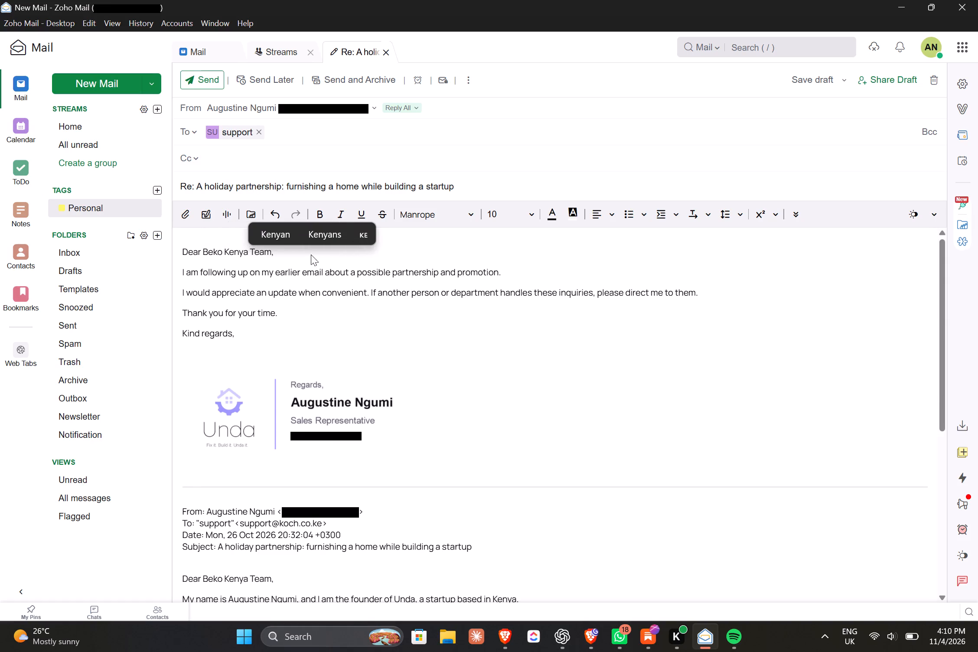
# Send the Beko Kenya reply.
pyautogui.click(211, 78)
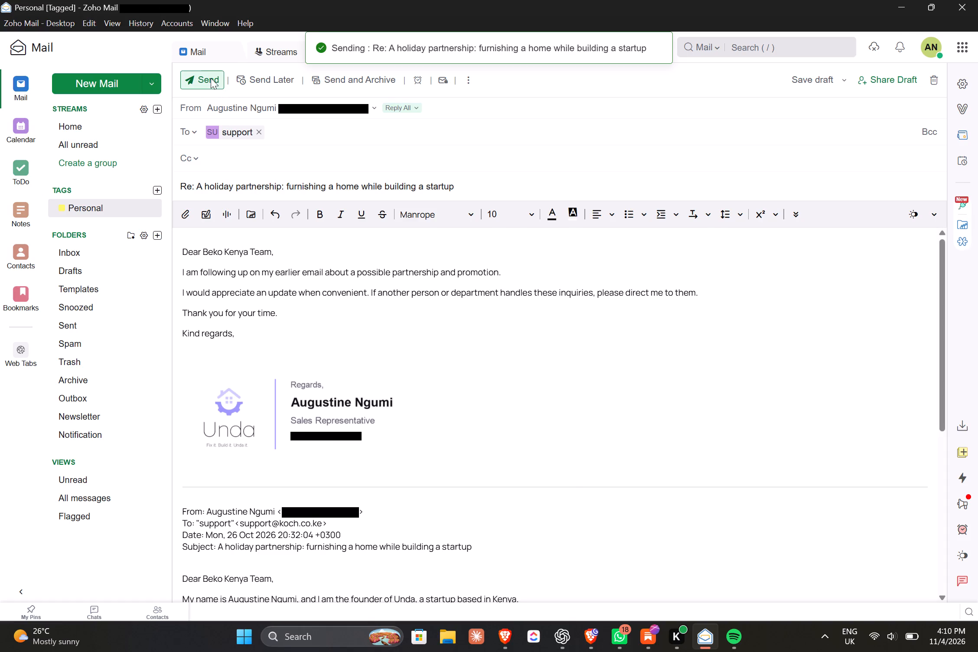
# Start a reply to all on the Whirlpool Pro partnership email and paste the "Dear [Company Name] Team" follow-up message.
pyautogui.click(287, 340)
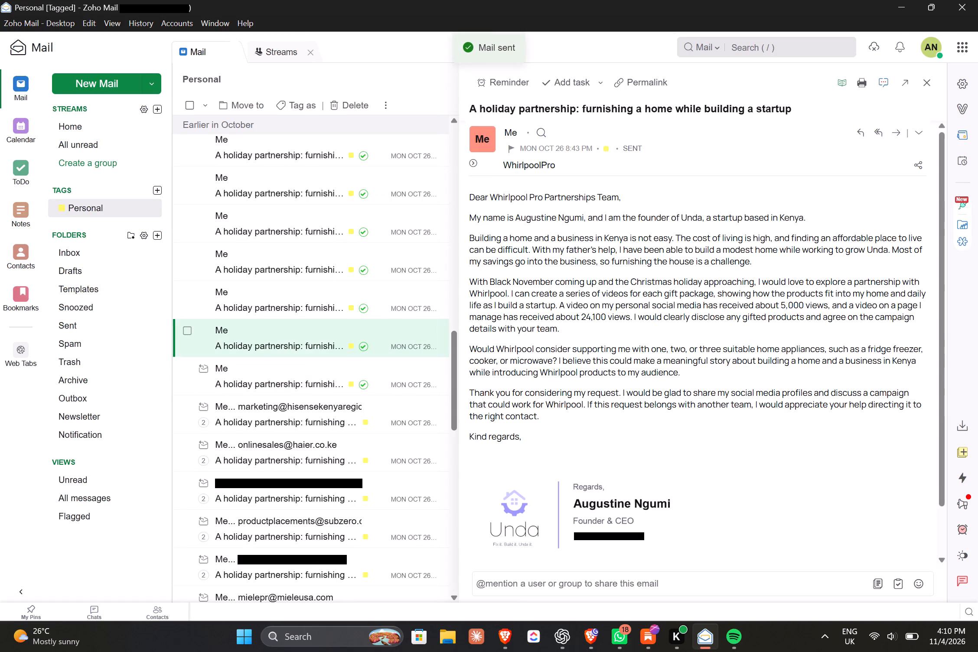
pyautogui.click(878, 131)
pyautogui.hotkey('ctrl', 'v')
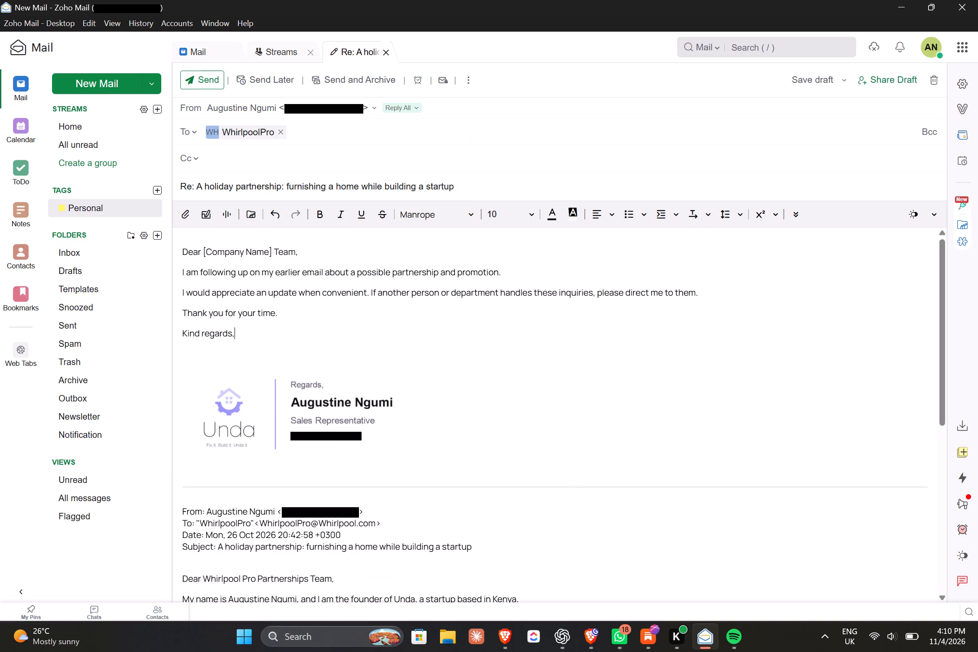
# Replace "[Company Name]" in the Whirlpool Pro reply's greeting with "Whirlpool Pro Partnerships", copied from the quoted original email.
pyautogui.scroll(-6, 277, 564)
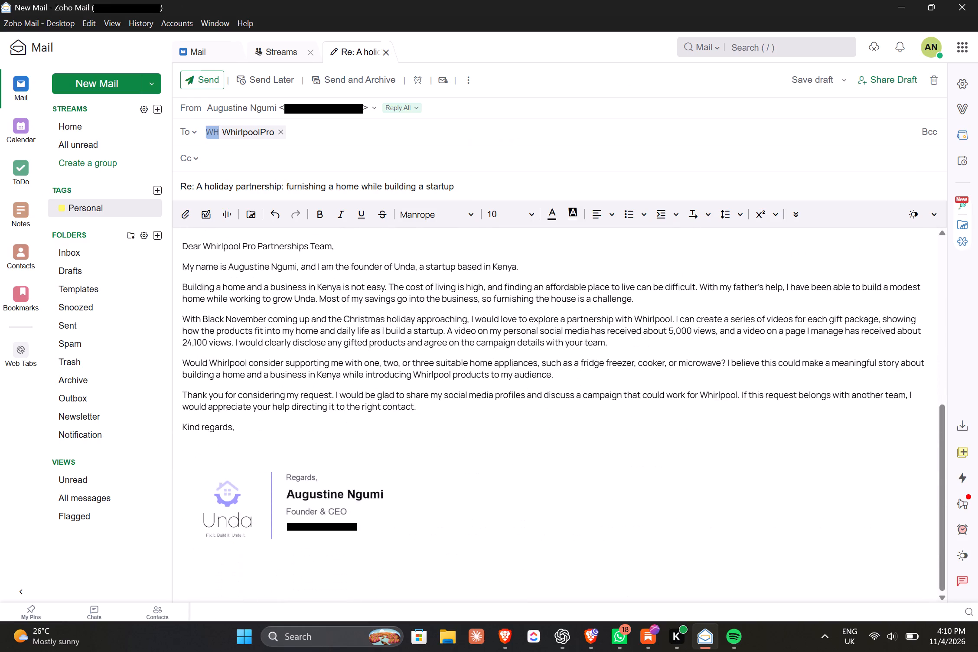
pyautogui.scroll(3, 277, 564)
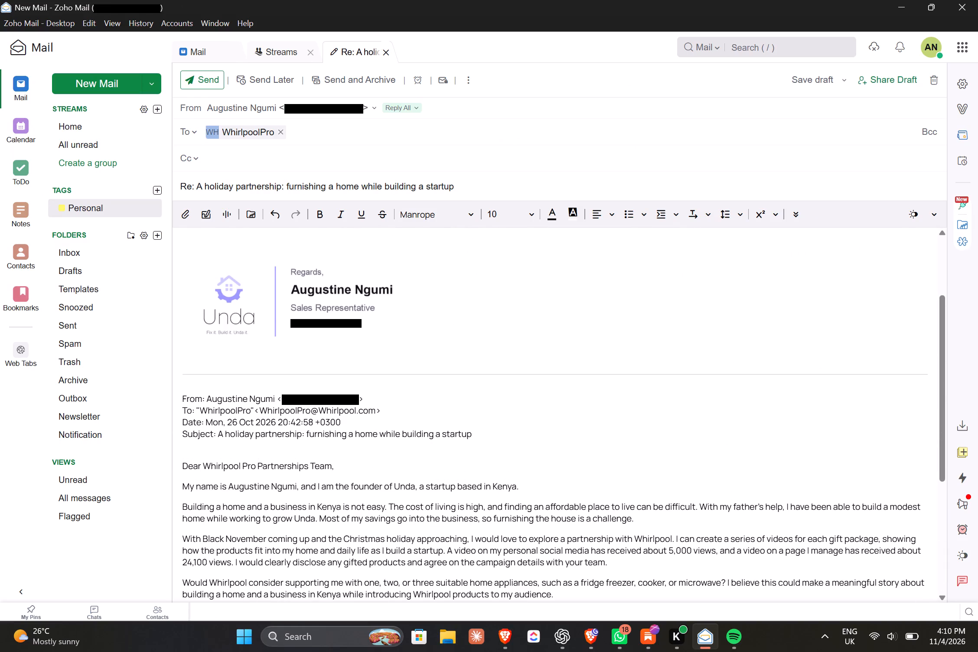
pyautogui.moveTo(204, 467); pyautogui.dragTo(307, 471)
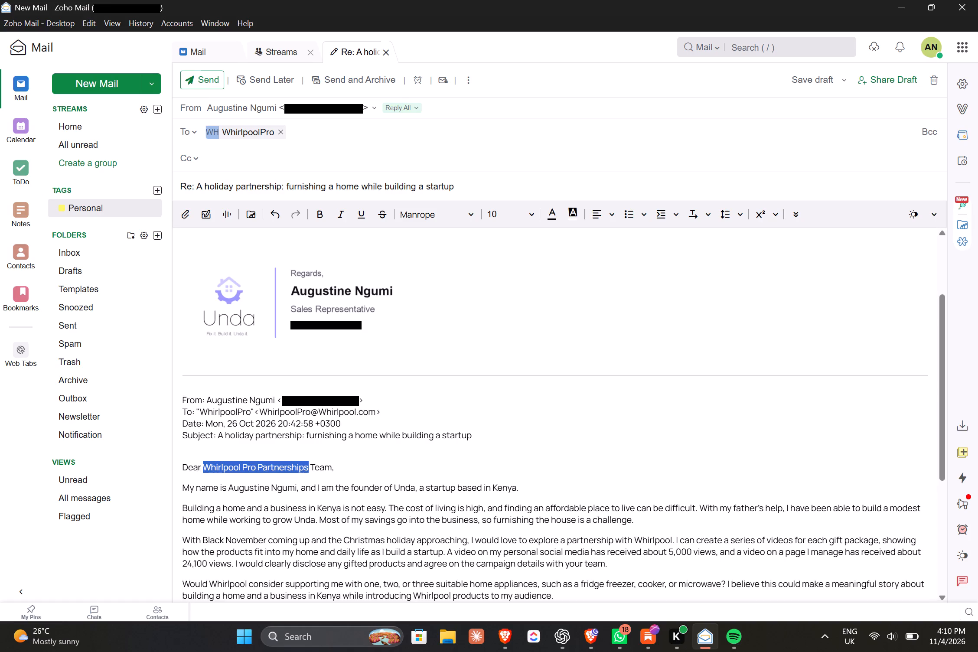
pyautogui.moveTo(307, 471); pyautogui.dragTo(308, 472)
pyautogui.hotkey('ctrl', 'c')
pyautogui.scroll(5, 256, 265)
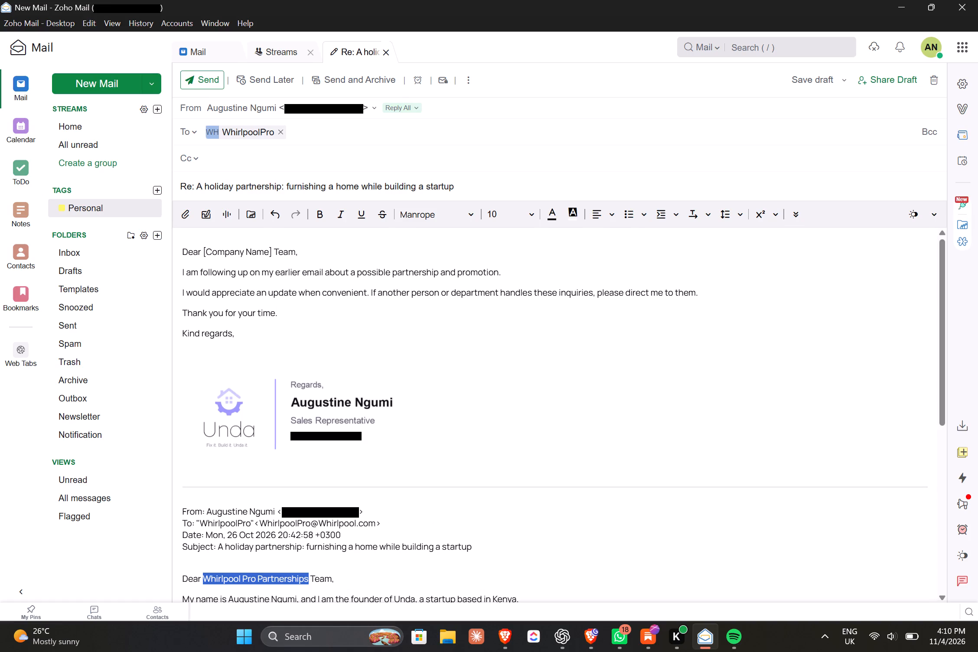
pyautogui.moveTo(202, 252); pyautogui.dragTo(273, 251)
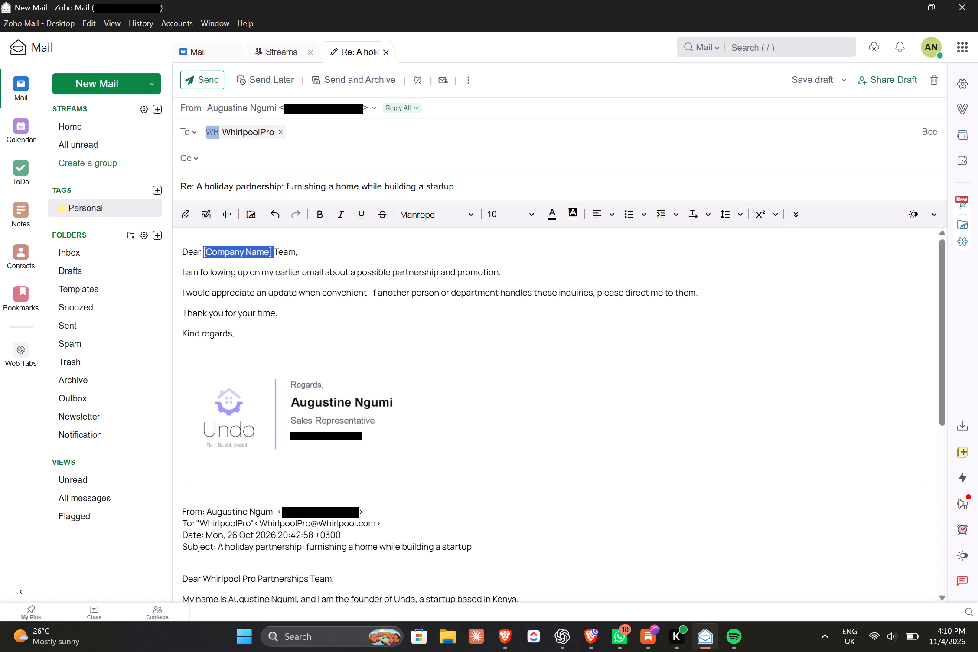
pyautogui.moveTo(273, 251); pyautogui.dragTo(273, 252)
pyautogui.hotkey('ctrl', 'v')
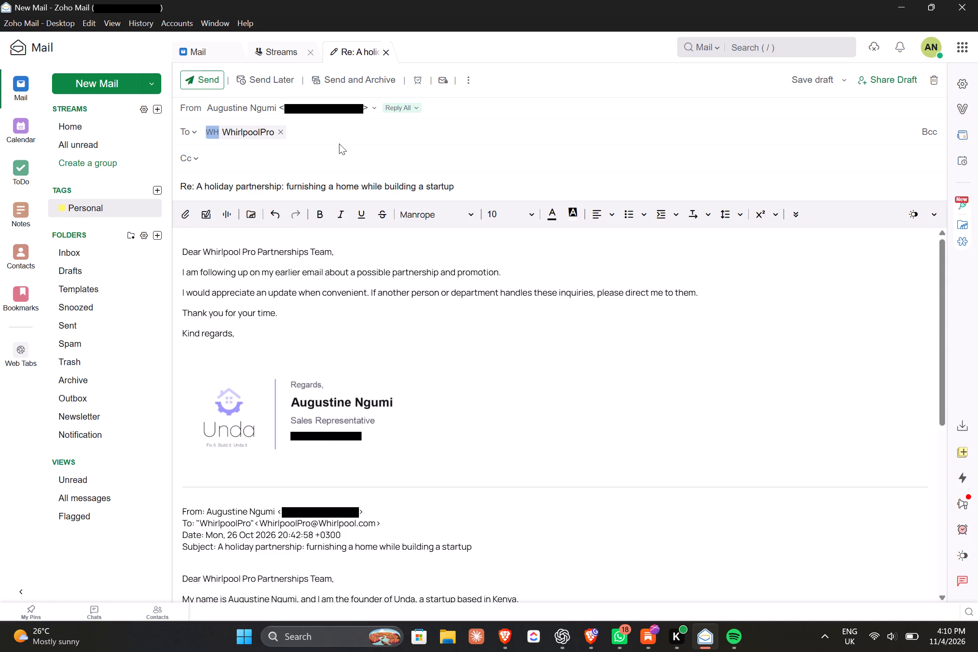
# Apply the Founder and CEO signature to the Whirlpool Pro reply and send it.
pyautogui.click(469, 78)
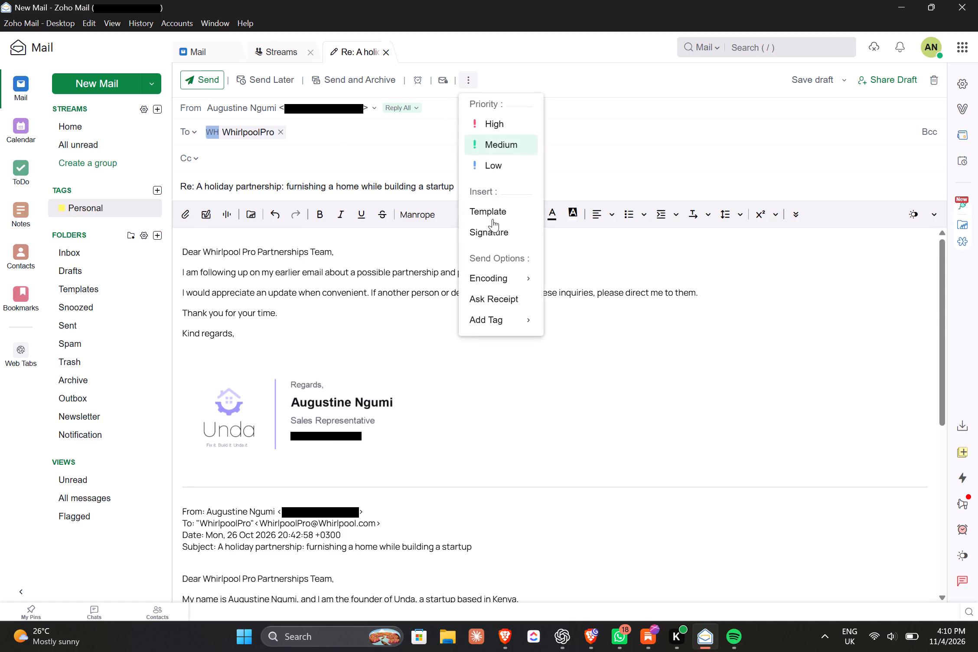
pyautogui.click(493, 235)
pyautogui.click(576, 404)
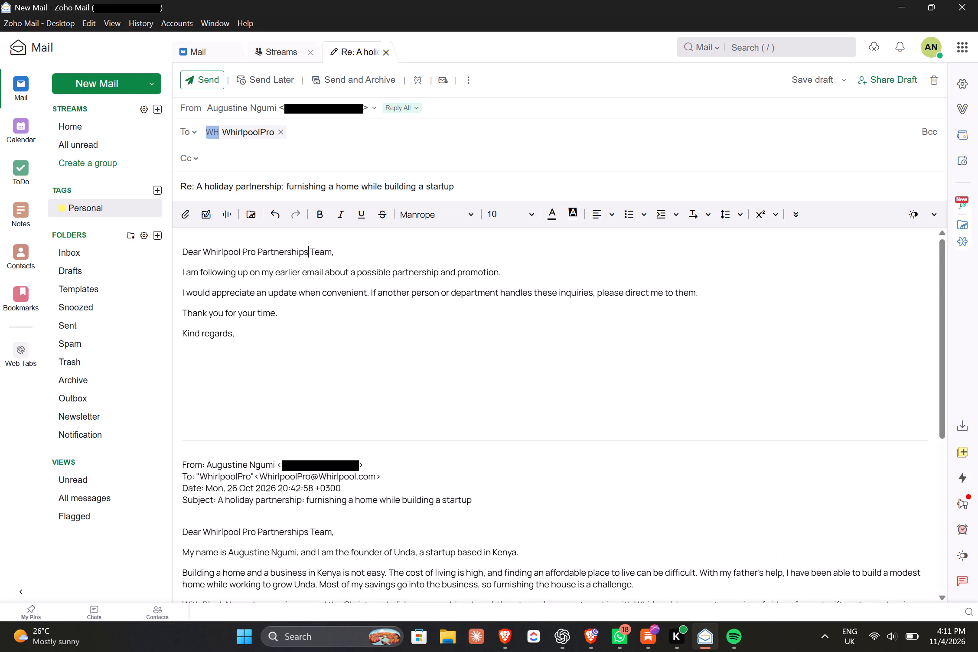
pyautogui.click(199, 75)
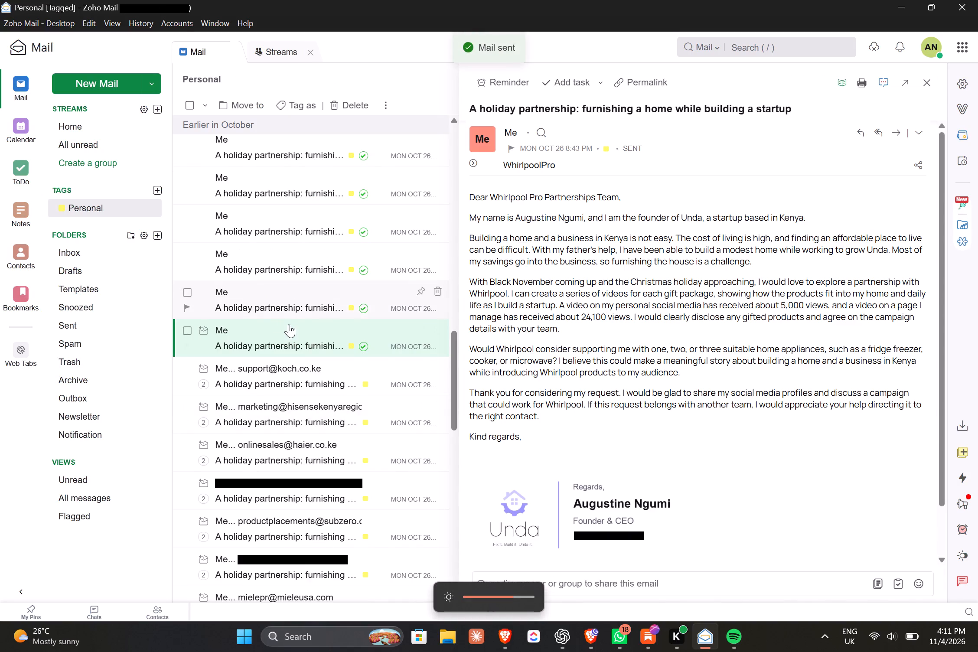
# Start a reply to all on the 8:46 PM Panasonic partnership email and insert the "Dear [Company Name] Team" follow-up message from the clipboard history.
pyautogui.click(271, 309)
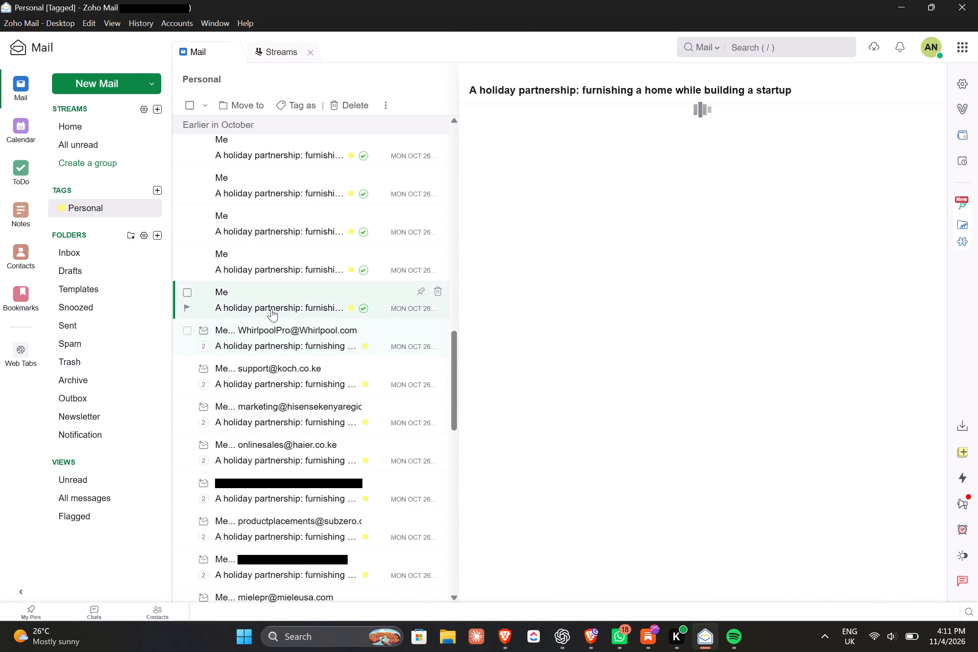
pyautogui.scroll(8, 336, 297)
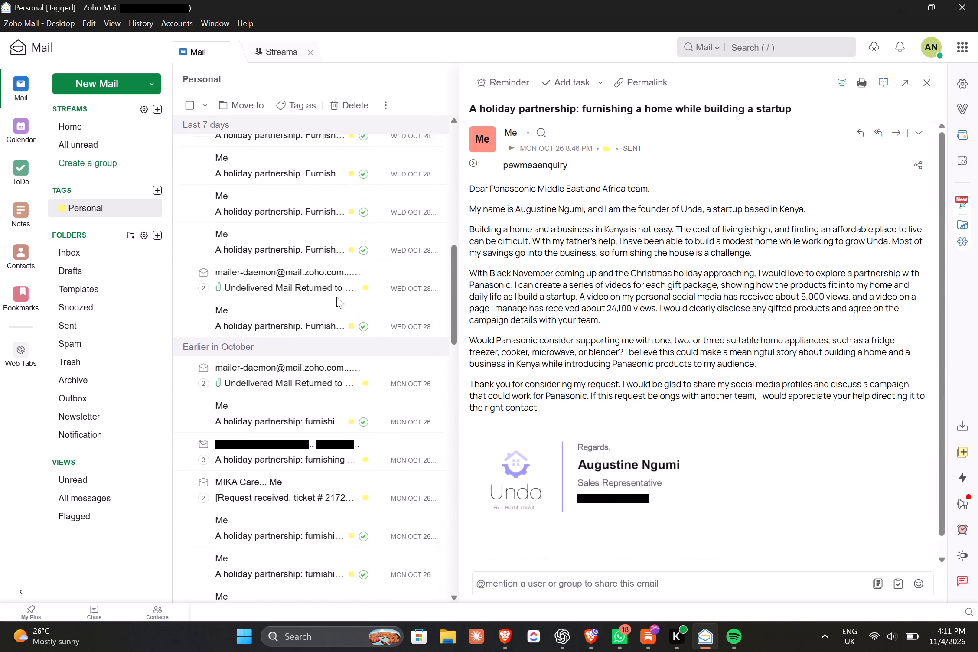
pyautogui.scroll(10, 336, 297)
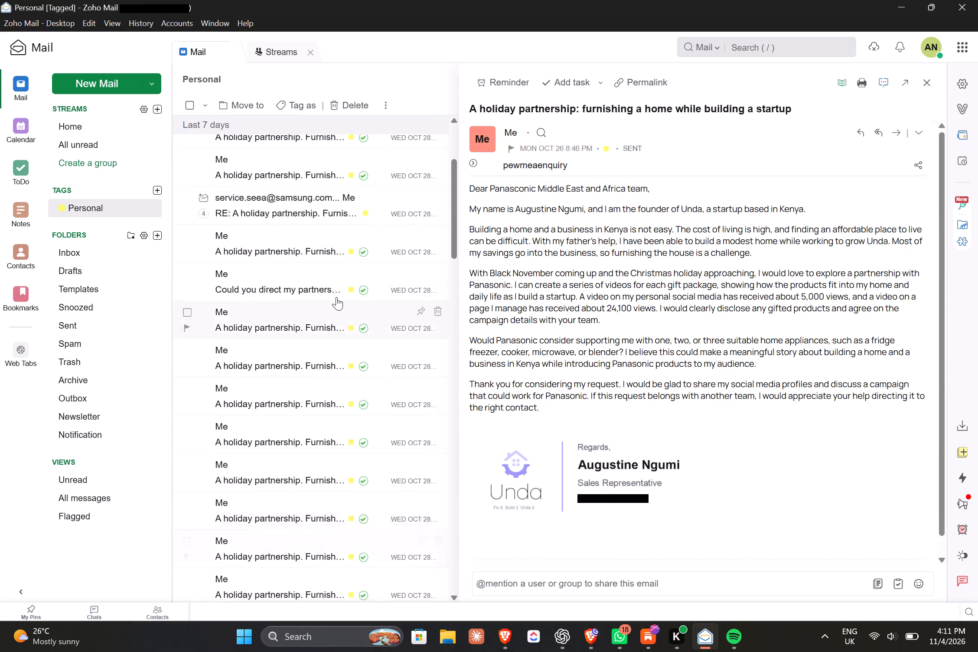
pyautogui.scroll(4, 336, 297)
pyautogui.scroll(-2, 336, 297)
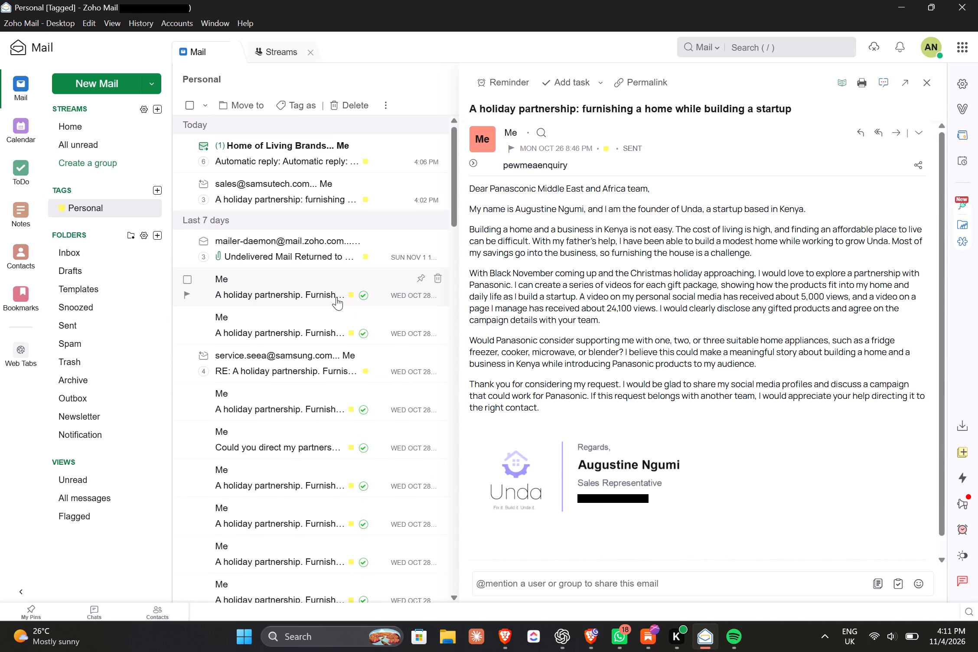
pyautogui.scroll(-4, 336, 297)
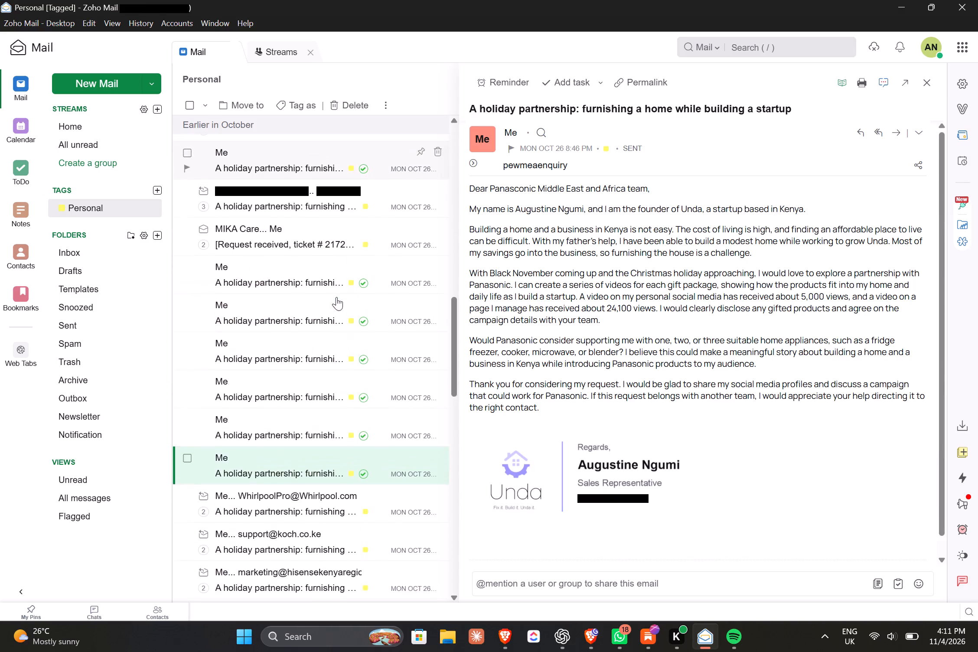
pyautogui.click(882, 134)
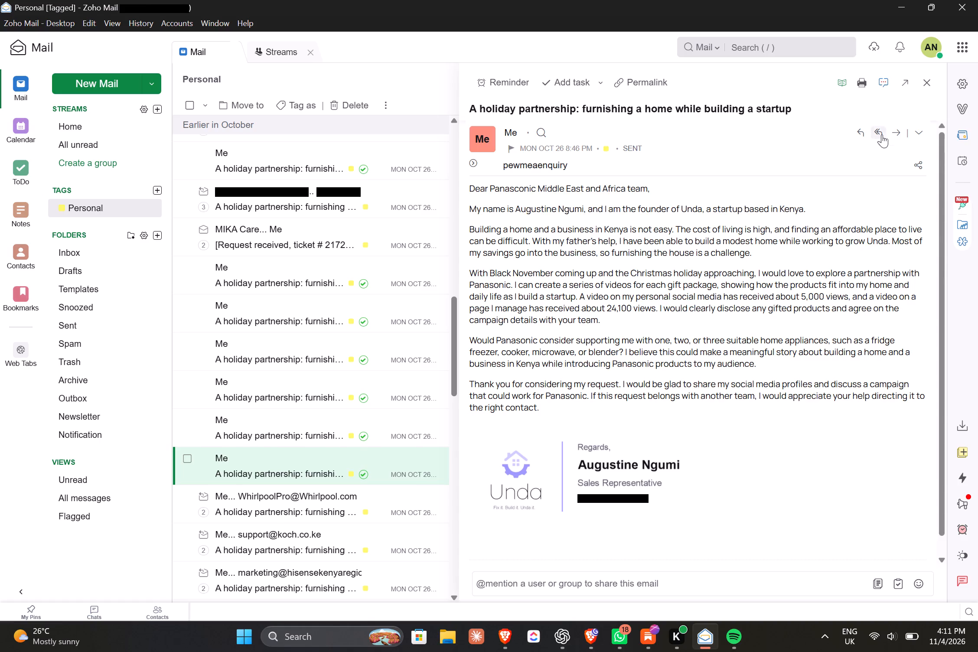
pyautogui.hotkey('ctrl', 'v')
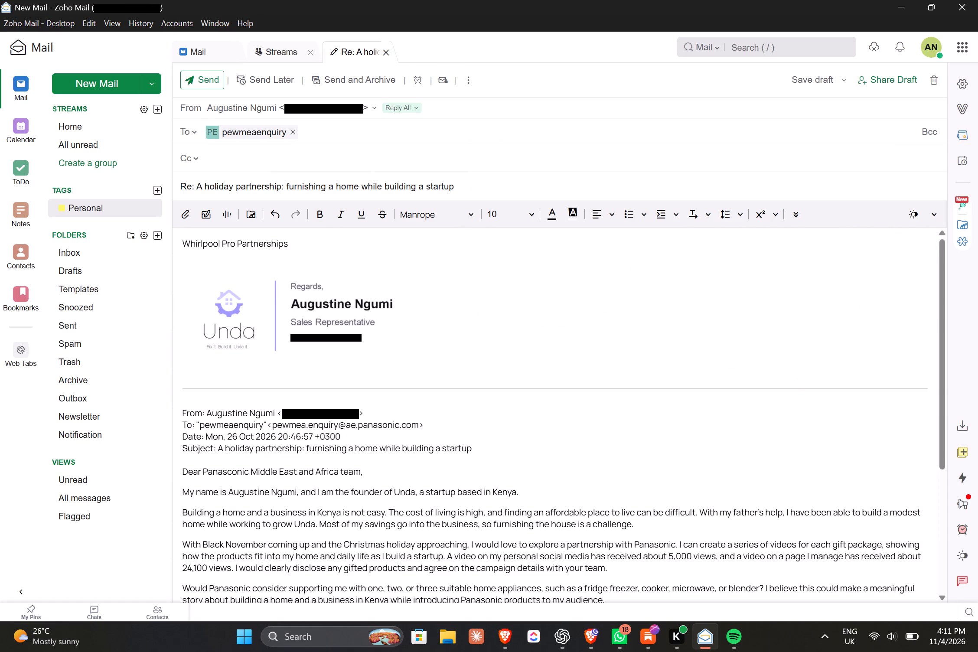
pyautogui.hotkey('ctrl', 'z')
pyautogui.press('super+v')
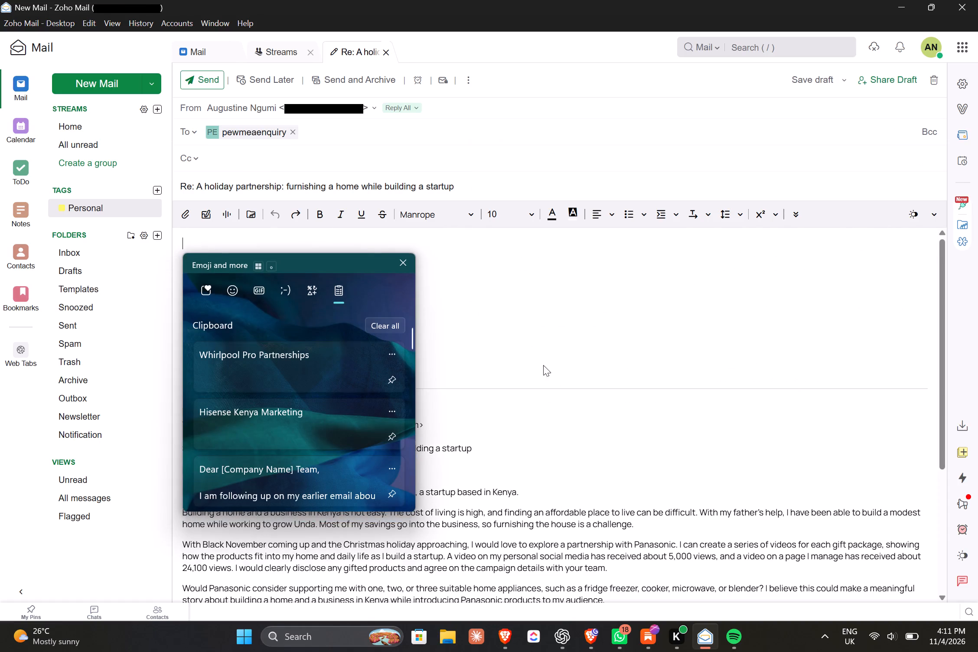
pyautogui.click(300, 471)
pyautogui.hotkey('ctrl', 'v')
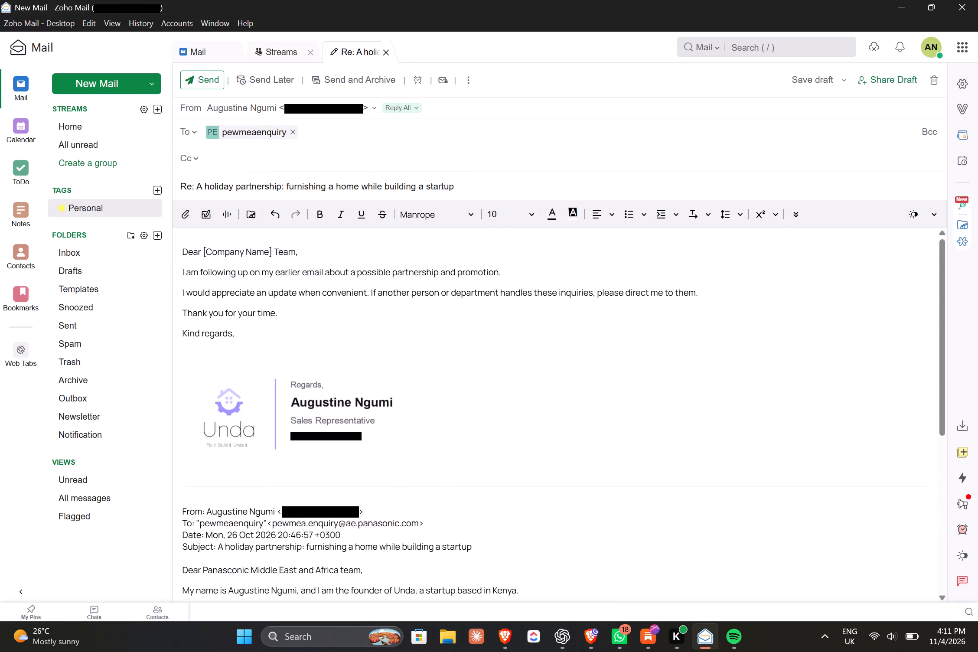
# Replace "[Company Name] Team," in the Panasonic reply's greeting with "Panasconic Middle East and Africa team," using the quoted original's wording.
pyautogui.moveTo(205, 570); pyautogui.dragTo(315, 566)
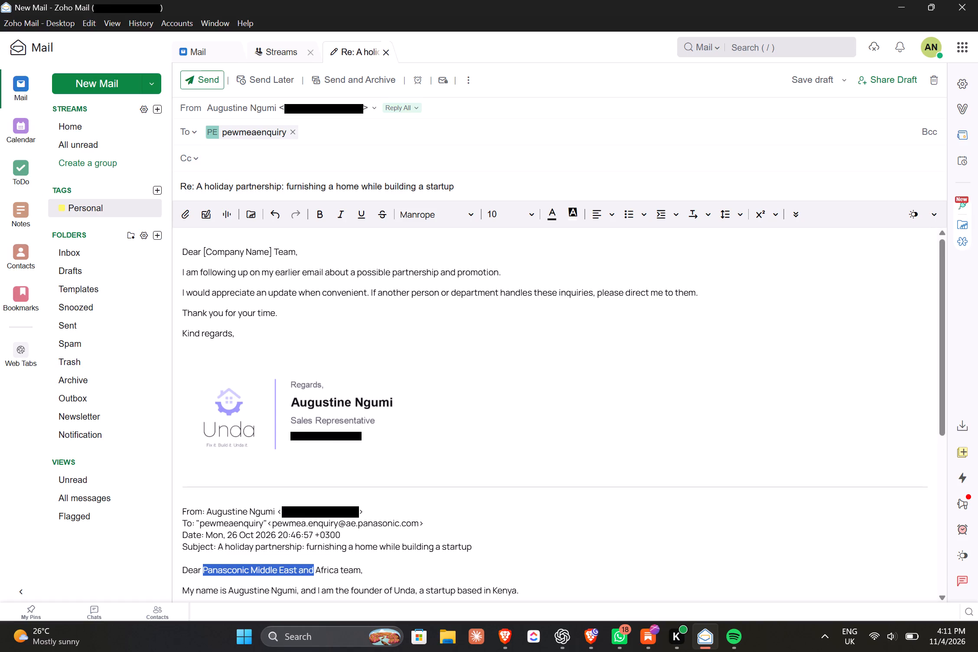
pyautogui.moveTo(315, 566); pyautogui.dragTo(361, 565)
pyautogui.hotkey('ctrl', 'c')
pyautogui.click(200, 251)
pyautogui.press('Right')
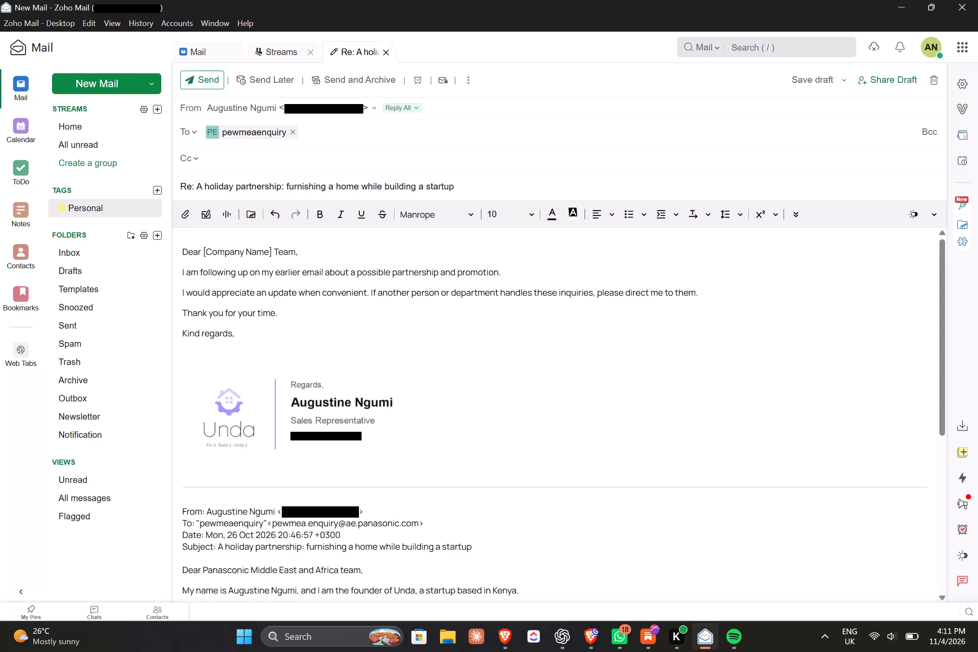
pyautogui.press('Right')
pyautogui.press('Left')
pyautogui.hotkey('ctrl', 'shift', 'Right')
pyautogui.hotkey('ctrl', 'shift', 'Right')
pyautogui.hotkey('ctrl', 'shift', 'Right')
pyautogui.hotkey('ctrl', 'shift', 'Right')
pyautogui.hotkey('ctrl', 'shift', 'Right')
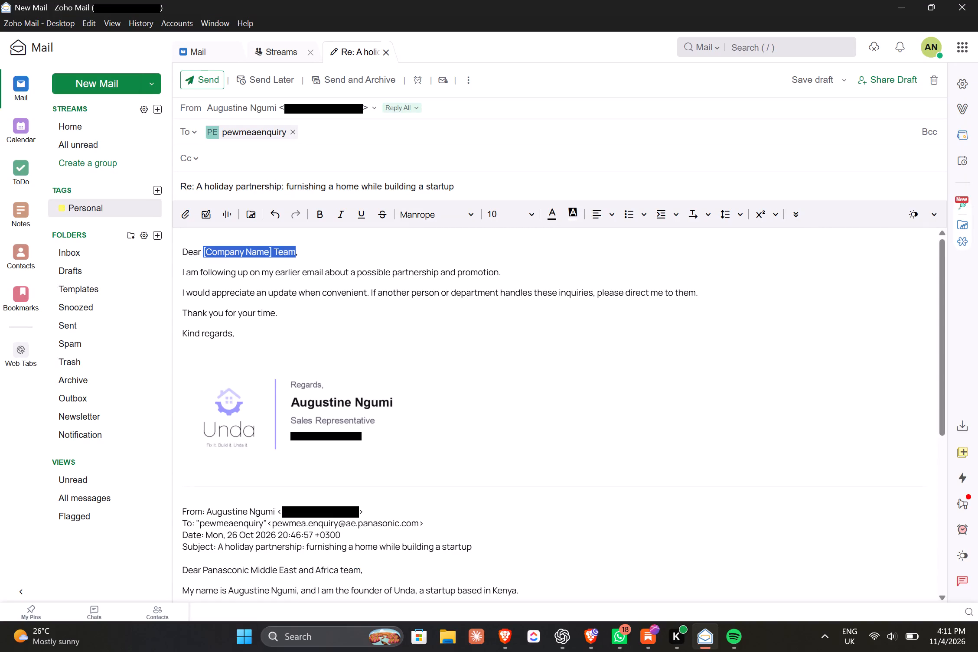
pyautogui.hotkey('ctrl', 'shift', 'Right')
pyautogui.hotkey('ctrl', 'v')
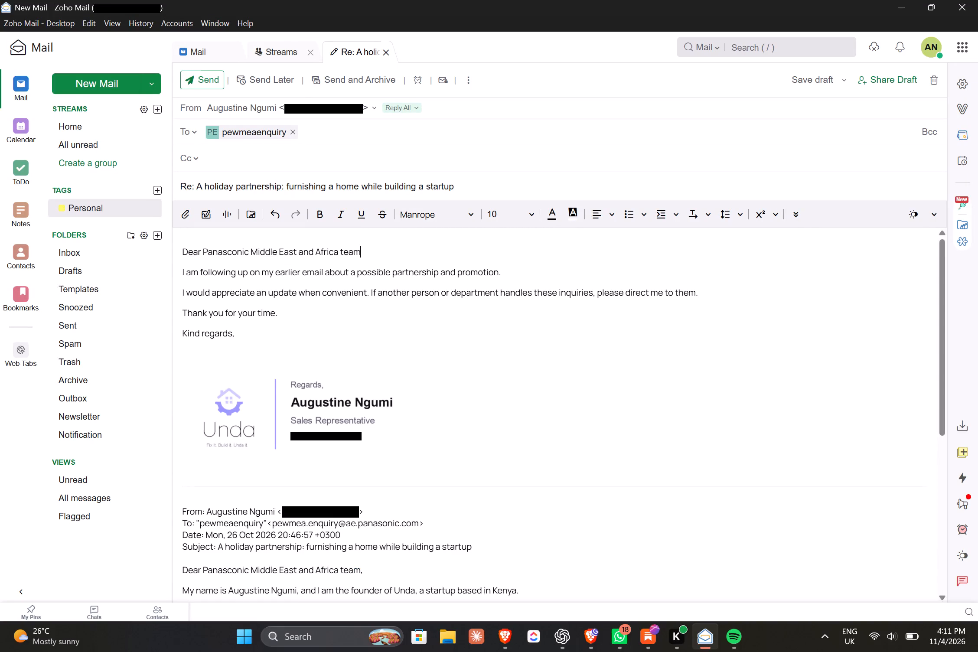
pyautogui.press(',')
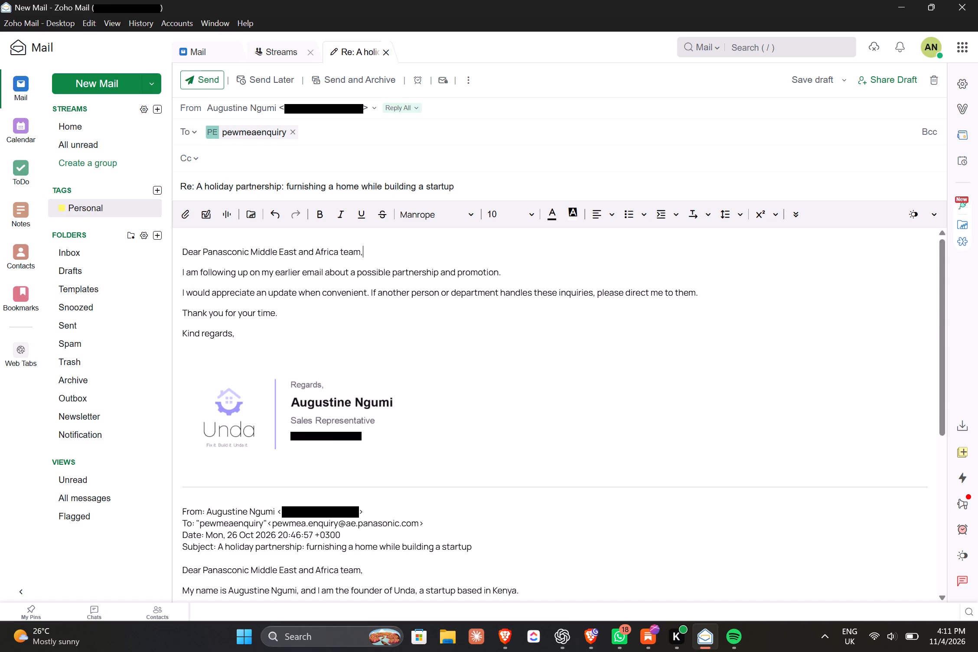
# Apply the Founder and CEO signature to the Panasonic reply and send it.
pyautogui.hscroll(1, 397, 309)
pyautogui.scroll(1, 397, 309)
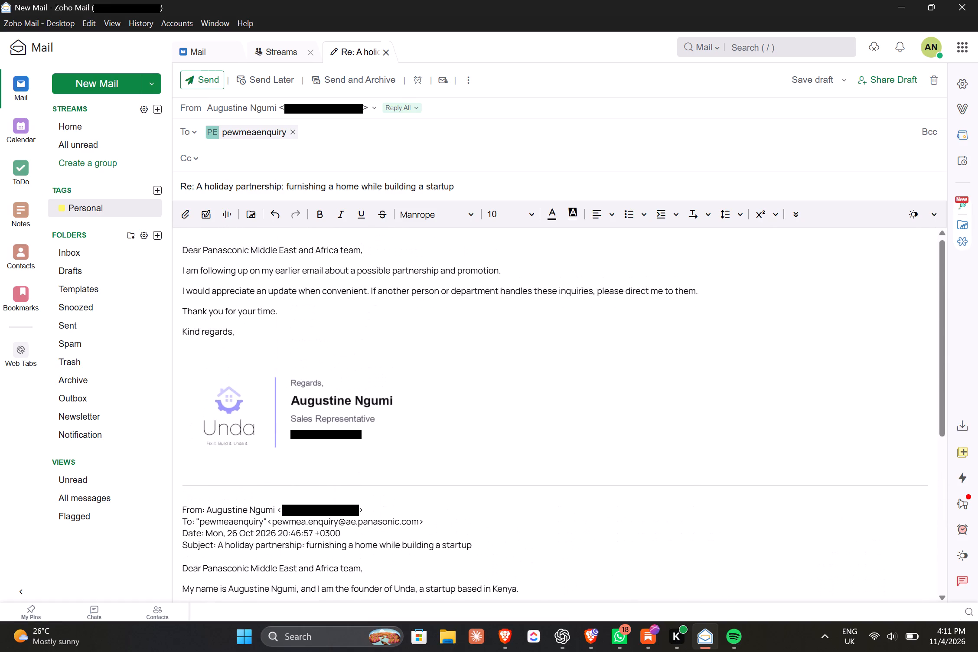
pyautogui.scroll(1, 397, 309)
pyautogui.click(469, 82)
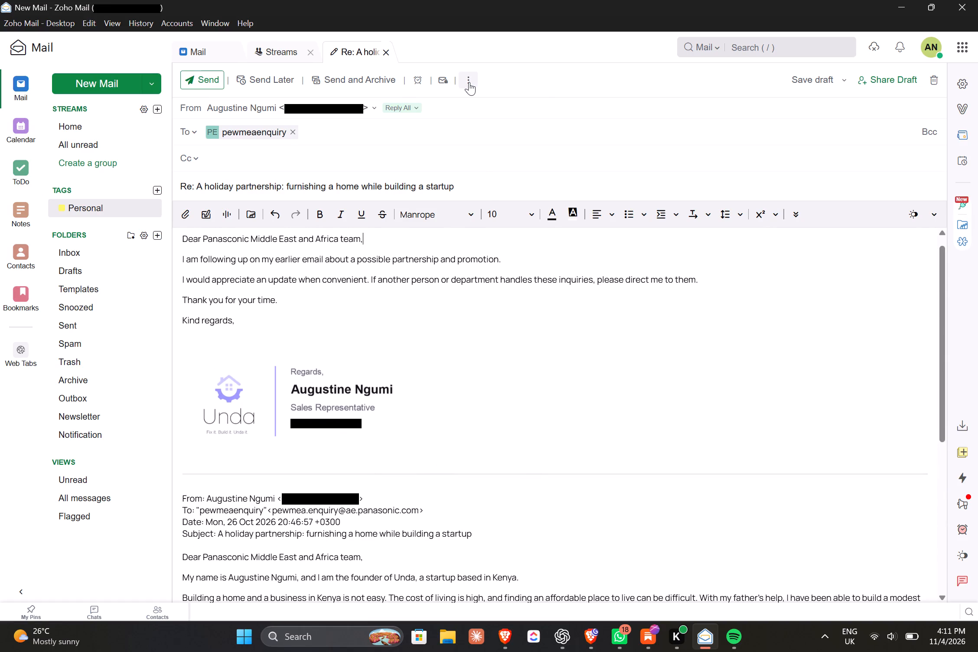
pyautogui.click(496, 223)
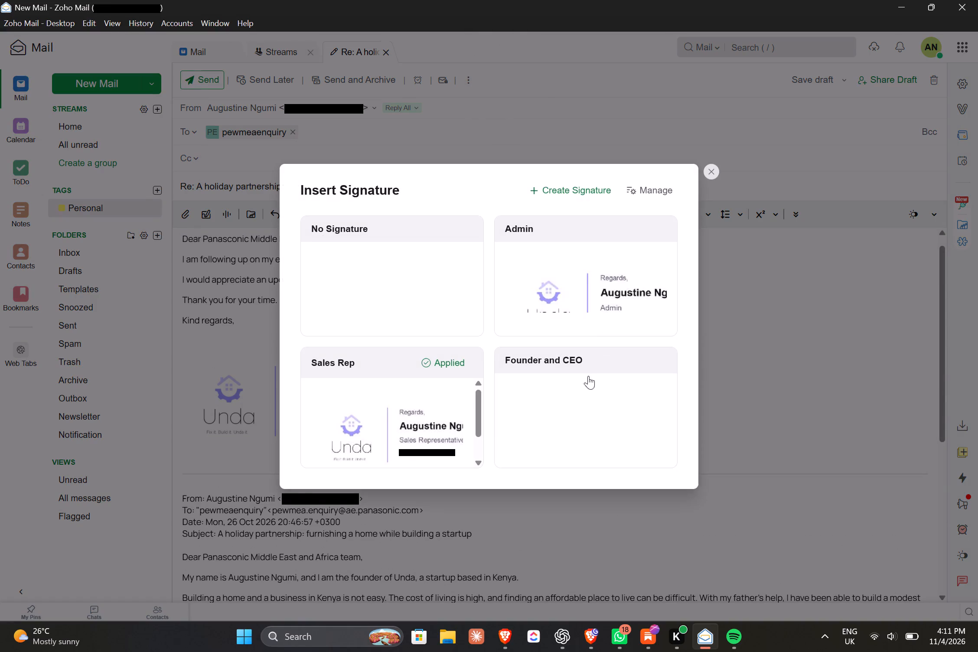
pyautogui.click(577, 394)
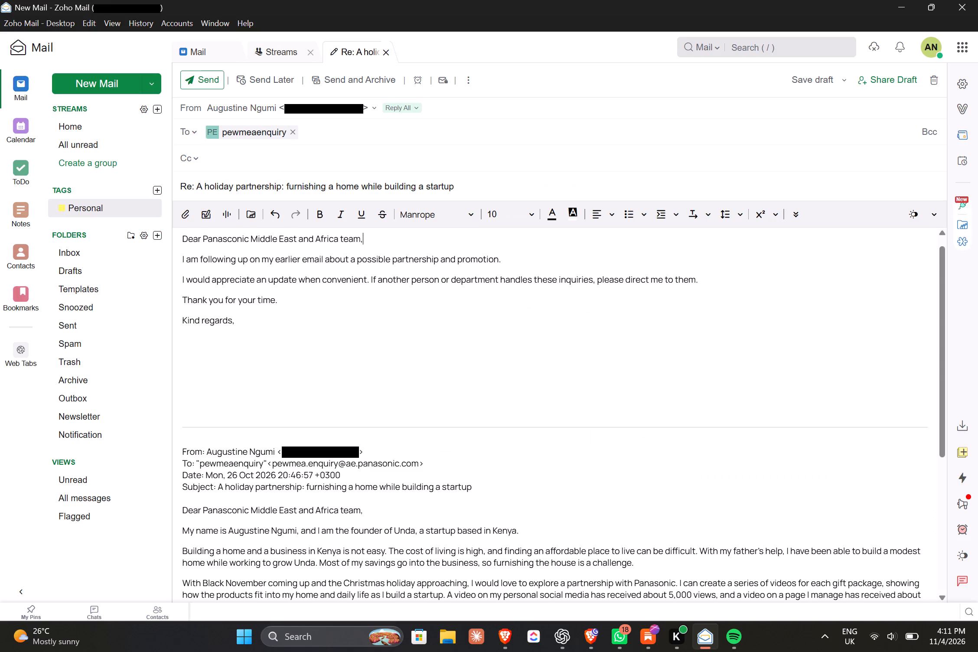
pyautogui.hotkey('ctrl', 'Return')
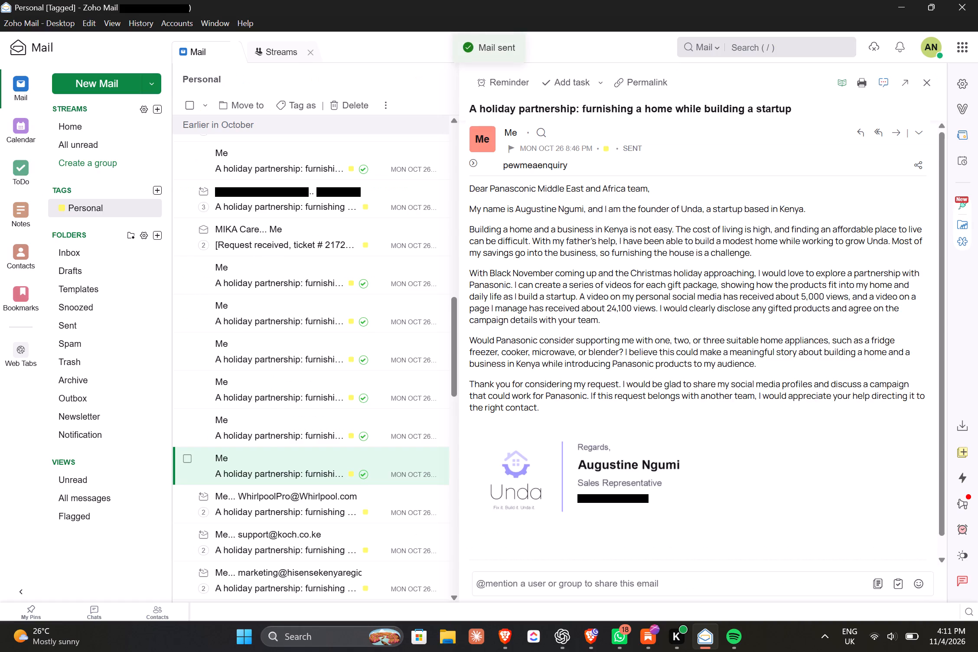
# Start a reply to all on the 8:48 PM Panasonic partnership email and insert the "Dear [Company Name] Team" follow-up message from the clipboard history.
pyautogui.click(272, 432)
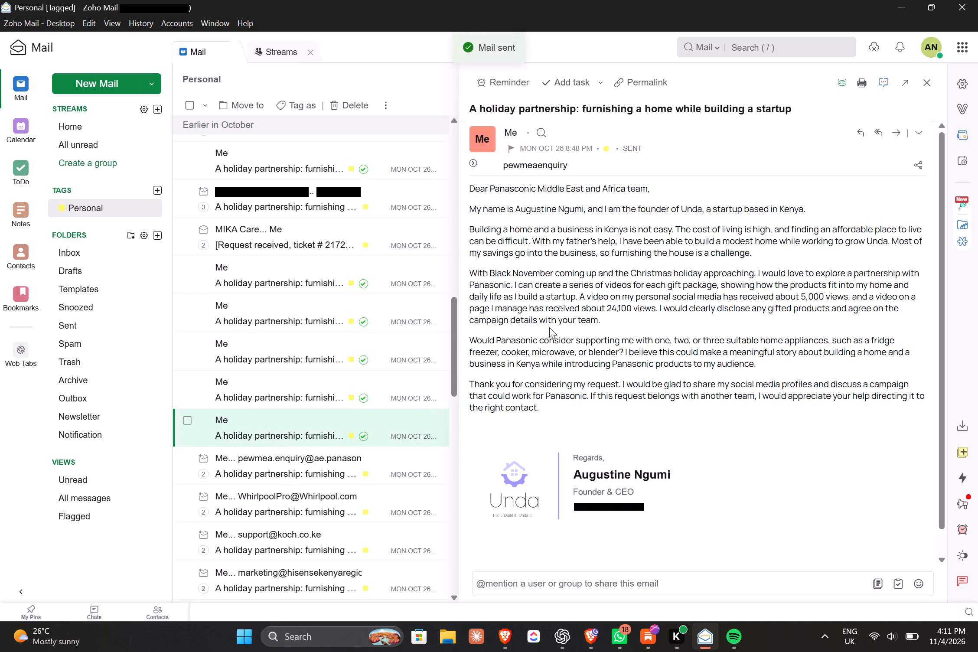
pyautogui.click(879, 135)
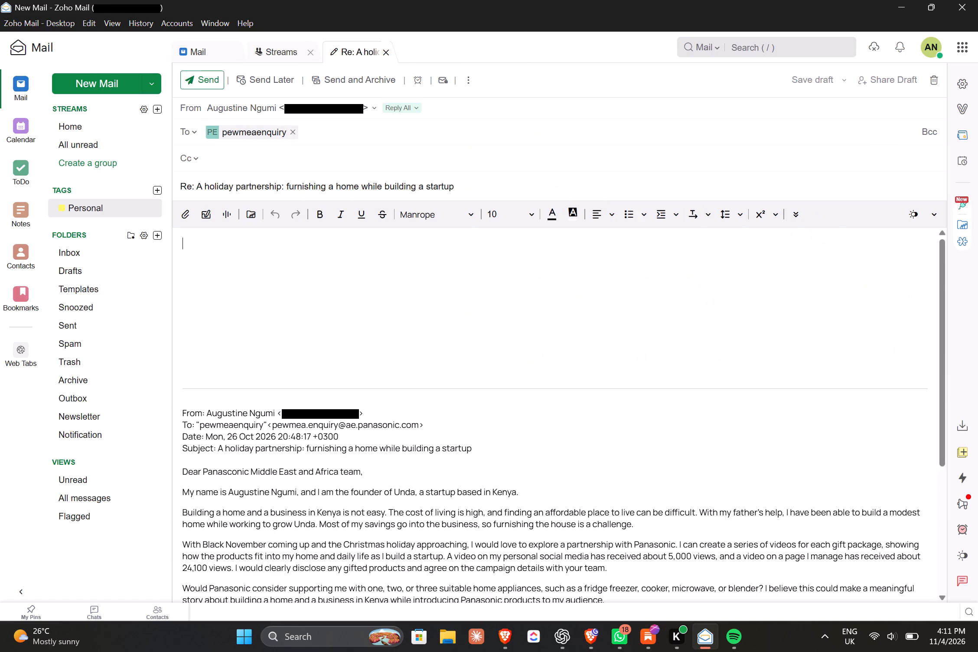
pyautogui.press('super+v')
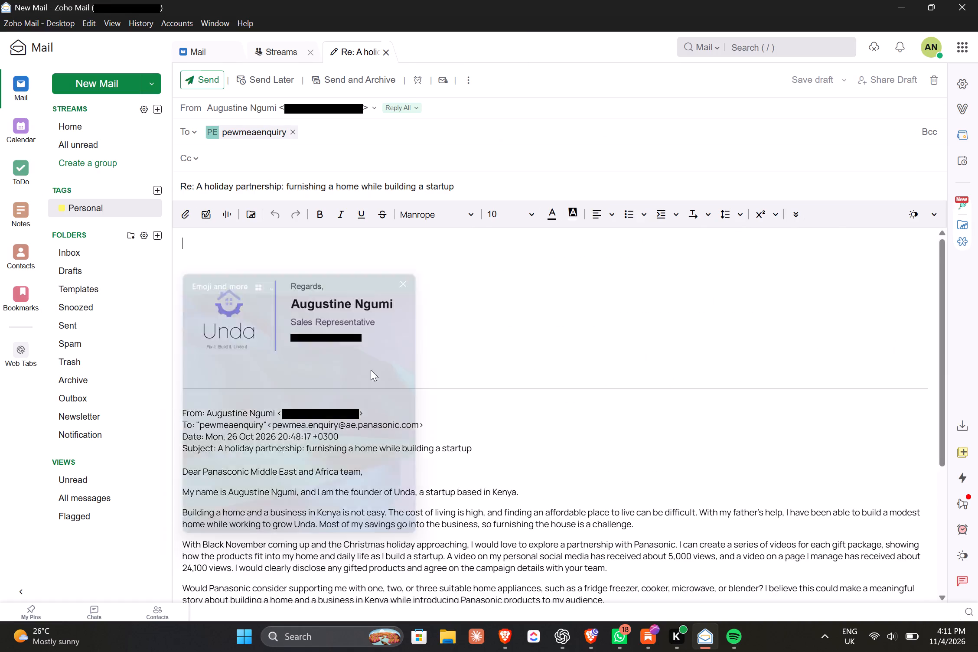
pyautogui.scroll(-1, 276, 465)
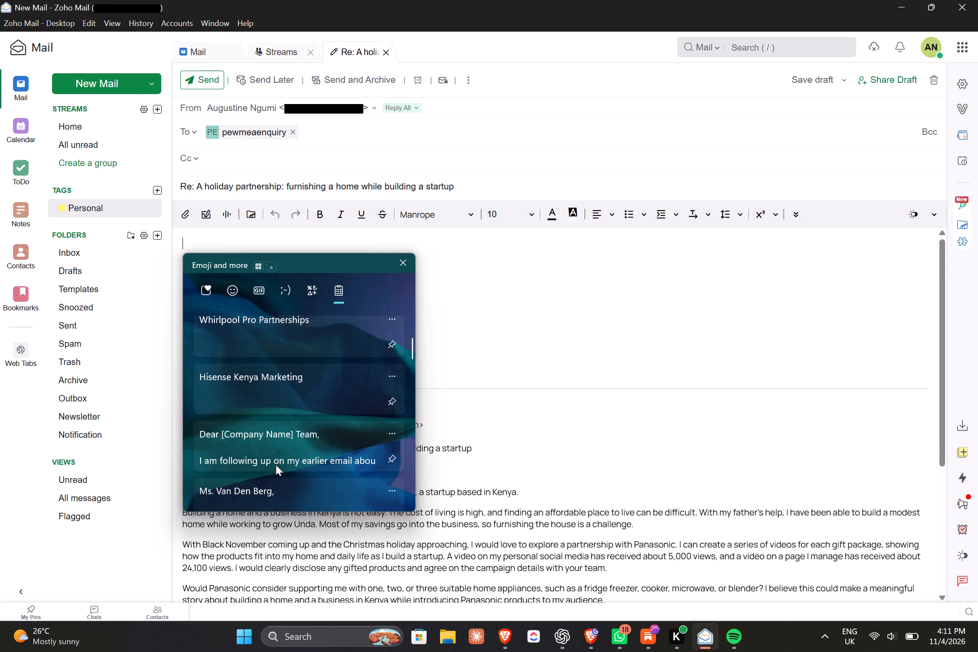
pyautogui.click(276, 465)
pyautogui.hotkey('ctrl', 'v')
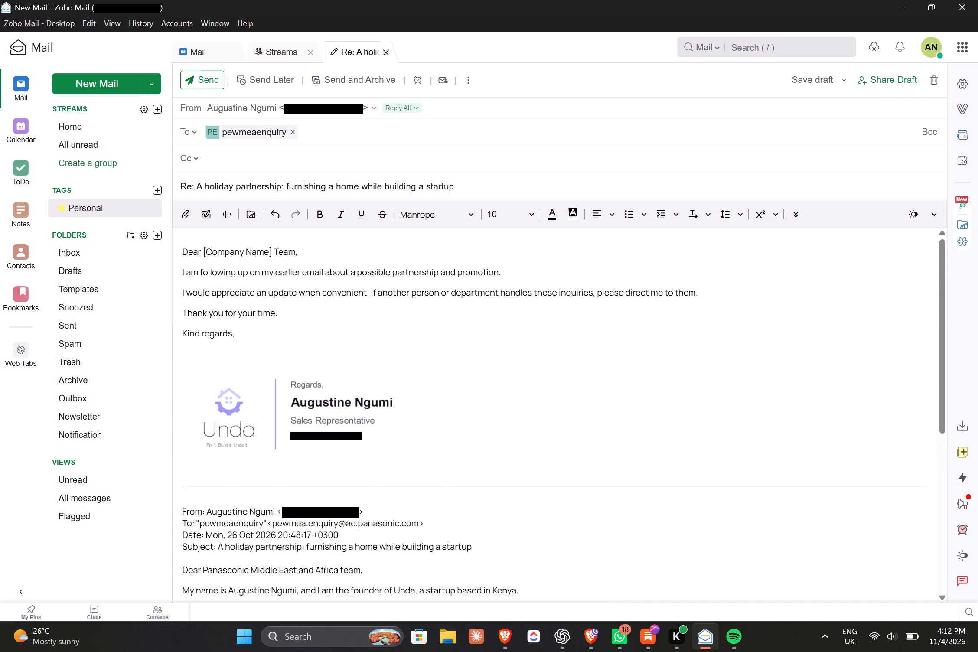
# Replace "[Company Name] Team," in the greeting with "Panasconic Middle East and Africa team," copied from the quoted original, and send the reply.
pyautogui.moveTo(202, 570); pyautogui.dragTo(218, 570)
pyautogui.moveTo(218, 570); pyautogui.dragTo(370, 567)
pyautogui.hotkey('ctrl', 'c')
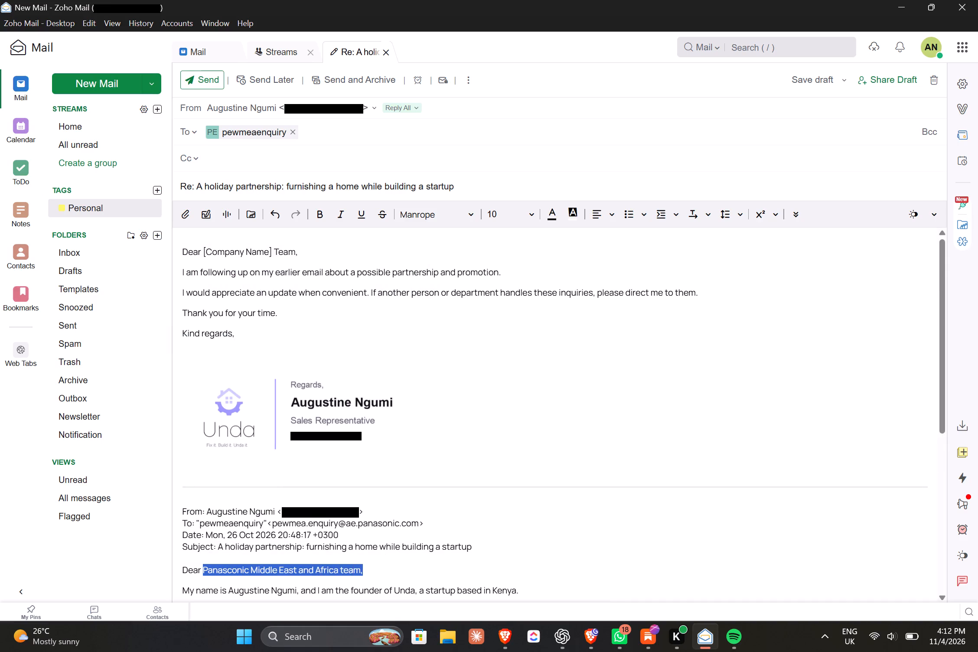
pyautogui.moveTo(203, 249); pyautogui.dragTo(318, 248)
pyautogui.hotkey('ctrl', 'v')
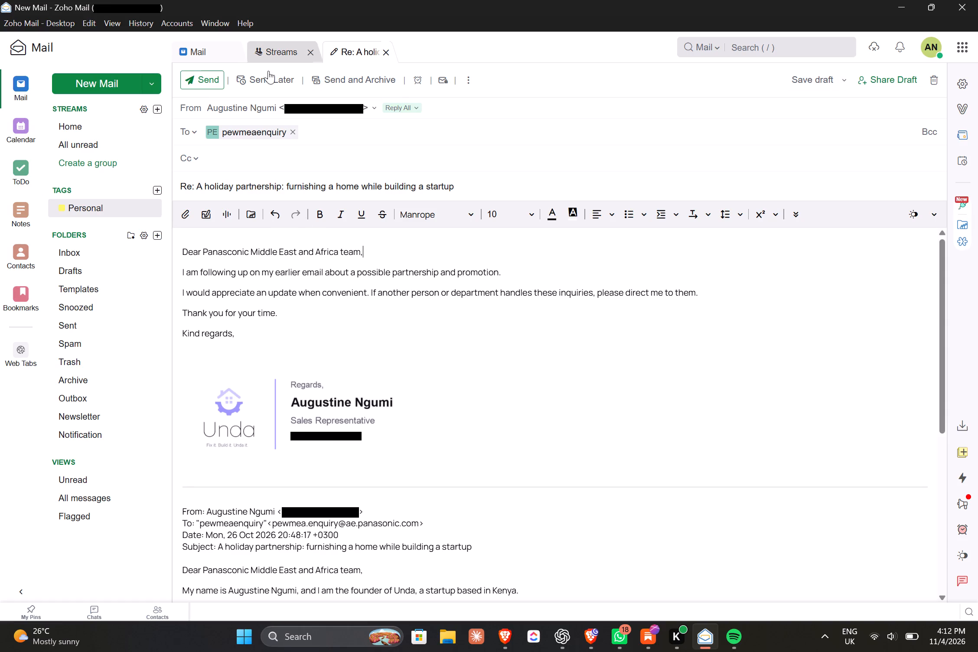
pyautogui.click(199, 83)
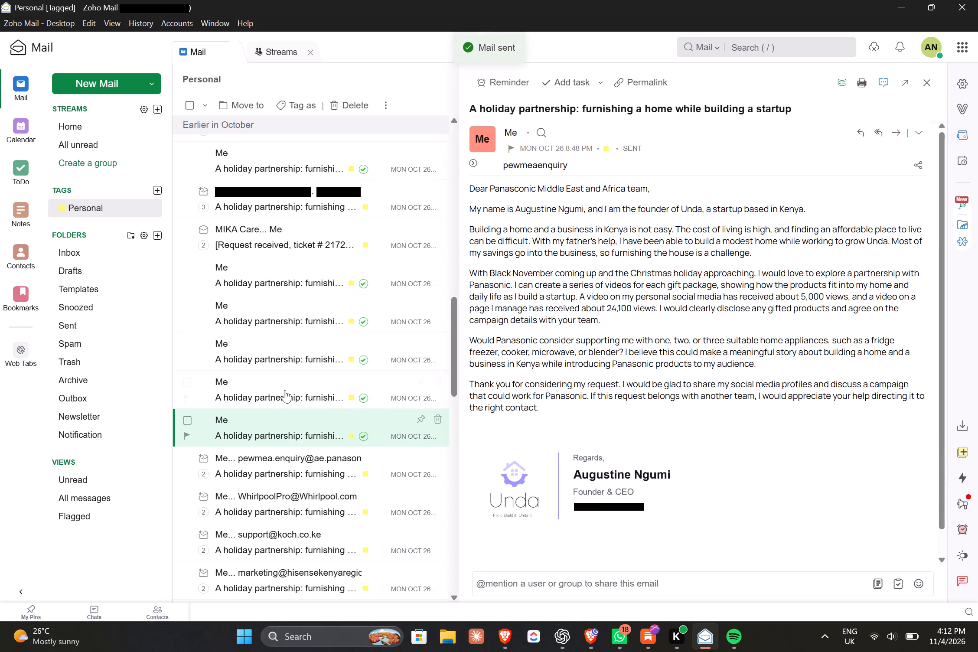
# Start a reply to all on the ARMCO Kenya partnership email and insert the "Dear [Company Name] Team" follow-up message from the clipboard history.
pyautogui.click(285, 388)
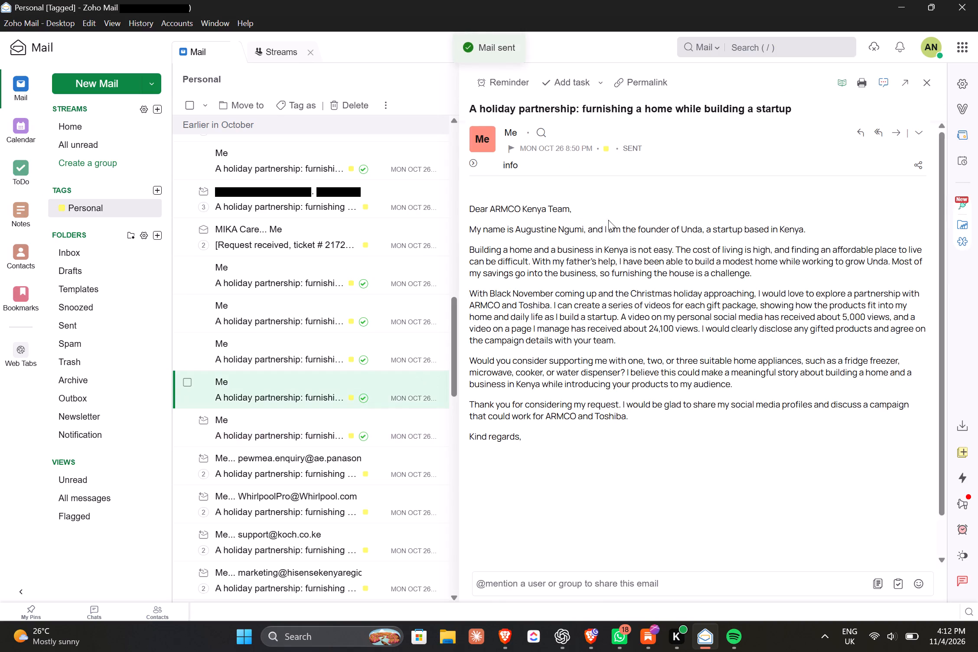
pyautogui.click(878, 130)
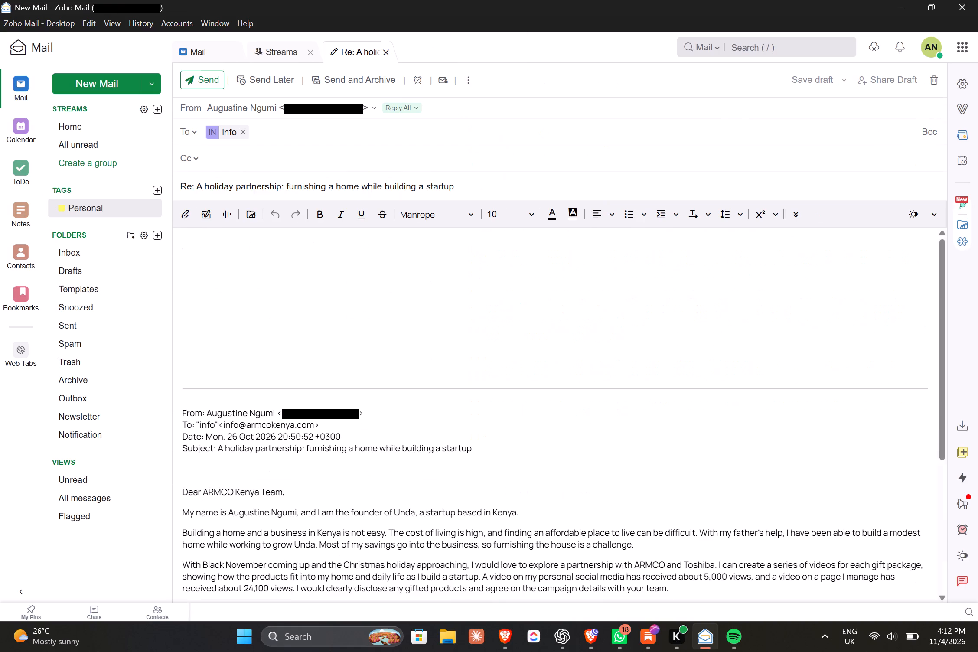
pyautogui.hotkey('ctrl', 'v')
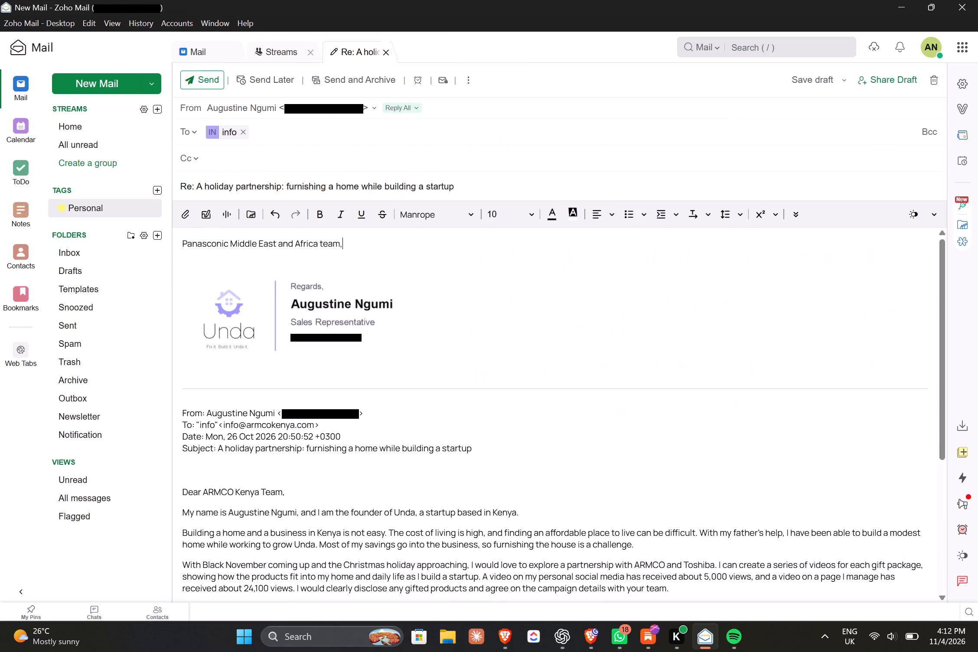
pyautogui.hotkey('ctrl', 'z')
pyautogui.press('super+v')
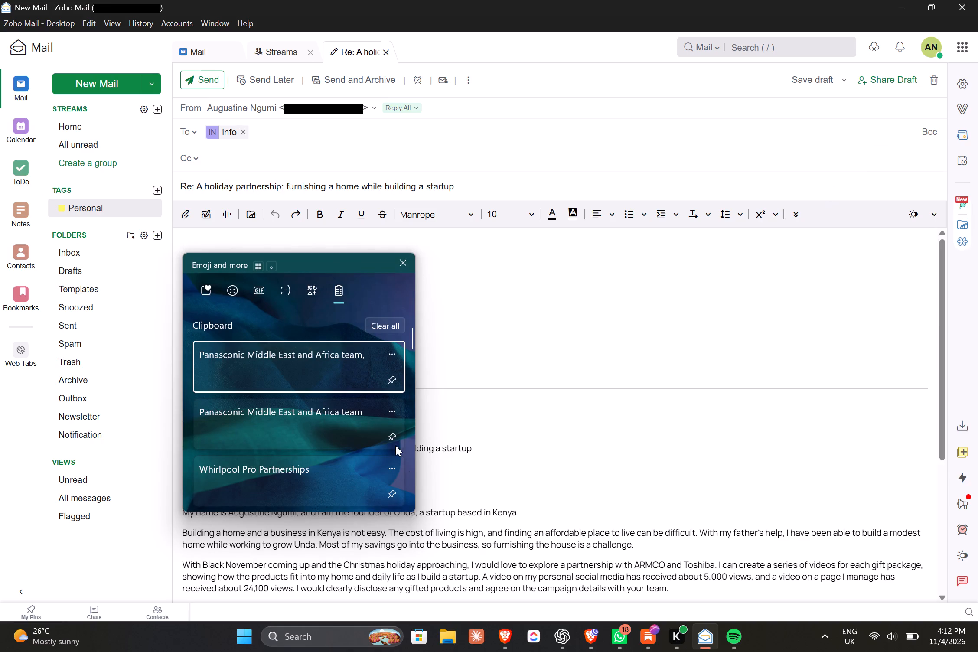
pyautogui.scroll(-1, 350, 451)
pyautogui.click(309, 487)
pyautogui.hotkey('ctrl', 'v')
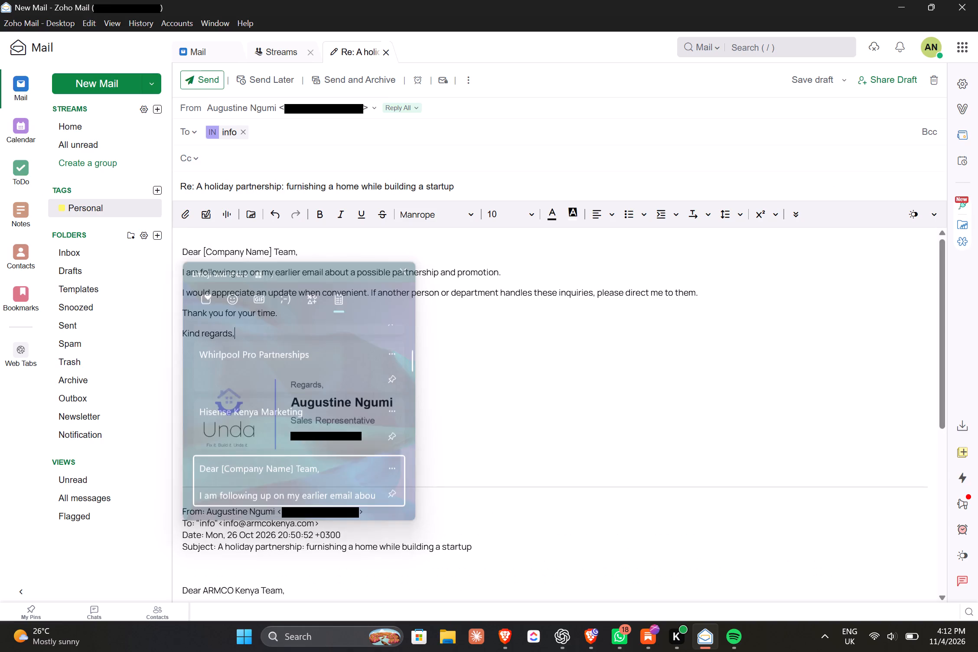
# Replace the Sales Representative signature in the ARMCO reply with the Founder and CEO signature and remove the surplus blank lines above it.
pyautogui.press('Down')
pyautogui.press('Delete')
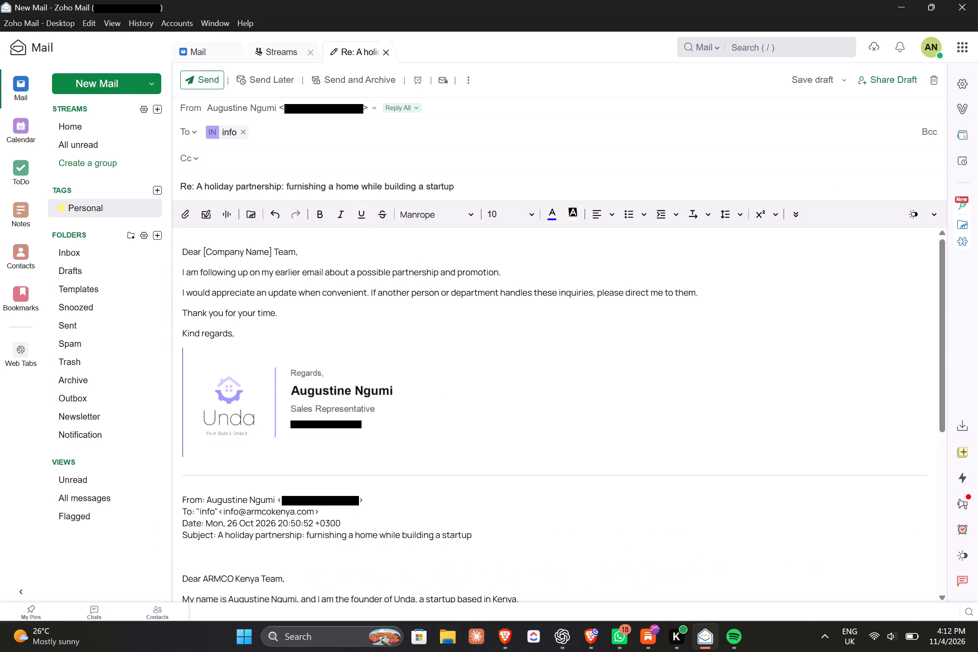
pyautogui.click(469, 78)
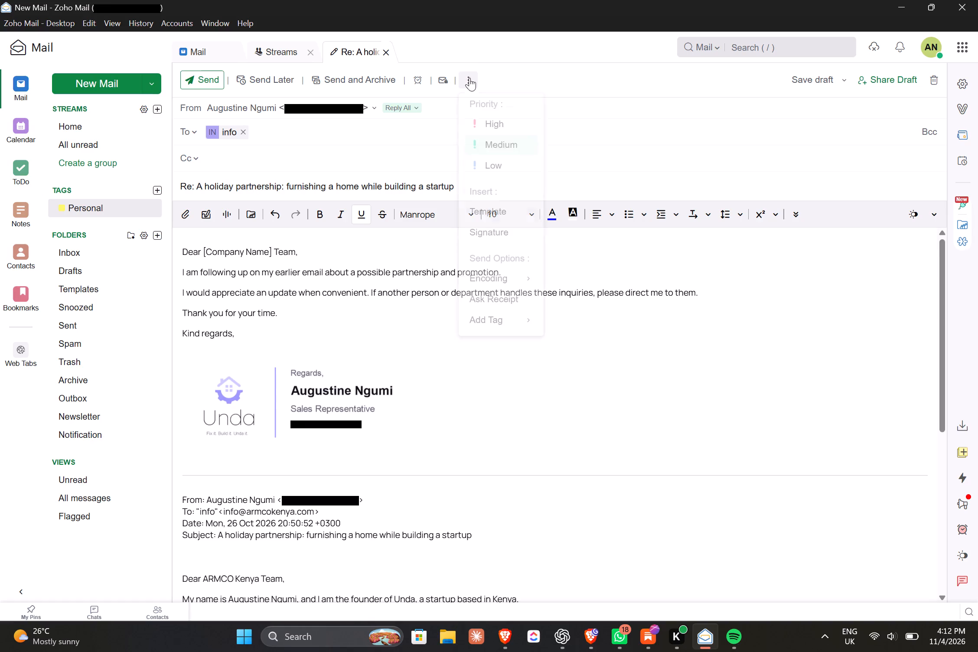
pyautogui.click(501, 231)
pyautogui.click(552, 364)
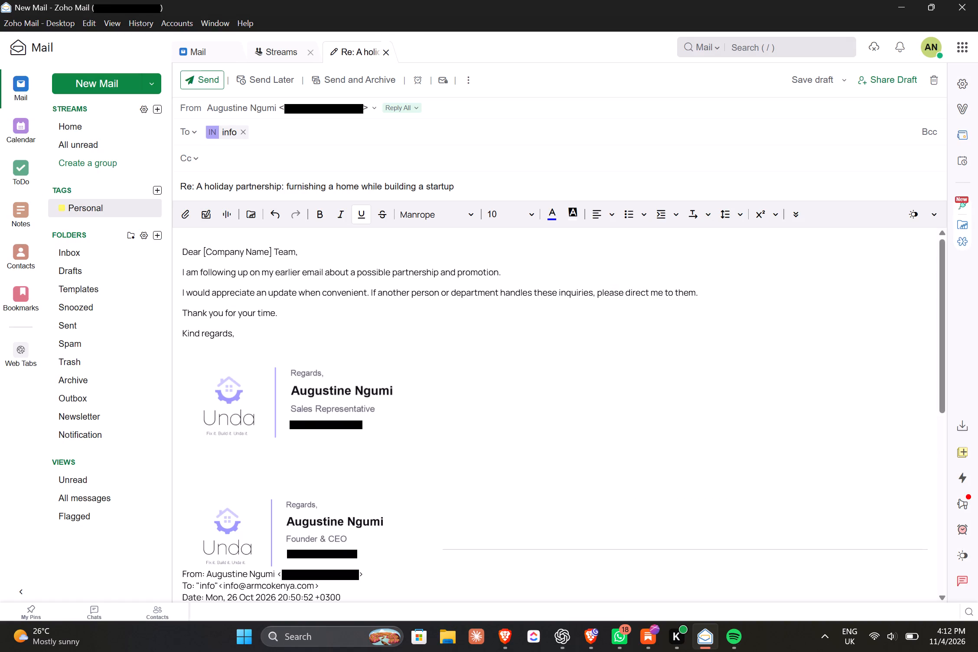
pyautogui.press('Delete')
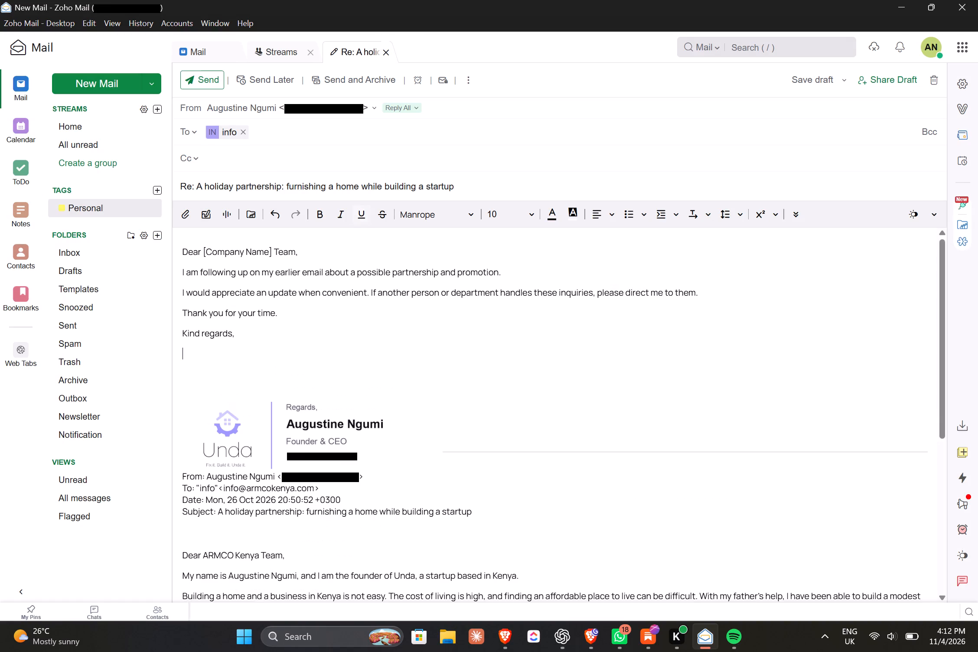
pyautogui.press('Delete')
pyautogui.press('Delete')
pyautogui.press('Delete')
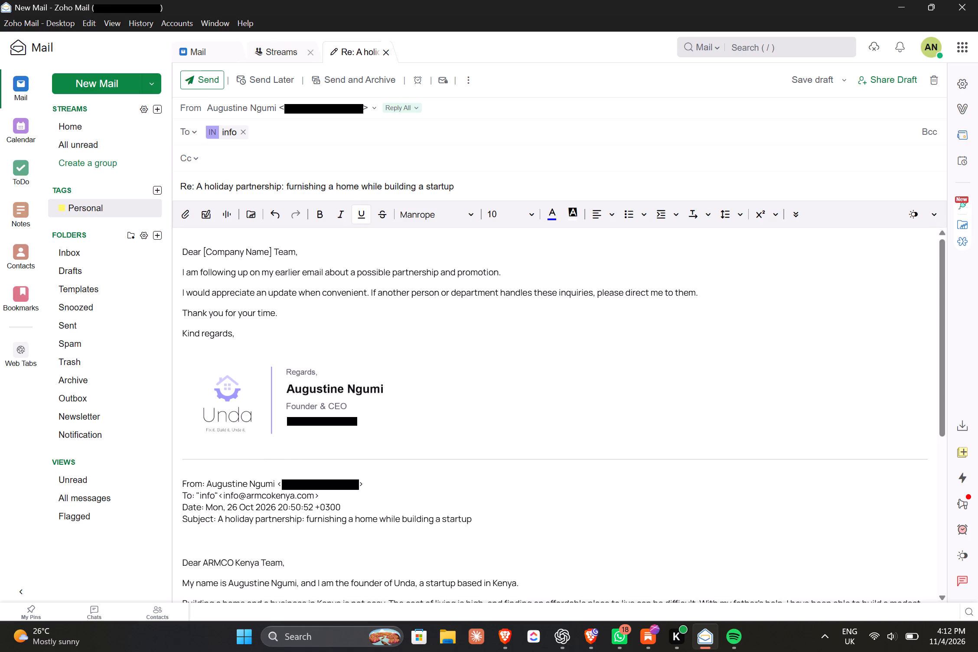
# Replace "[Company Name] Team," in the greeting with "ARMCO Kenya Team," from the quoted original, keeping a space after "Dear", and send the reply.
pyautogui.moveTo(205, 562); pyautogui.dragTo(245, 560)
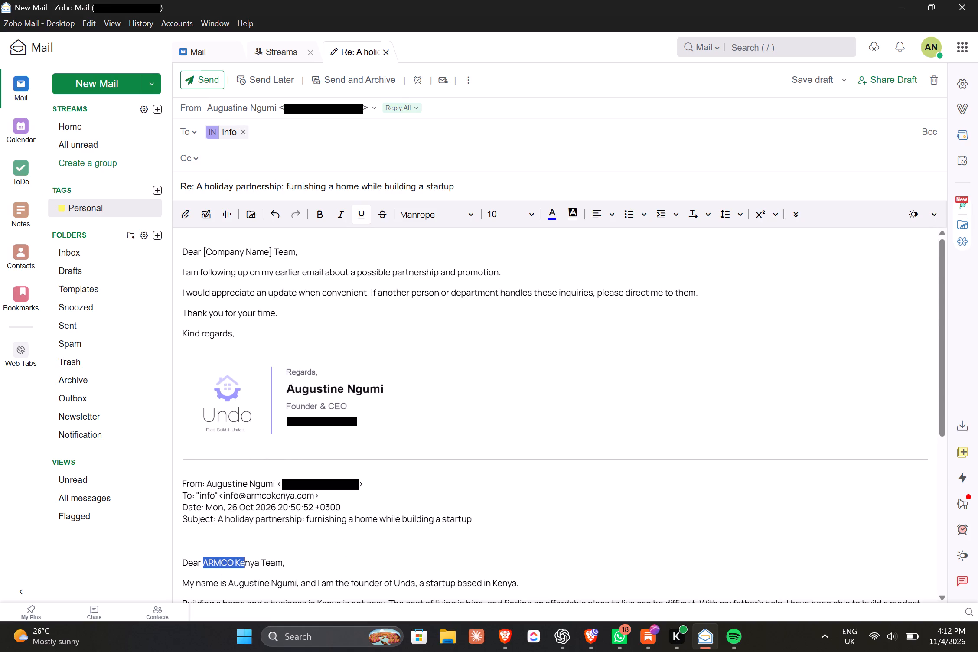
pyautogui.moveTo(245, 560); pyautogui.dragTo(285, 562)
pyautogui.hotkey('ctrl', 'c')
pyautogui.moveTo(303, 253); pyautogui.dragTo(285, 255)
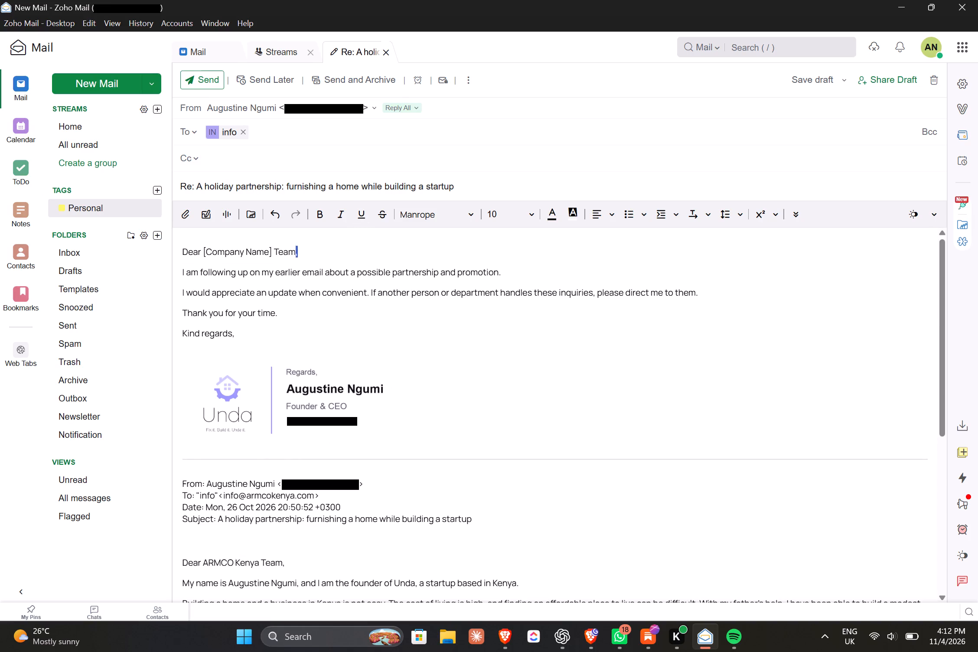
pyautogui.moveTo(285, 255); pyautogui.dragTo(201, 254)
pyautogui.hotkey('ctrl', 'v')
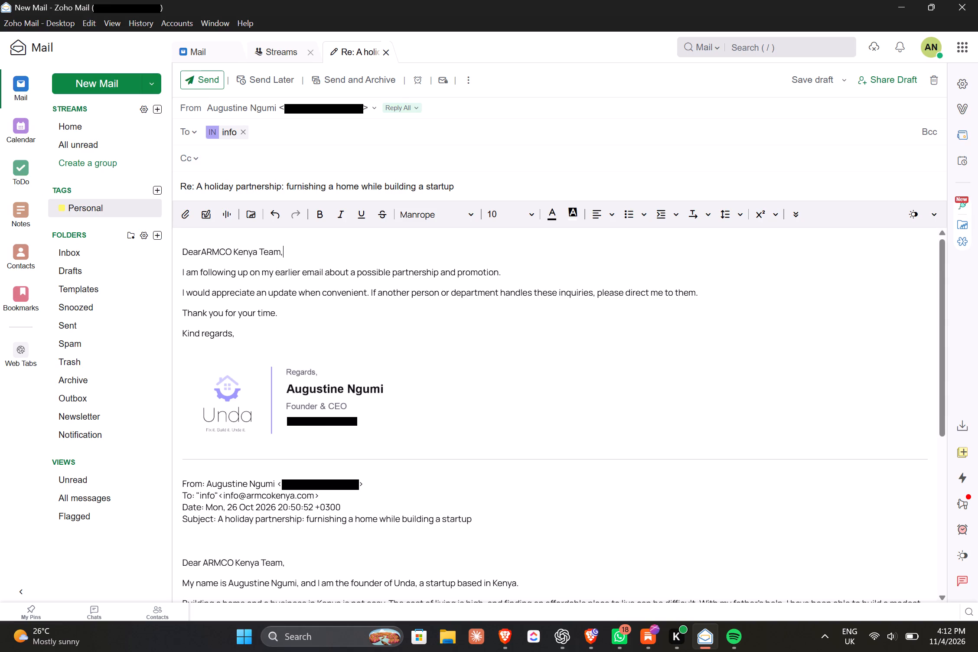
pyautogui.click(201, 245)
pyautogui.press('space')
pyautogui.hotkey('ctrl', 'Return')
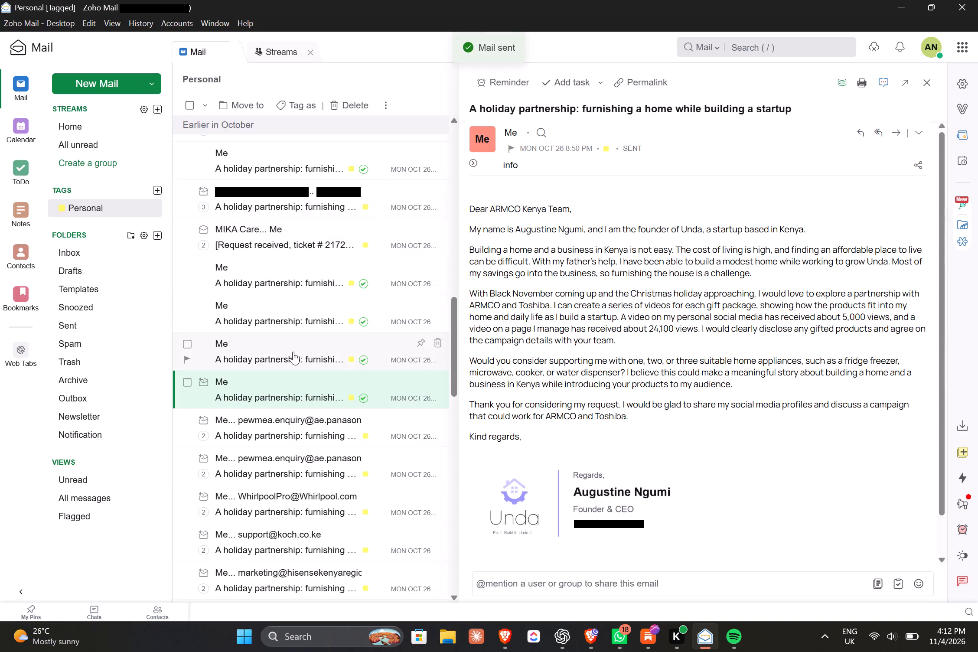
# Start a reply to all on the Samsutech partnership email and insert the "Dear [Company Name] Team" follow-up message from the clipboard history.
pyautogui.click(293, 352)
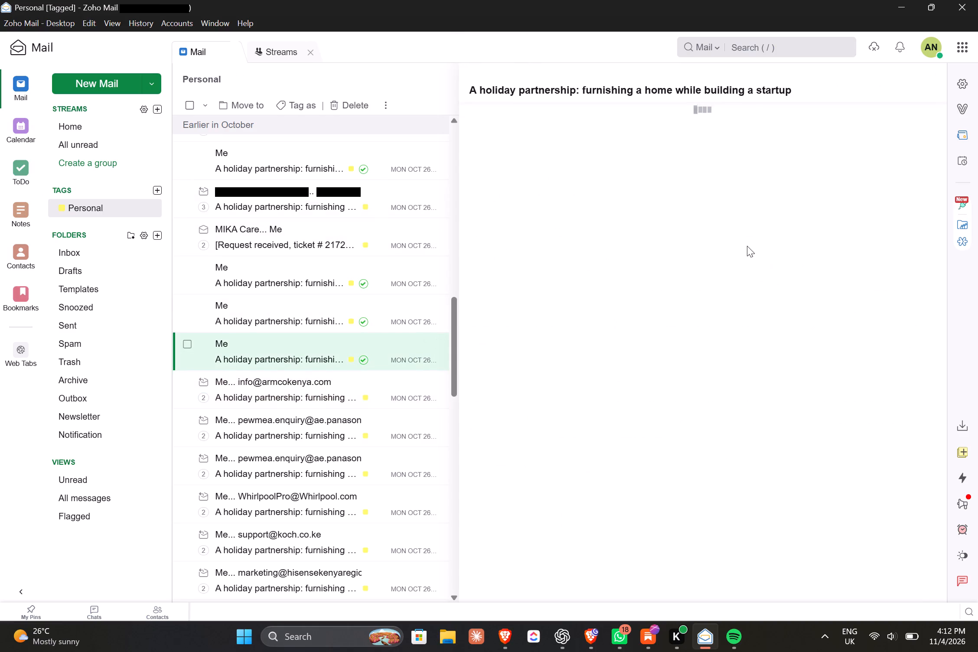
pyautogui.click(881, 133)
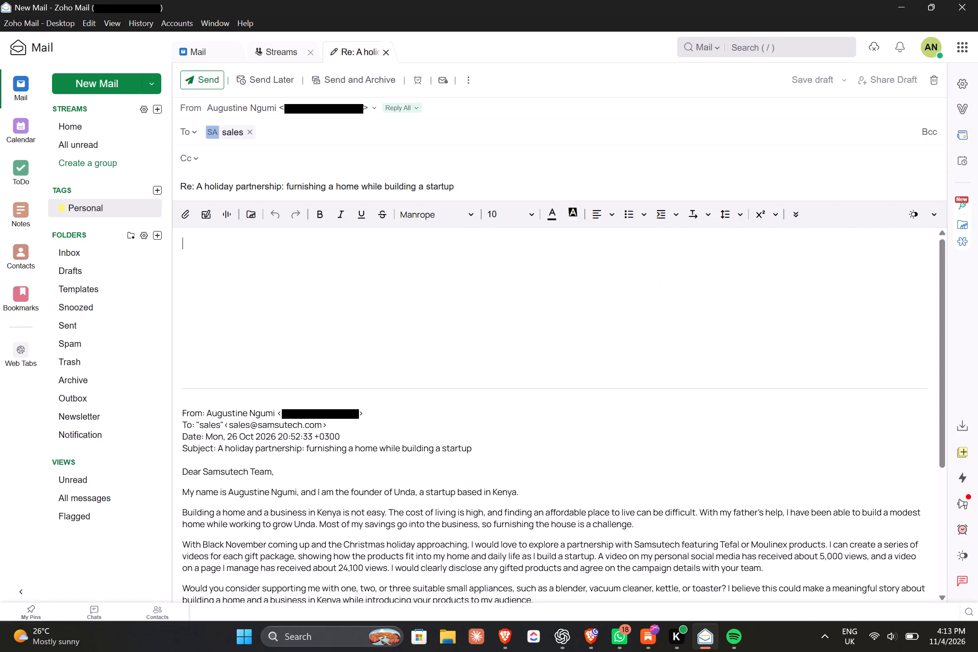
pyautogui.press('super+v')
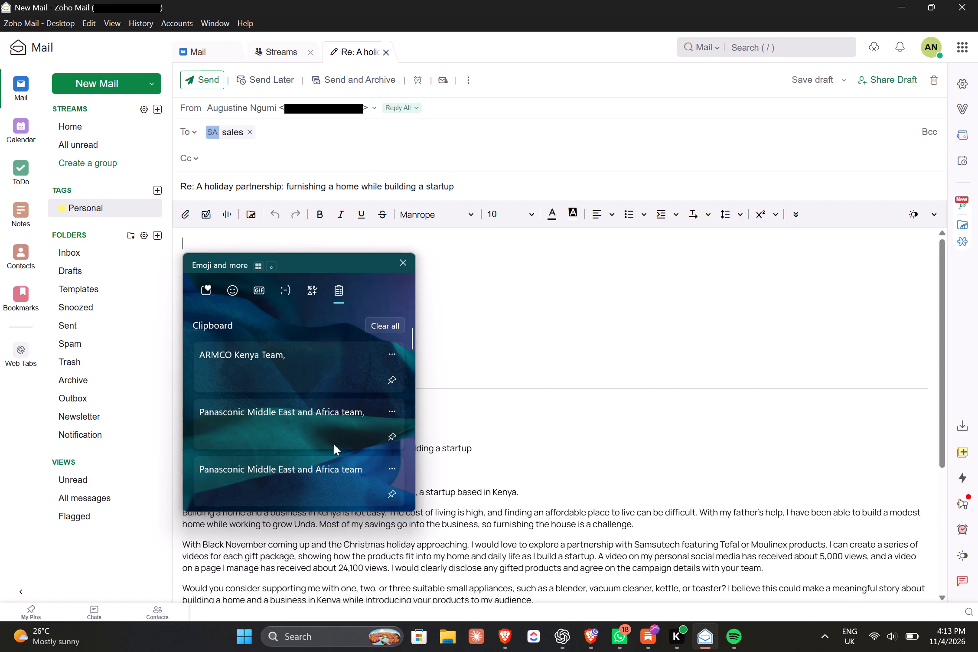
pyautogui.scroll(-3, 267, 446)
pyautogui.click(267, 446)
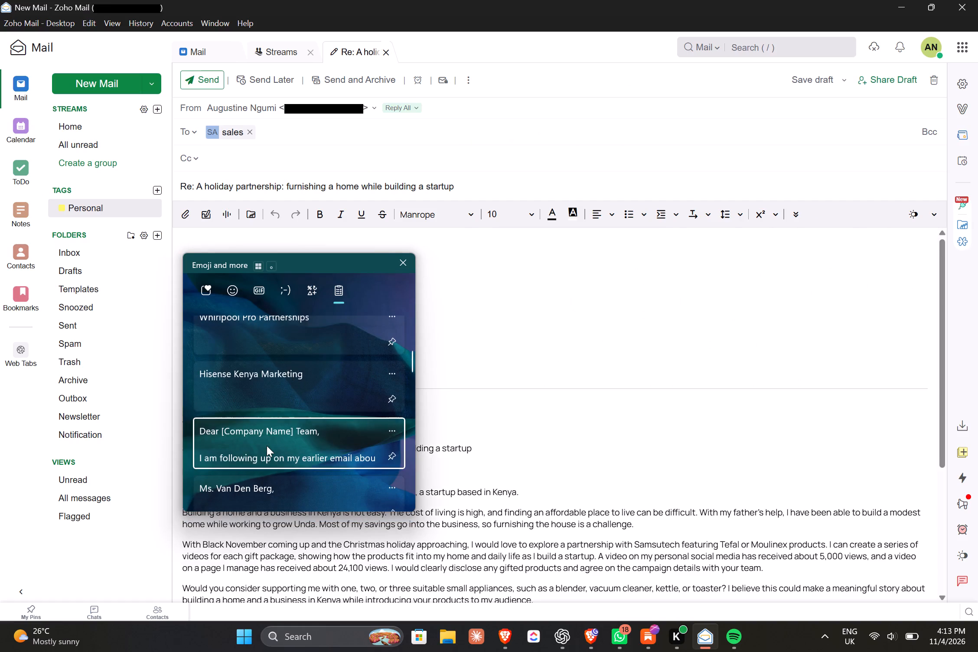
pyautogui.hotkey('ctrl', 'v')
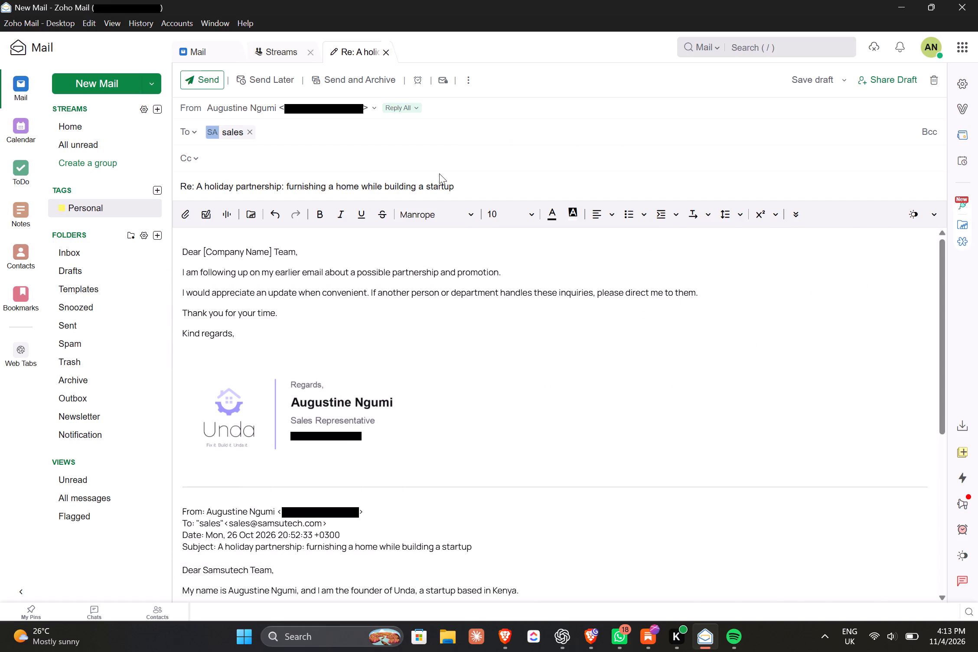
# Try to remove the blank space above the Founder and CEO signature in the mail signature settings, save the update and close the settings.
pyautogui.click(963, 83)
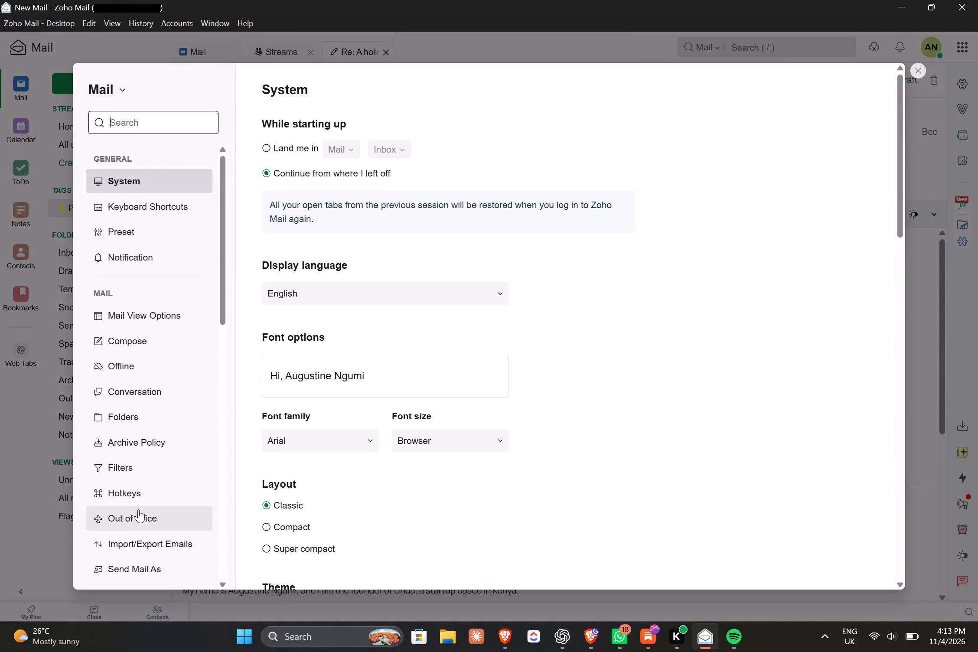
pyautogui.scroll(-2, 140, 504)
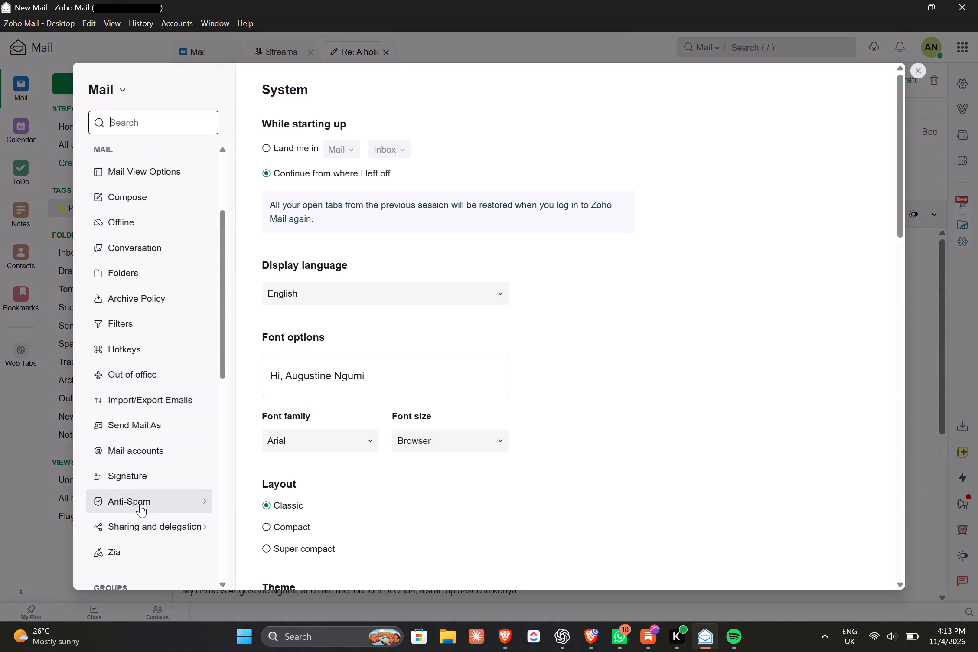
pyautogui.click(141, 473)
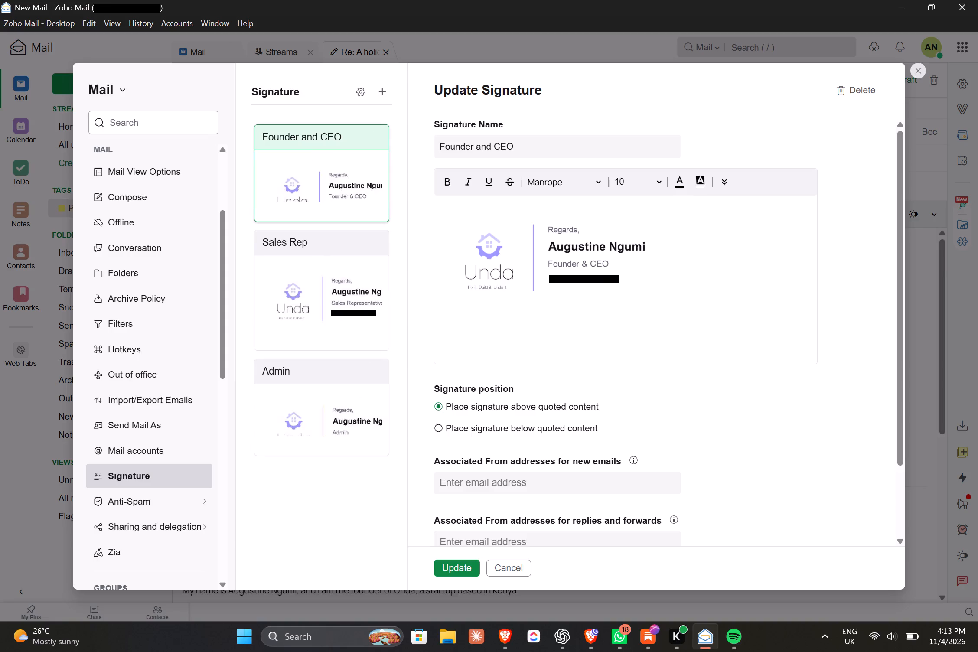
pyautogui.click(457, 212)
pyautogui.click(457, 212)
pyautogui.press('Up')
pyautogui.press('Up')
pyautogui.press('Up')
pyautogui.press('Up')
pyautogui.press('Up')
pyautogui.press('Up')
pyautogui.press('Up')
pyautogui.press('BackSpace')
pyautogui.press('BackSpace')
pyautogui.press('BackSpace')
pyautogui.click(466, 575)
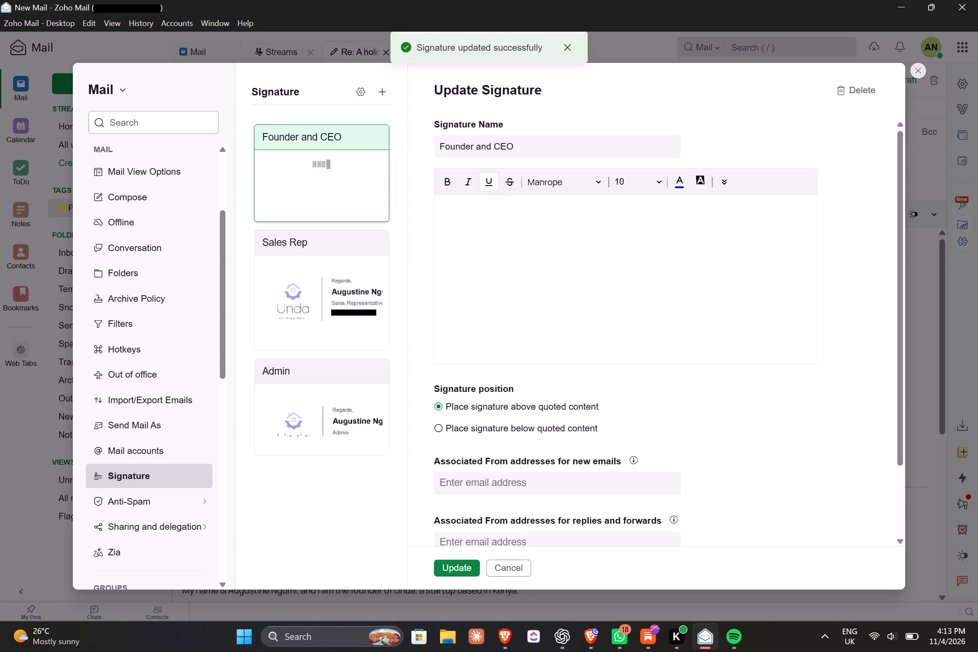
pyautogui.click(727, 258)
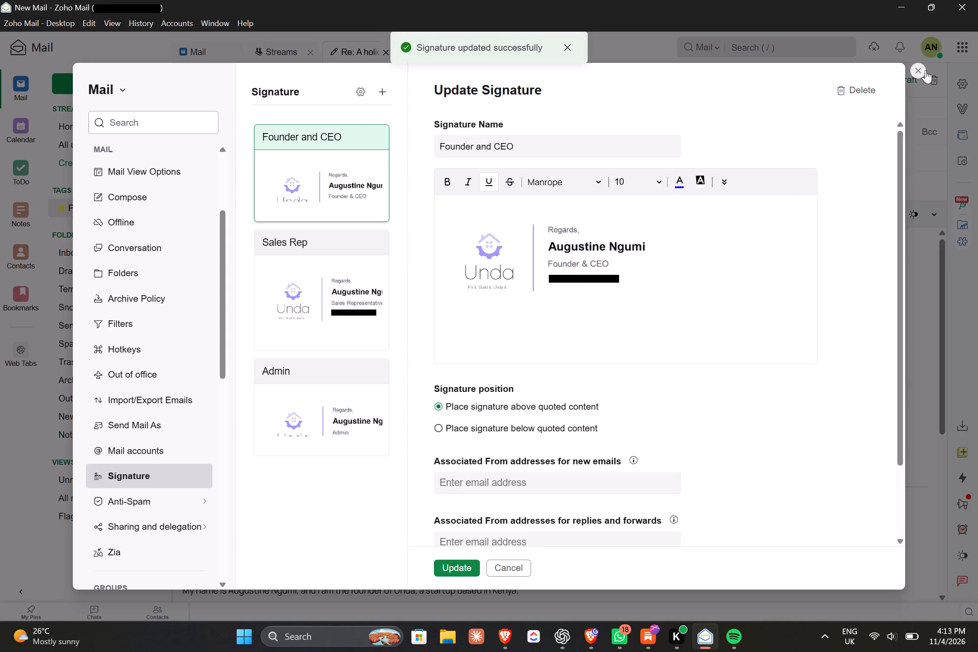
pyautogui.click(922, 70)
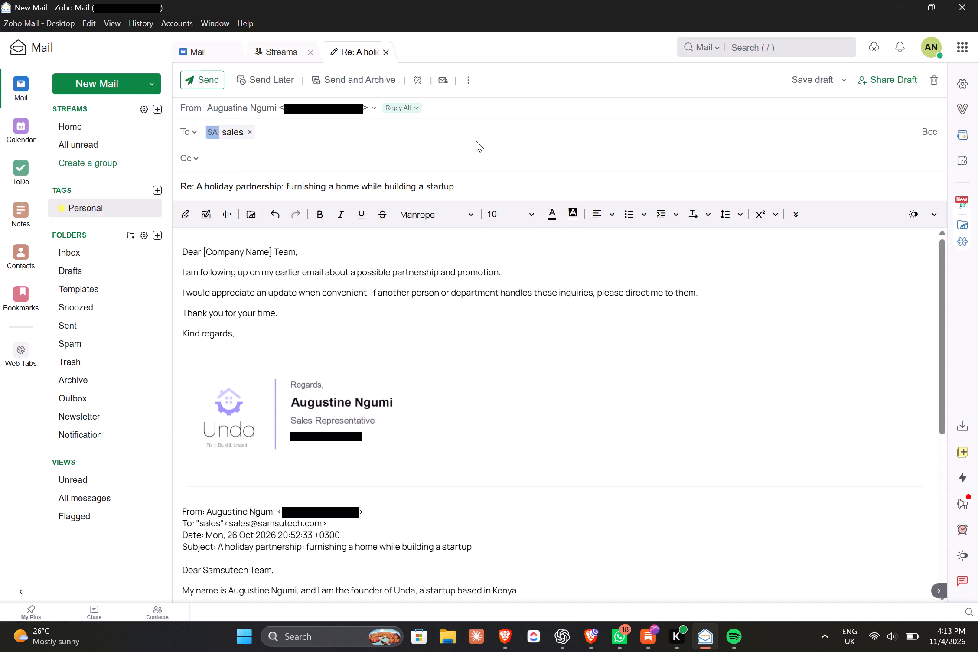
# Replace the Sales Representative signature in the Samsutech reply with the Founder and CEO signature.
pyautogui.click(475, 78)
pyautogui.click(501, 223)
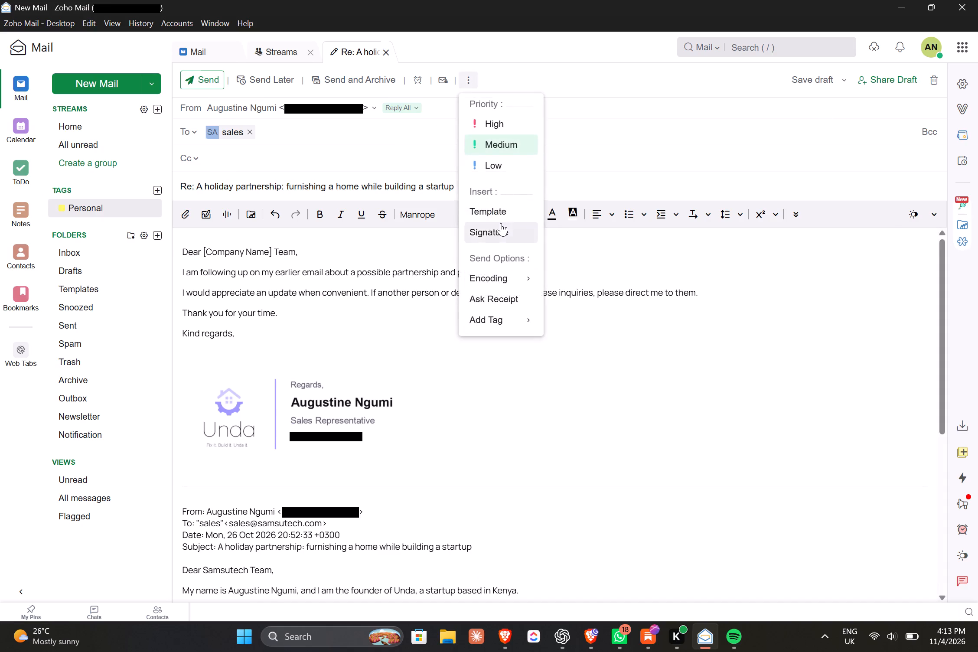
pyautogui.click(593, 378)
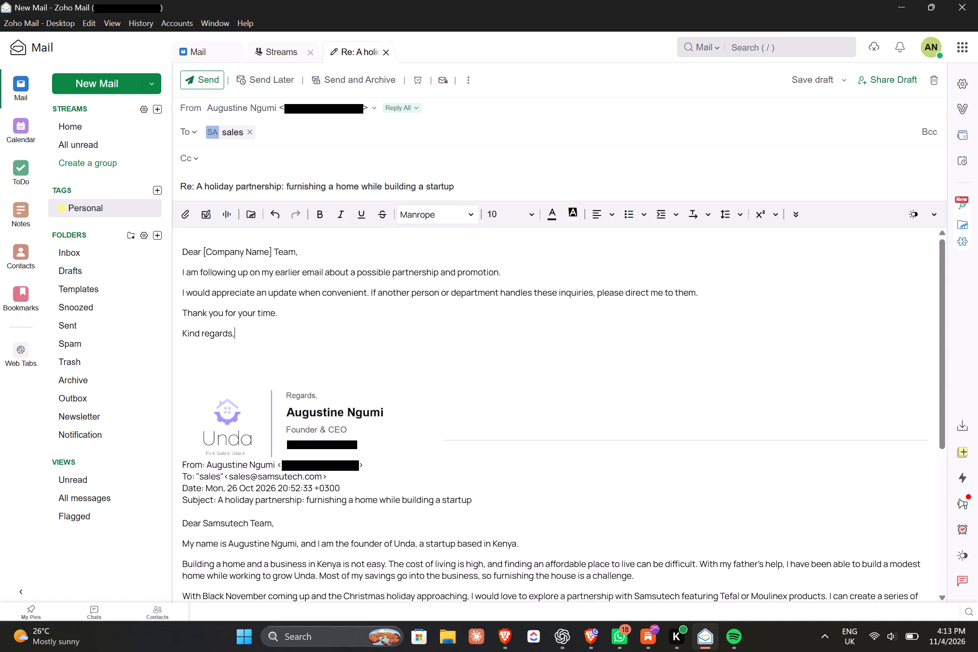
# Close the unsent Samsutech reply and discard its draft.
pyautogui.click(386, 49)
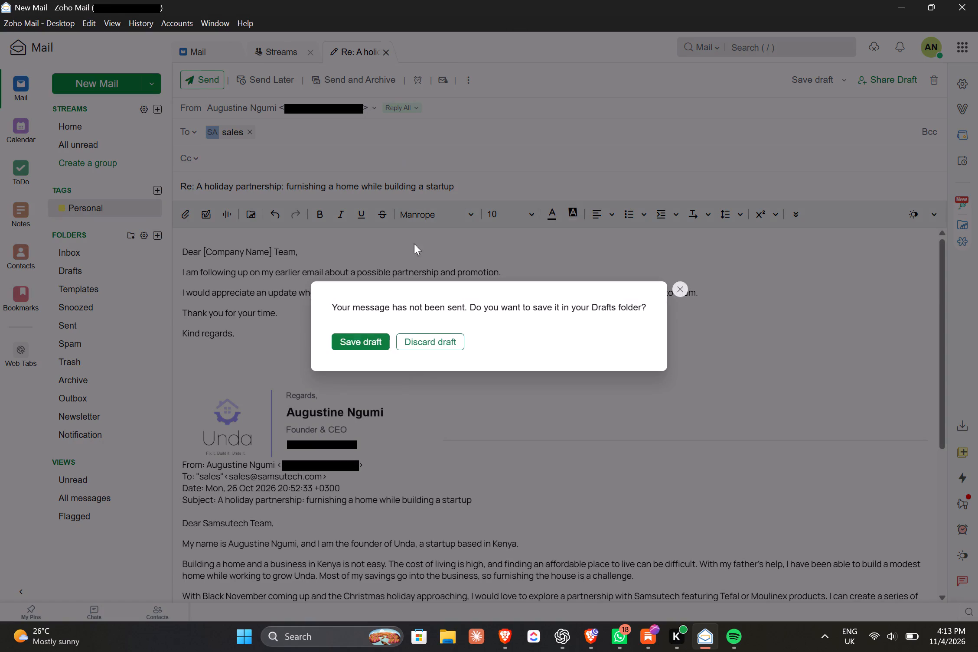
pyautogui.click(430, 342)
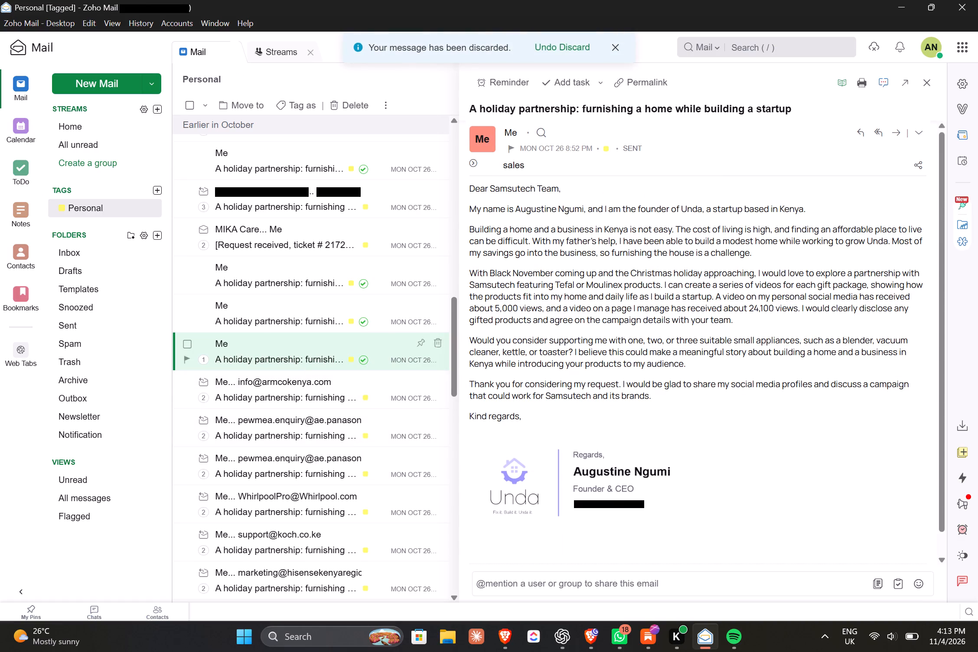
# Look through the emails tagged Personal for partnership emails needing a follow-up, checking the Hotpoint and Samsutech messages.
pyautogui.click(287, 325)
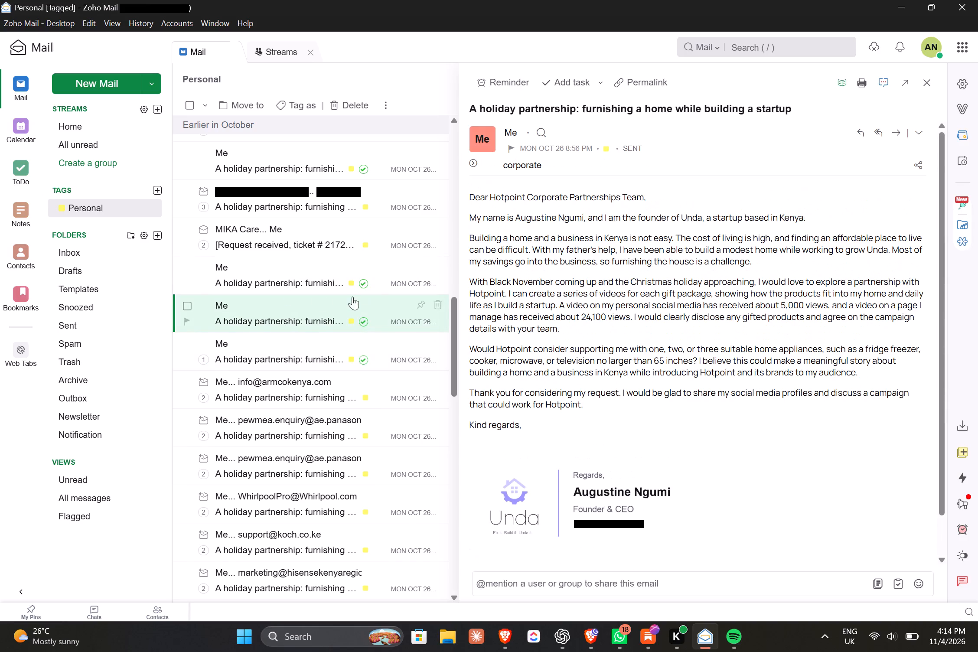
pyautogui.scroll(8, 288, 273)
pyautogui.scroll(-1, 288, 273)
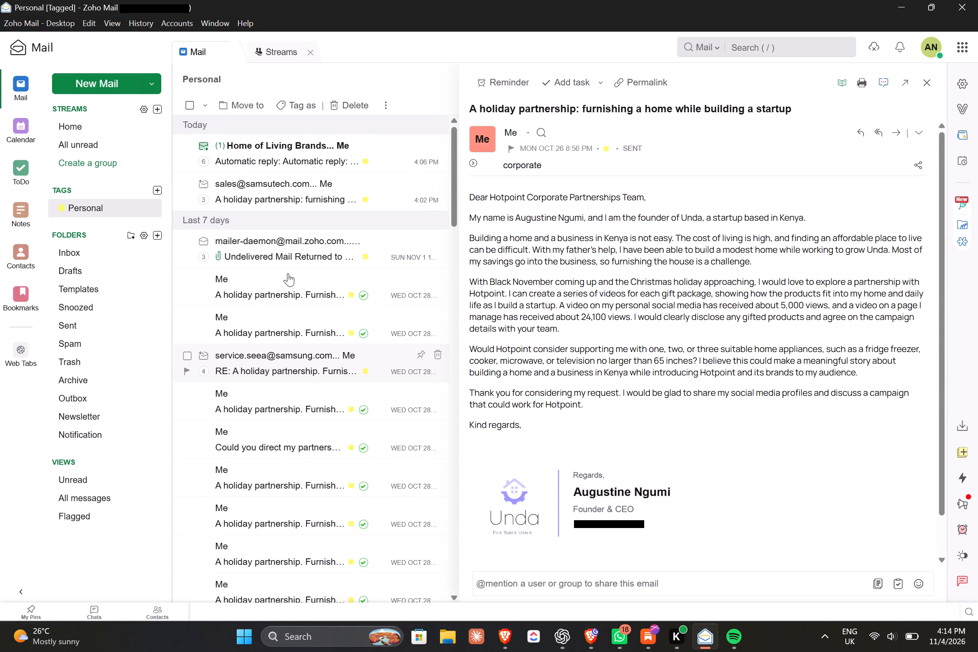
pyautogui.scroll(-3, 288, 273)
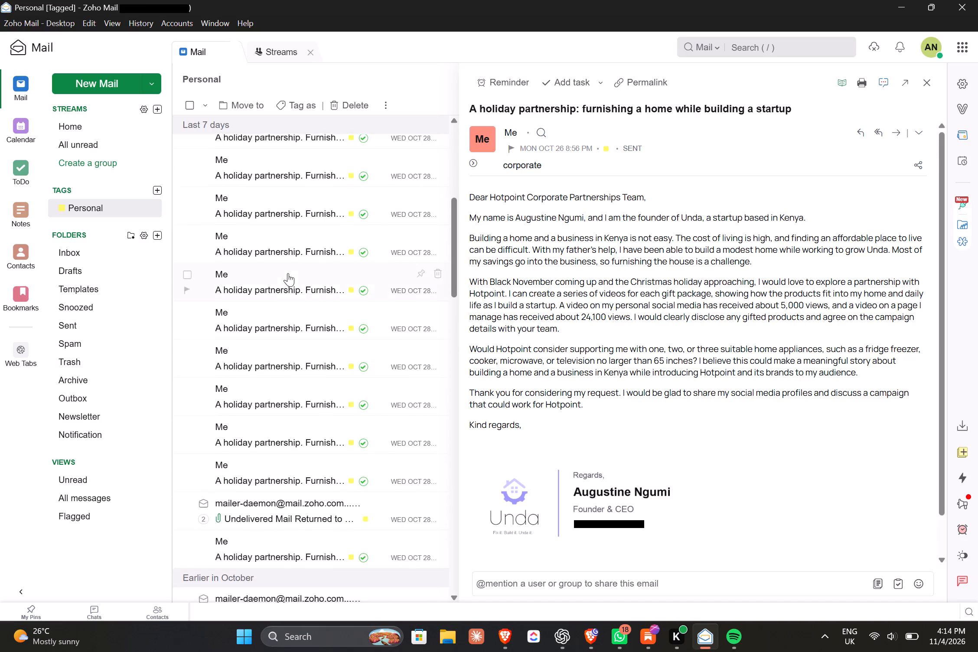
pyautogui.scroll(-1, 288, 273)
pyautogui.scroll(-3, 261, 443)
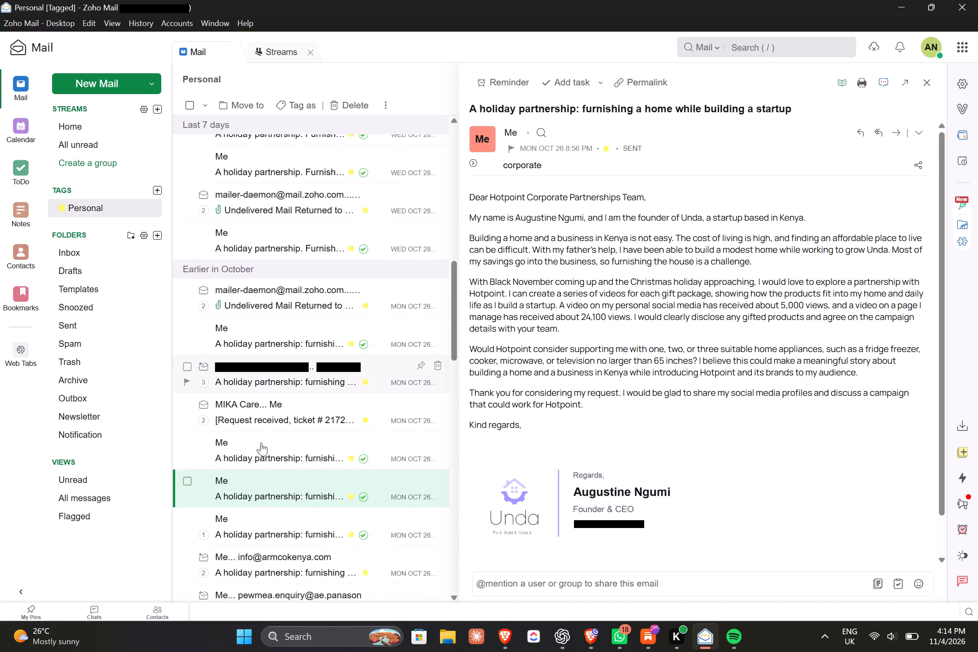
pyautogui.scroll(-1, 261, 443)
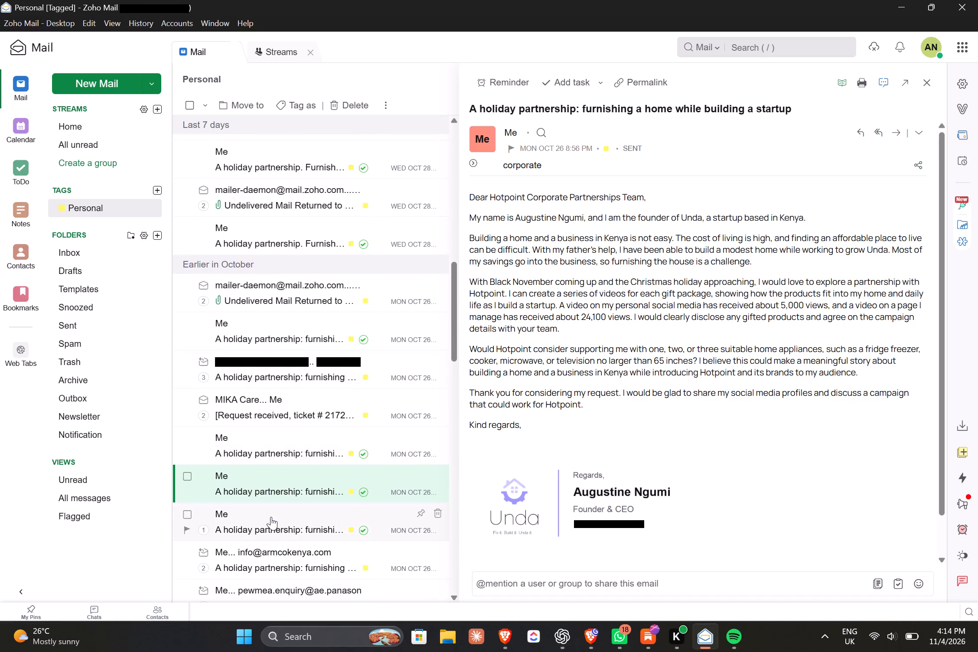
pyautogui.click(271, 517)
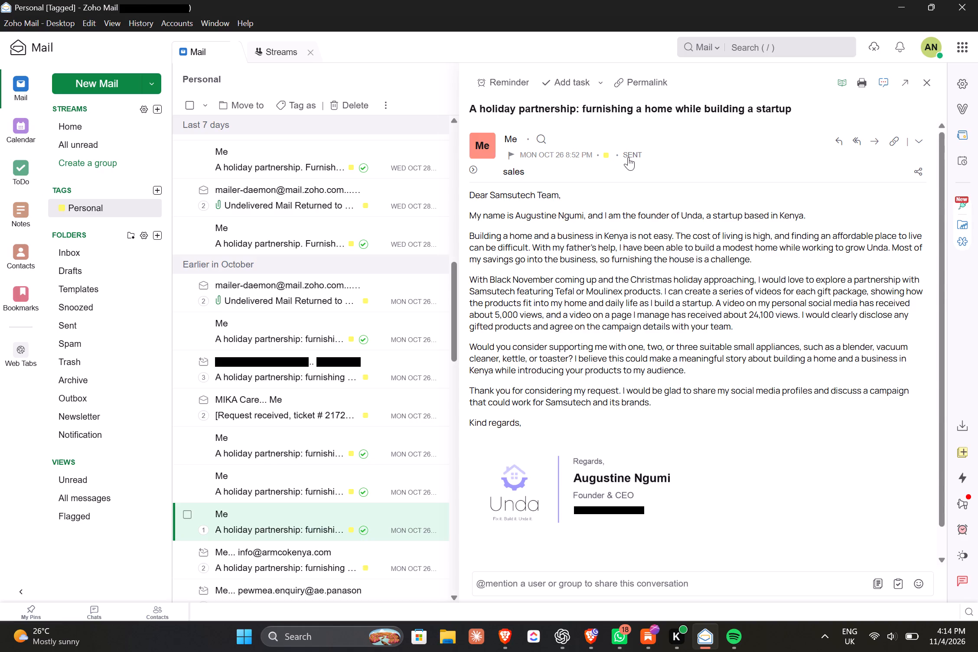
# Start a reply to all on the Hotpoint partnership email and insert the "Dear [Company Name] Team" follow-up message from the clipboard history.
pyautogui.click(275, 493)
pyautogui.click(879, 130)
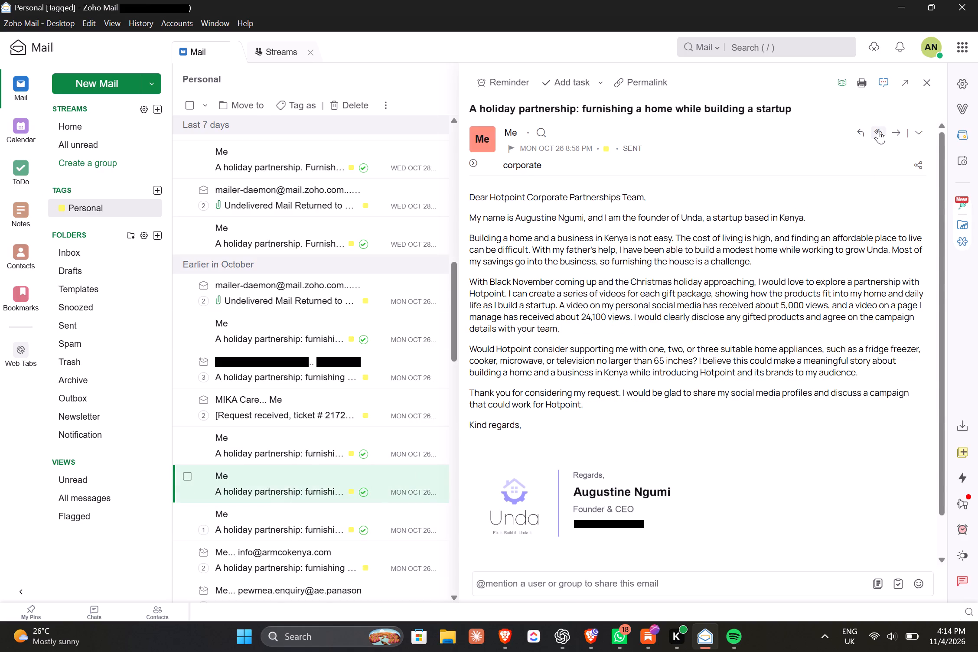
pyautogui.press('super+v')
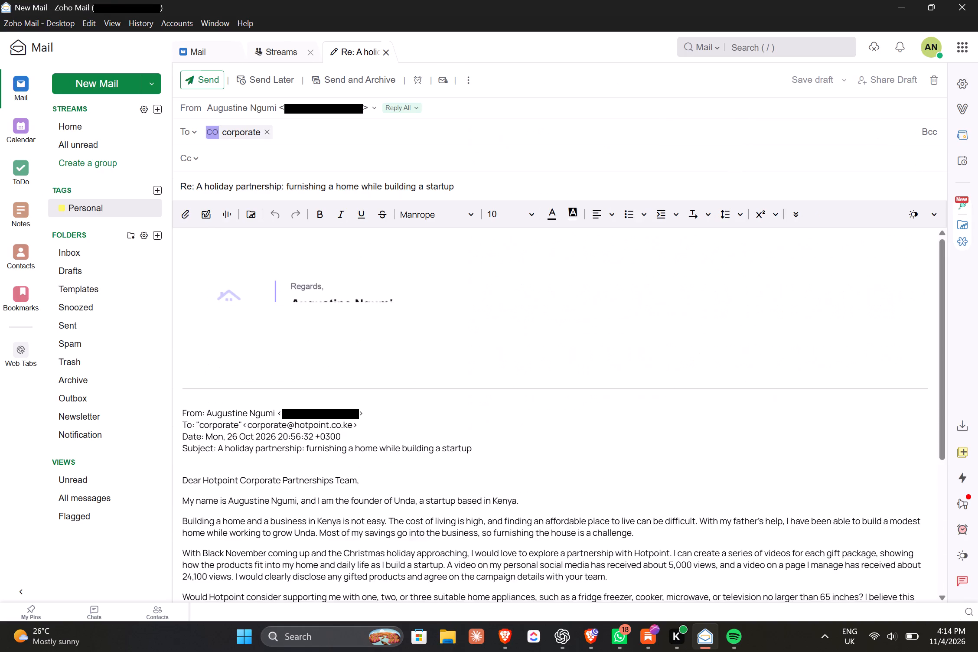
pyautogui.scroll(-3, 332, 432)
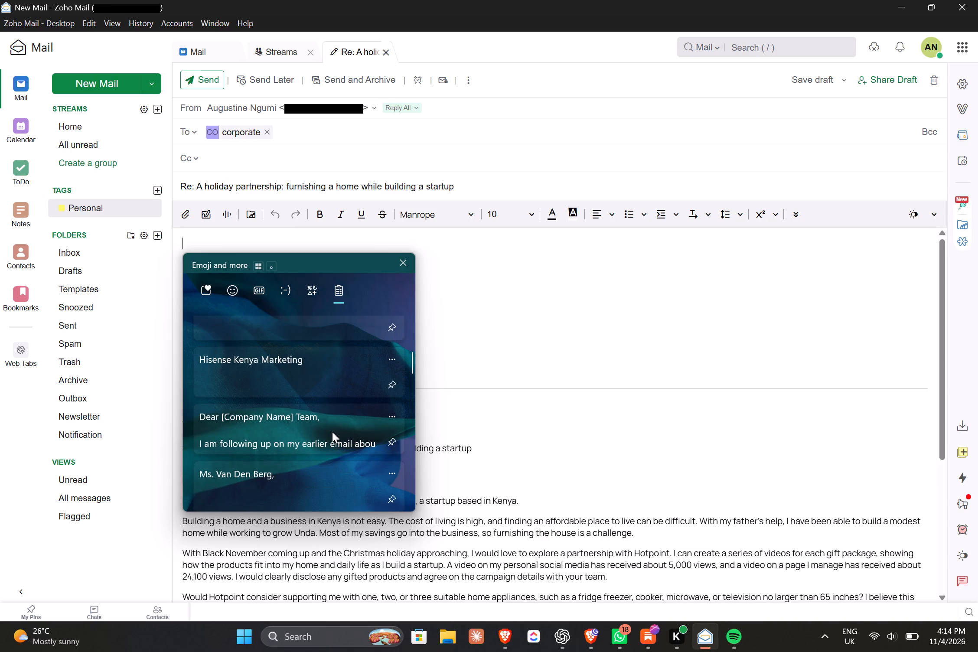
pyautogui.click(309, 436)
pyautogui.hotkey('ctrl', 'v')
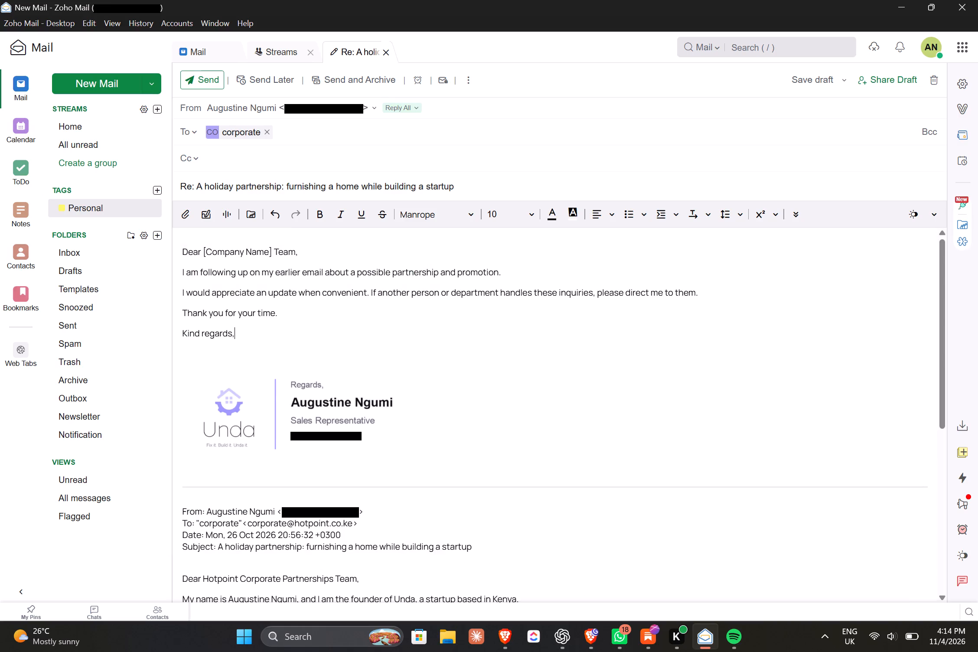
# Replace the Sales Representative signature in the Hotpoint reply with the Founder and CEO signature.
pyautogui.click(468, 75)
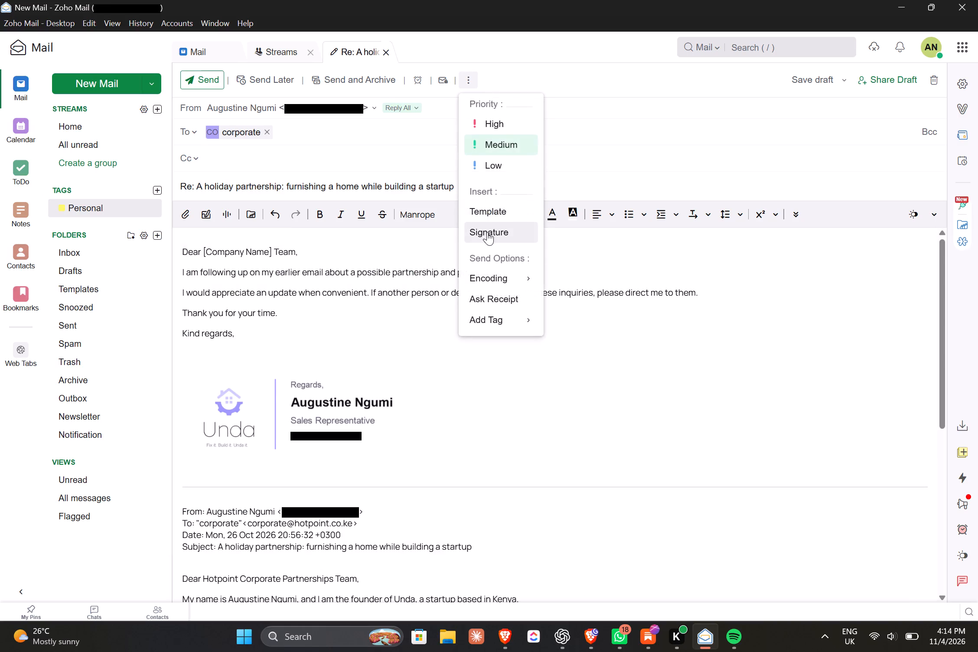
pyautogui.click(487, 232)
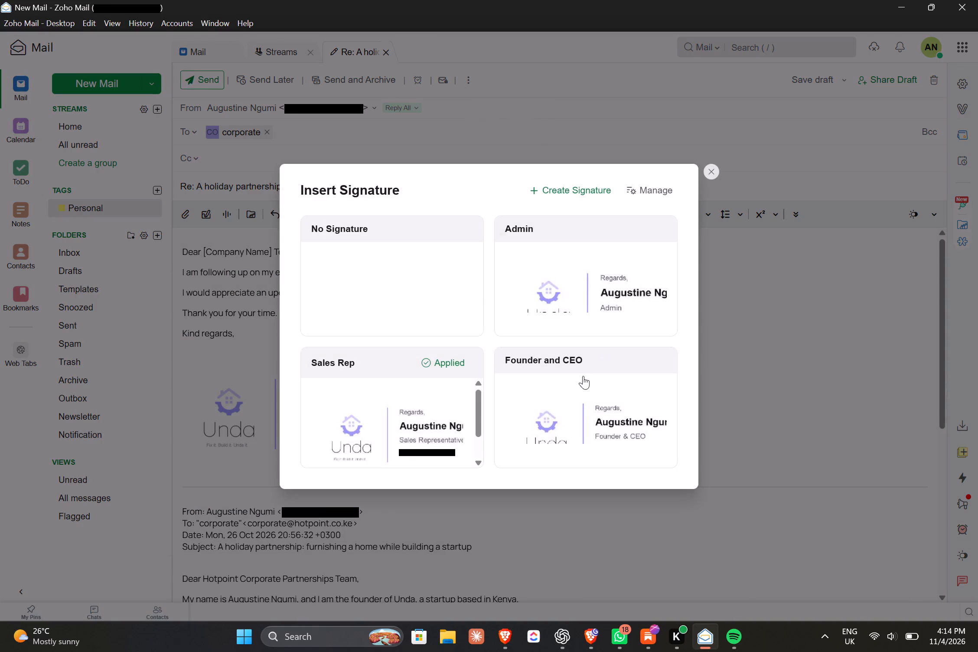
pyautogui.click(583, 376)
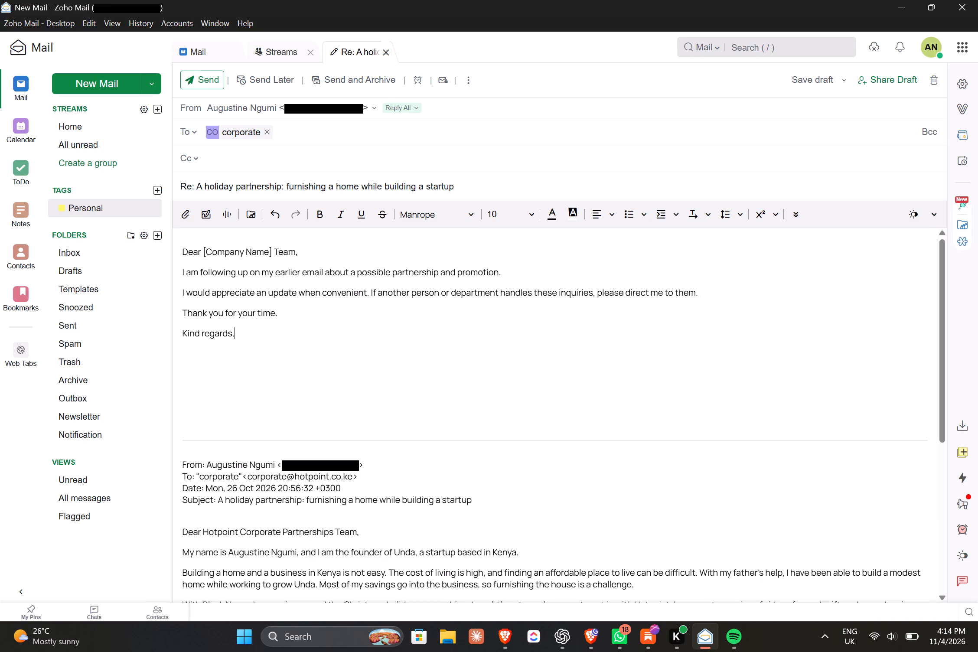
# Replace the "[Company Name]" placeholder in the greeting with "Hotpoint Corporate Partnerships", keeping a space before "Team".
pyautogui.moveTo(273, 250); pyautogui.dragTo(207, 253)
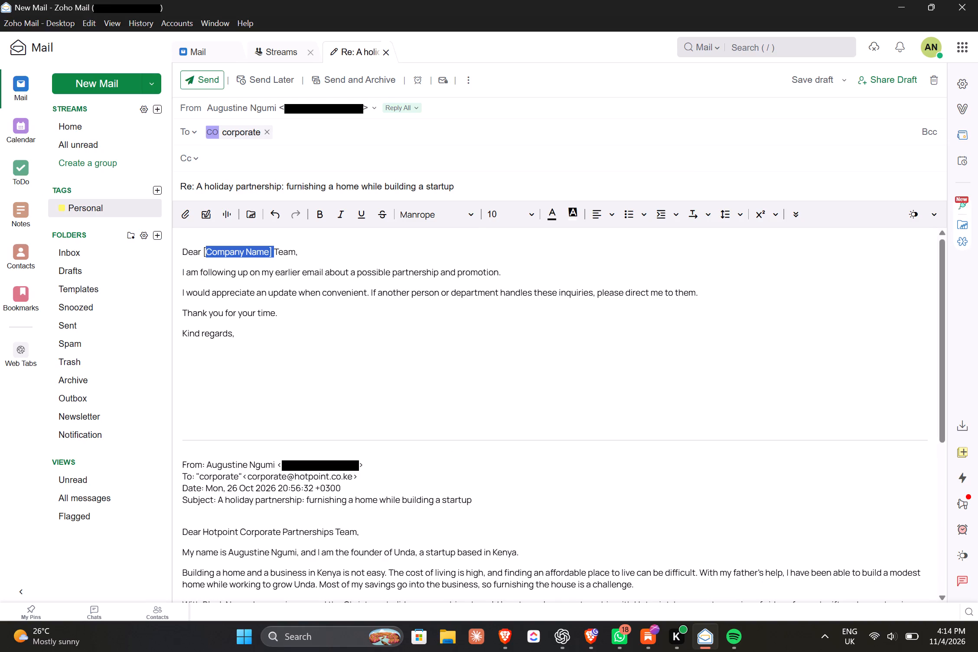
pyautogui.moveTo(207, 253); pyautogui.dragTo(205, 253)
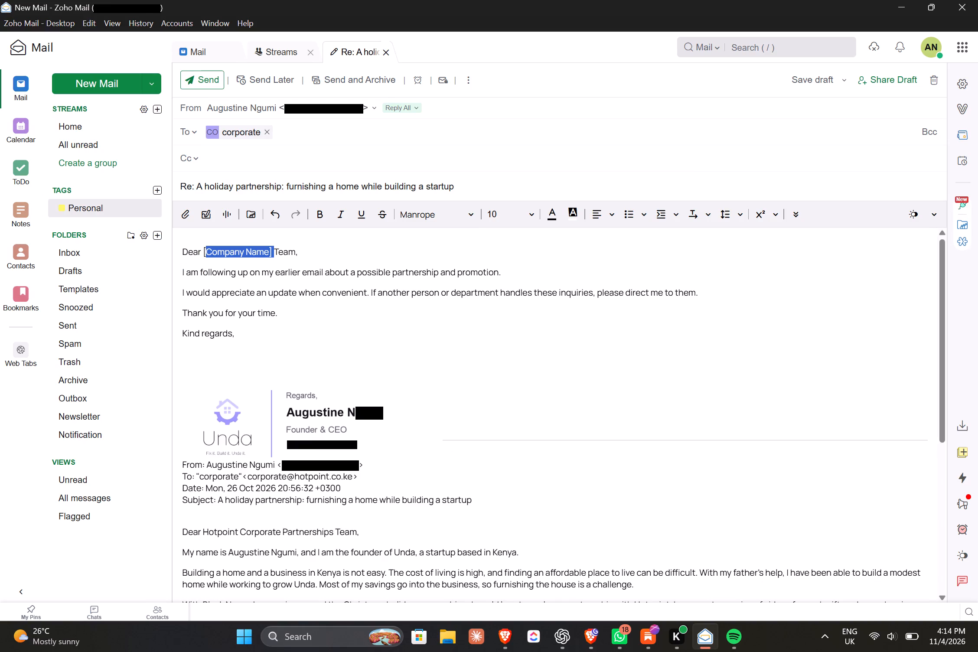
pyautogui.press('BackSpace')
pyautogui.press('BackSpace')
pyautogui.write('Hotpoint')
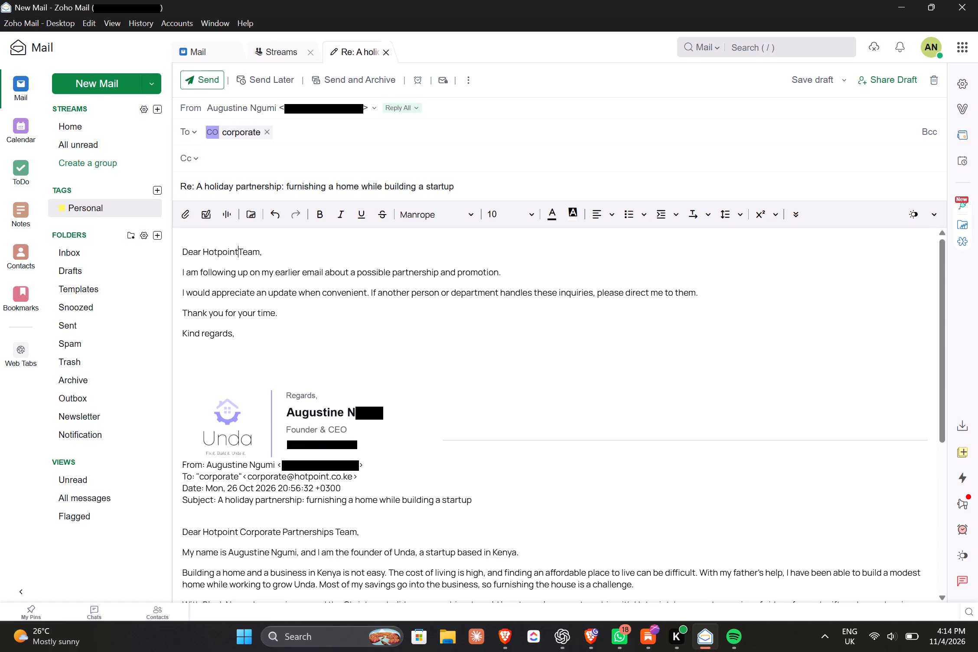
pyautogui.press('space')
pyautogui.write('Co')
pyautogui.write('rporate')
pyautogui.press('space')
pyautogui.write('Pa')
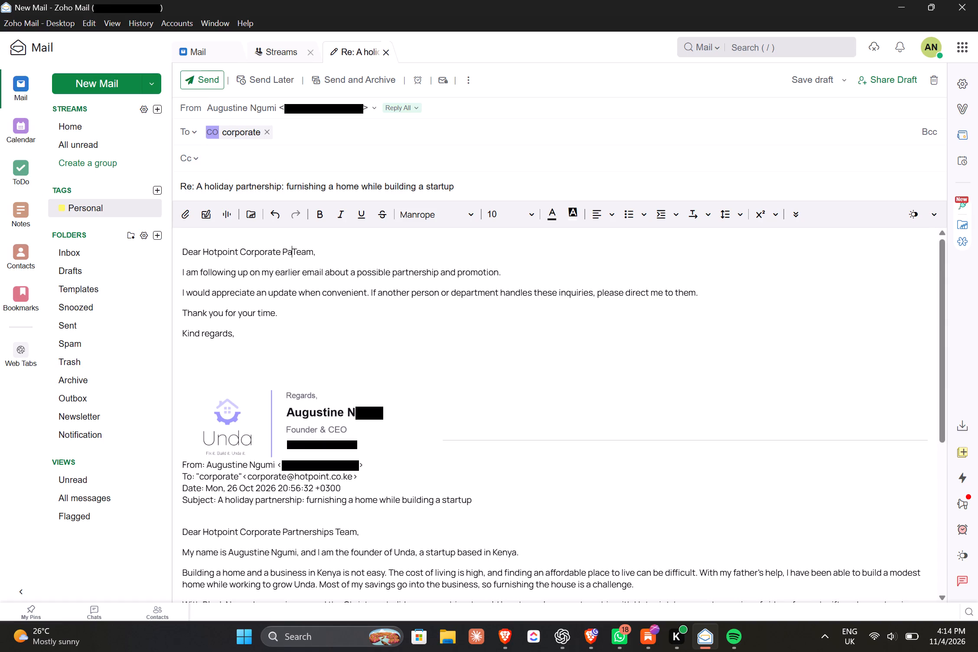
pyautogui.write('rtnerships')
pyautogui.press('space')
# Remove the extra blank lines above the signature in the Hotpoint reply and send it.
pyautogui.click(289, 344)
pyautogui.press('Delete')
pyautogui.press('Delete')
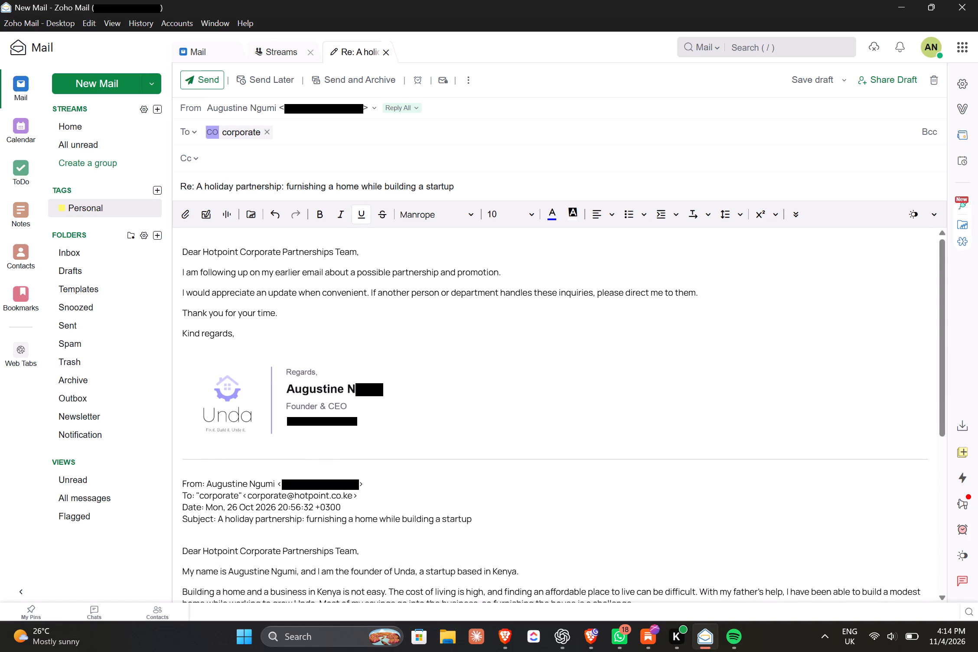
pyautogui.click(199, 82)
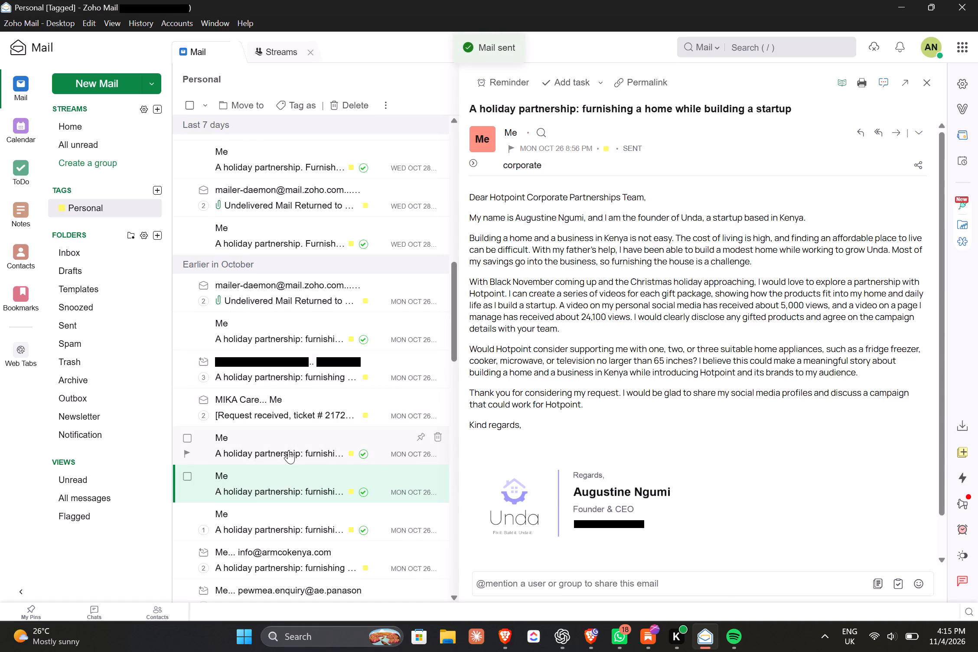
# Start a reply to all on the Ramtons partnership email and paste the "Dear [Company Name] Team" follow-up message.
pyautogui.click(300, 447)
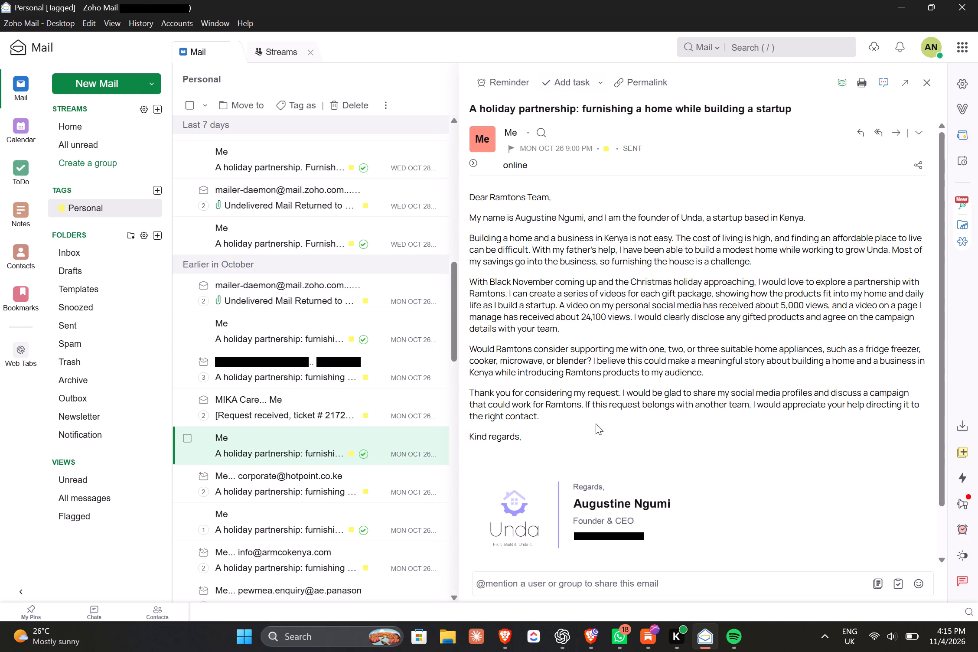
pyautogui.click(873, 129)
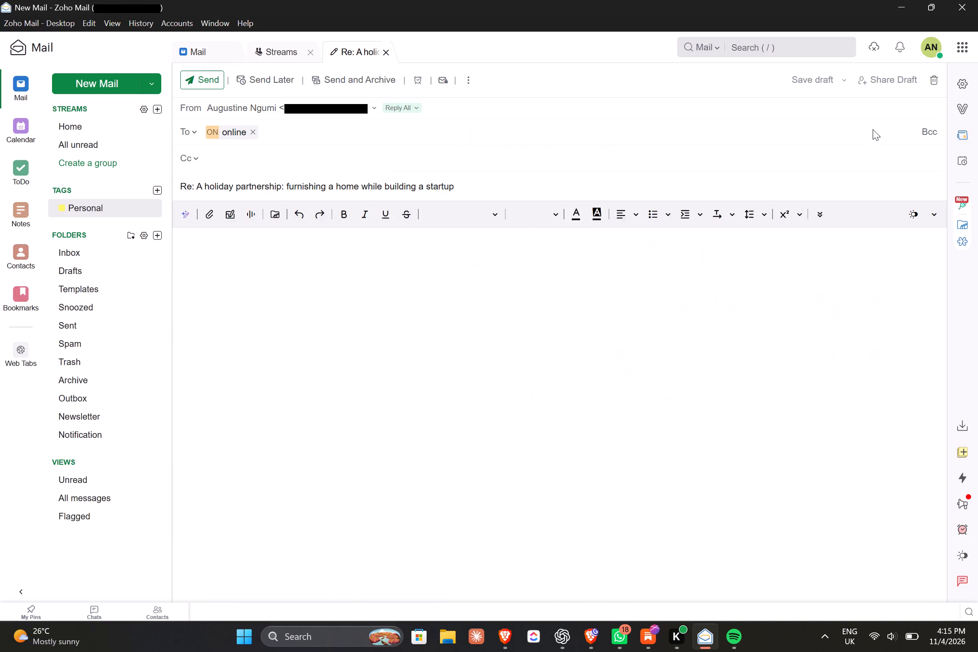
pyautogui.hotkey('ctrl', 'v')
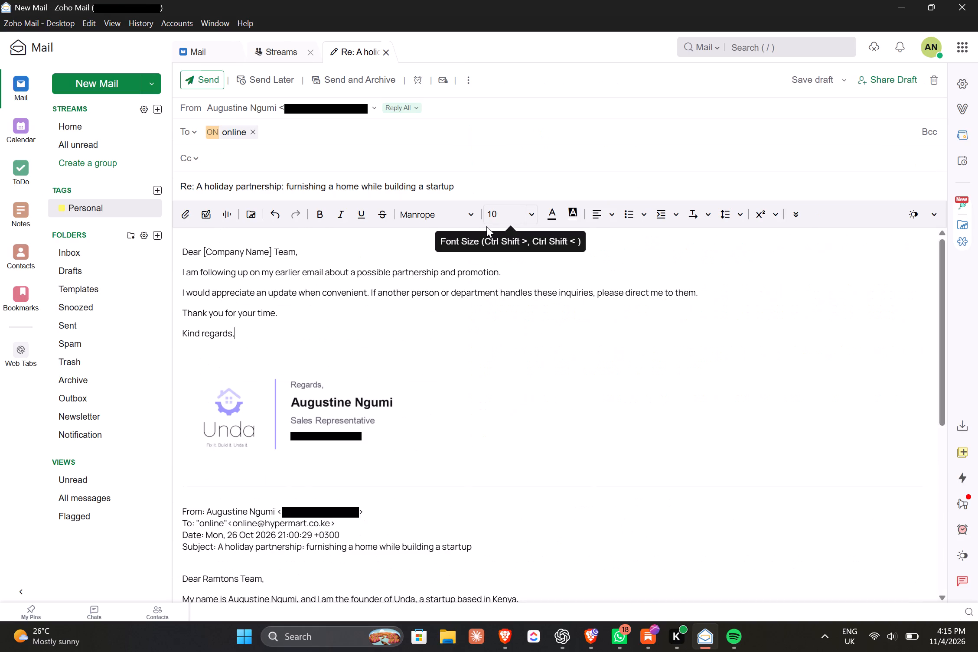
# Replace the "[Company Name]" placeholder in the greeting with "Ramtons" and send the reply.
pyautogui.moveTo(272, 253); pyautogui.dragTo(245, 253)
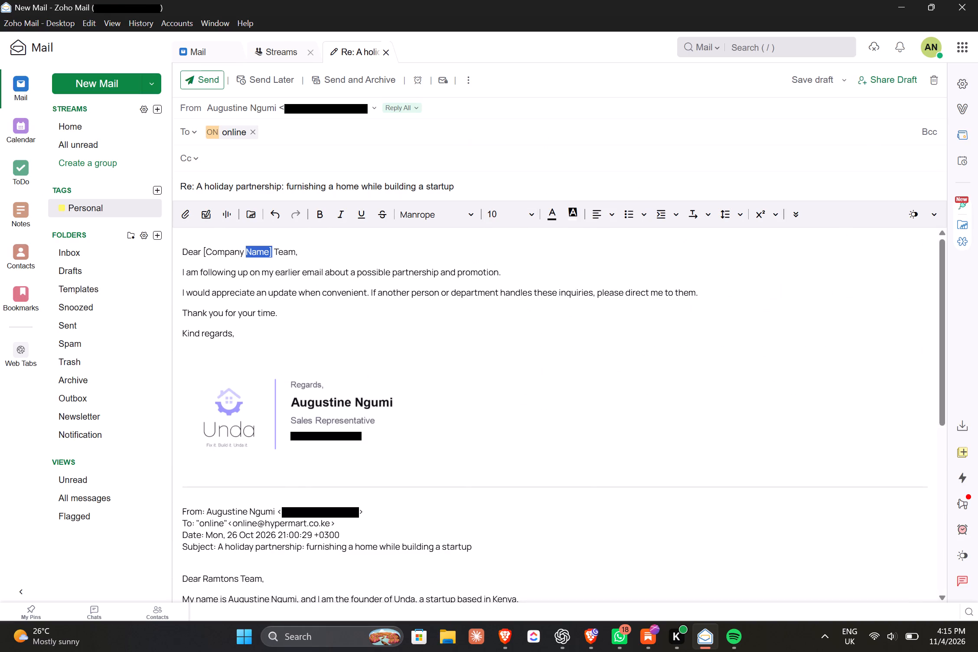
pyautogui.moveTo(245, 253); pyautogui.dragTo(201, 258)
pyautogui.press('BackSpace')
pyautogui.press('space')
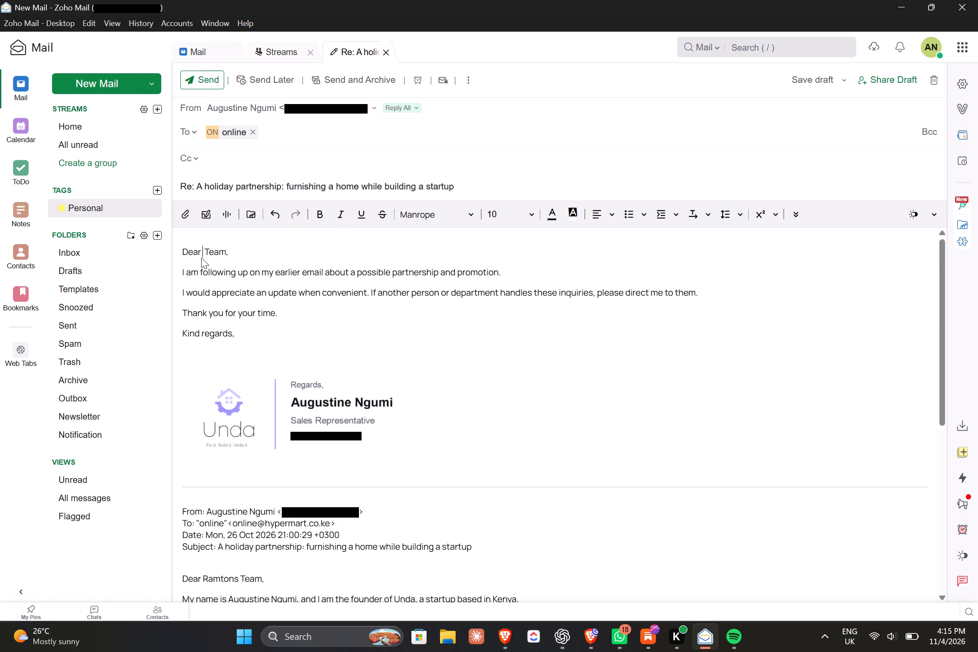
pyautogui.hotkey('shift', 'space')
pyautogui.hotkey('shift', 'BackSpace')
pyautogui.write('RAm')
pyautogui.press('BackSpace')
pyautogui.press('BackSpace')
pyautogui.write('amto')
pyautogui.write('ns')
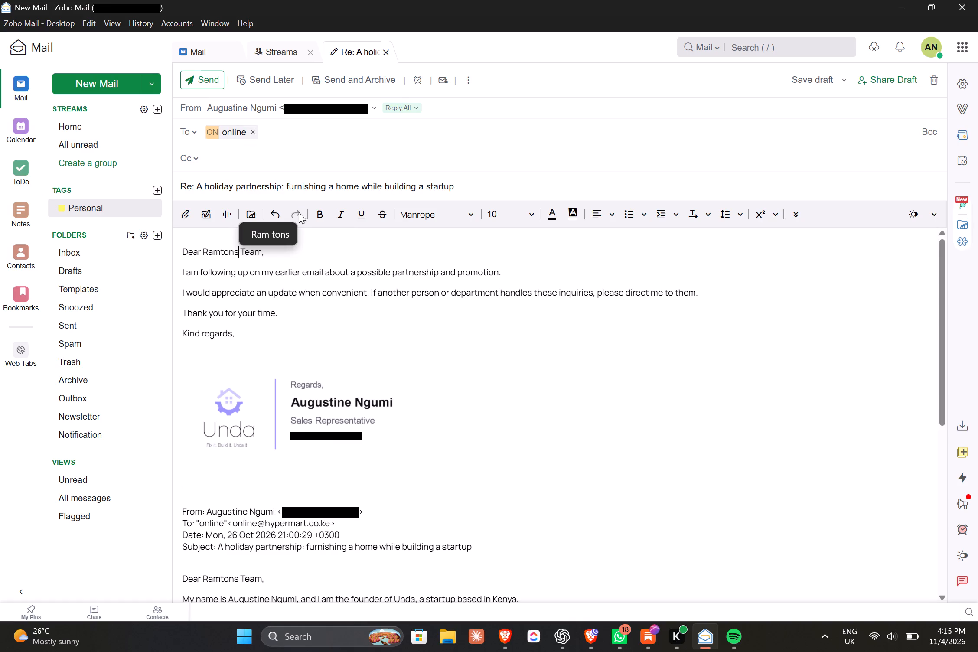
pyautogui.click(200, 81)
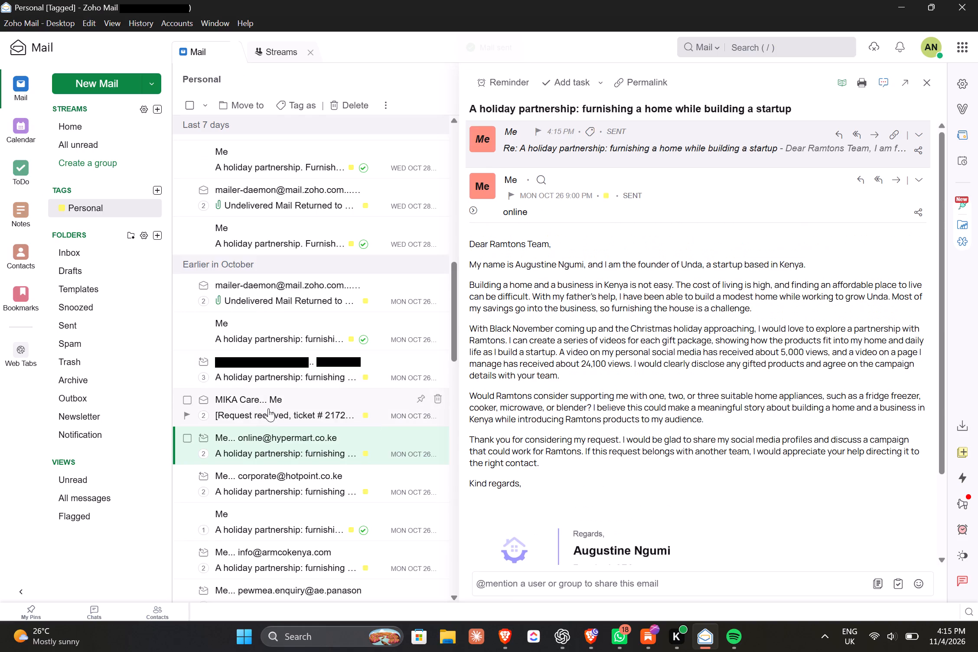
# Start a reply to all on the MIKA Care ticket acknowledgement email and paste the follow-up message.
pyautogui.click(268, 408)
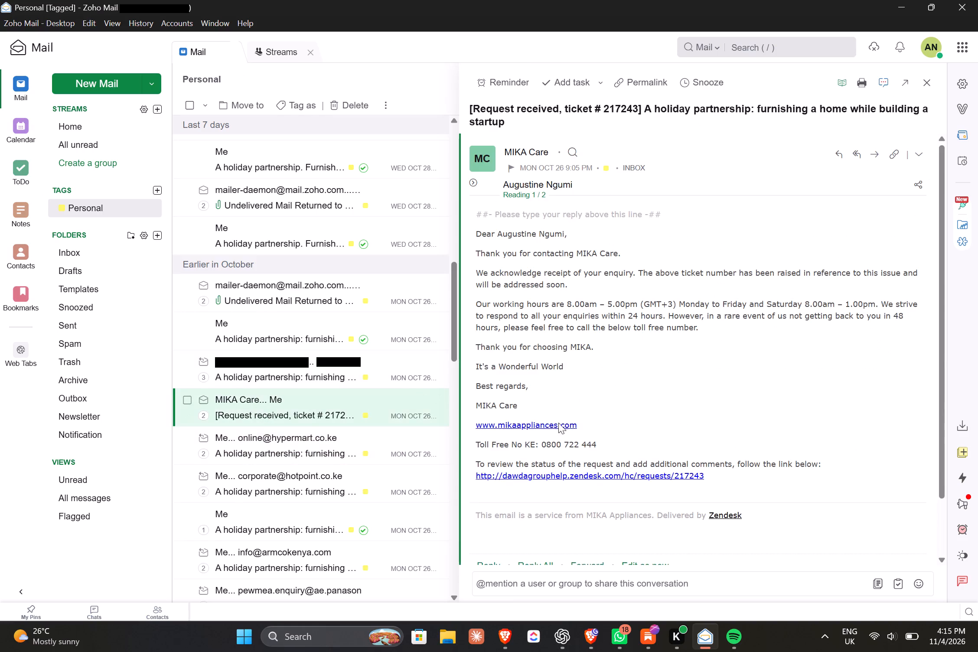
pyautogui.scroll(-1, 631, 415)
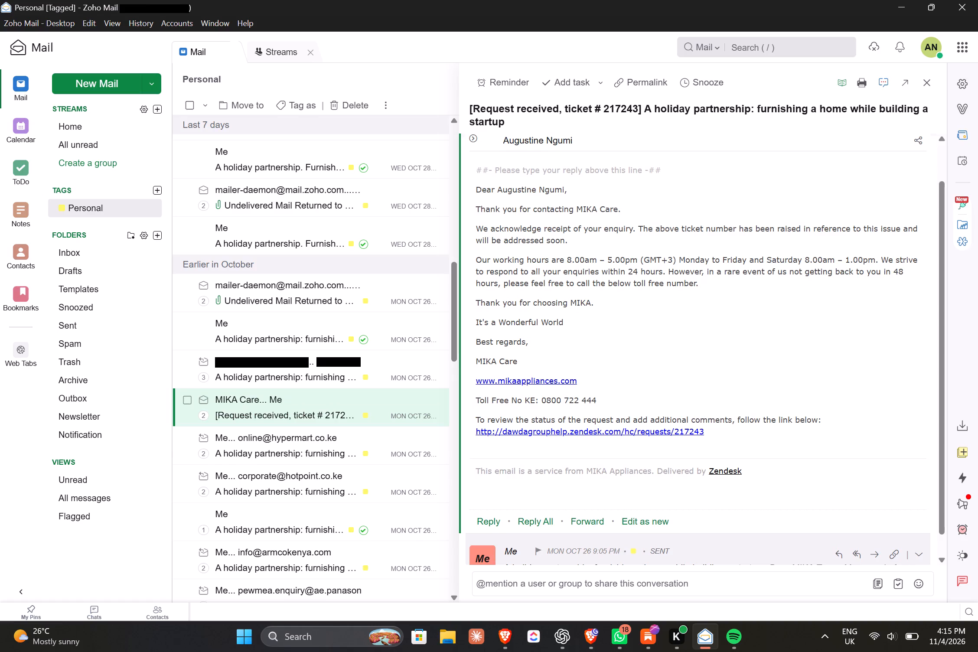
pyautogui.scroll(-2, 620, 309)
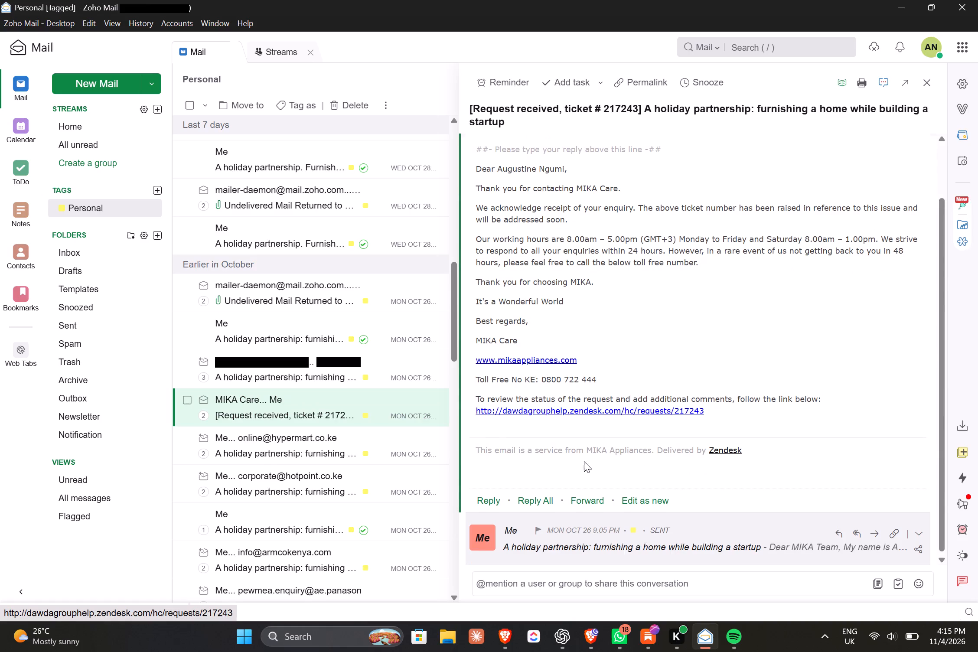
pyautogui.click(538, 499)
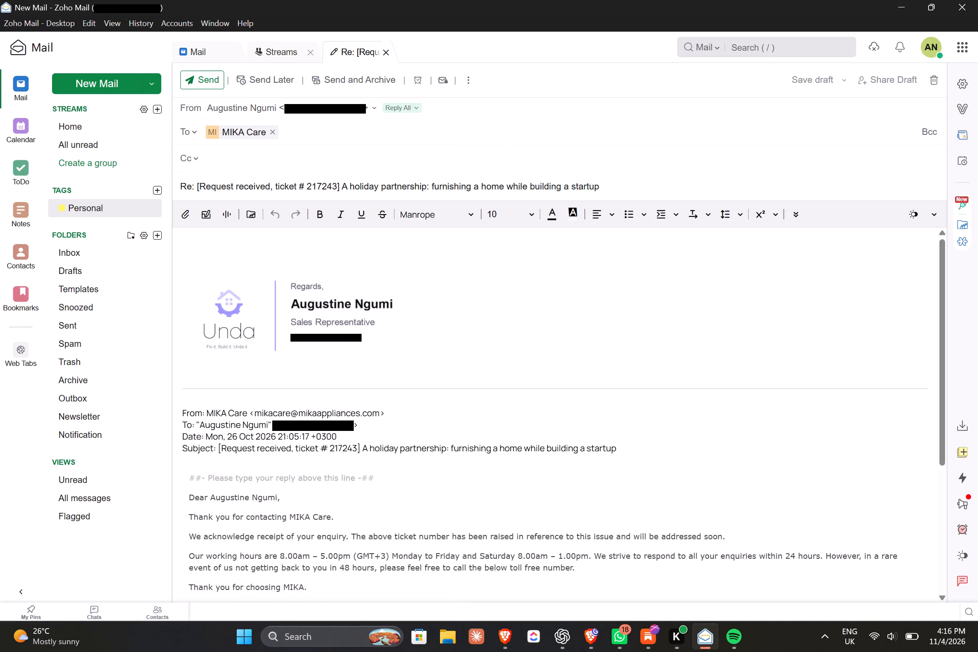
pyautogui.hotkey('ctrl', 'v')
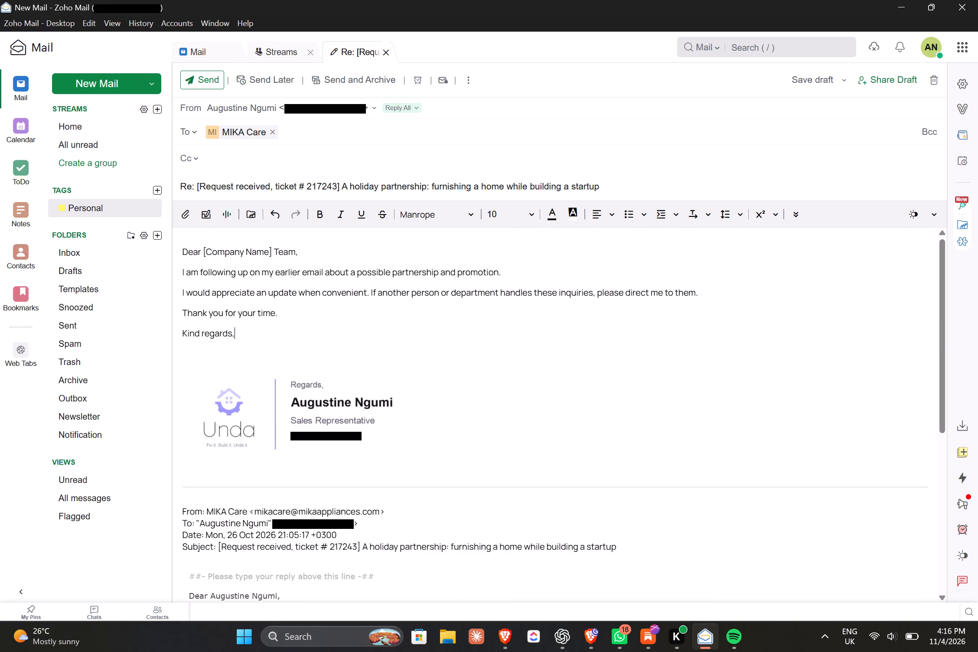
# Replace the "[Company Name]" placeholder in the greeting with "Mika" and send the reply.
pyautogui.moveTo(271, 251); pyautogui.dragTo(203, 252)
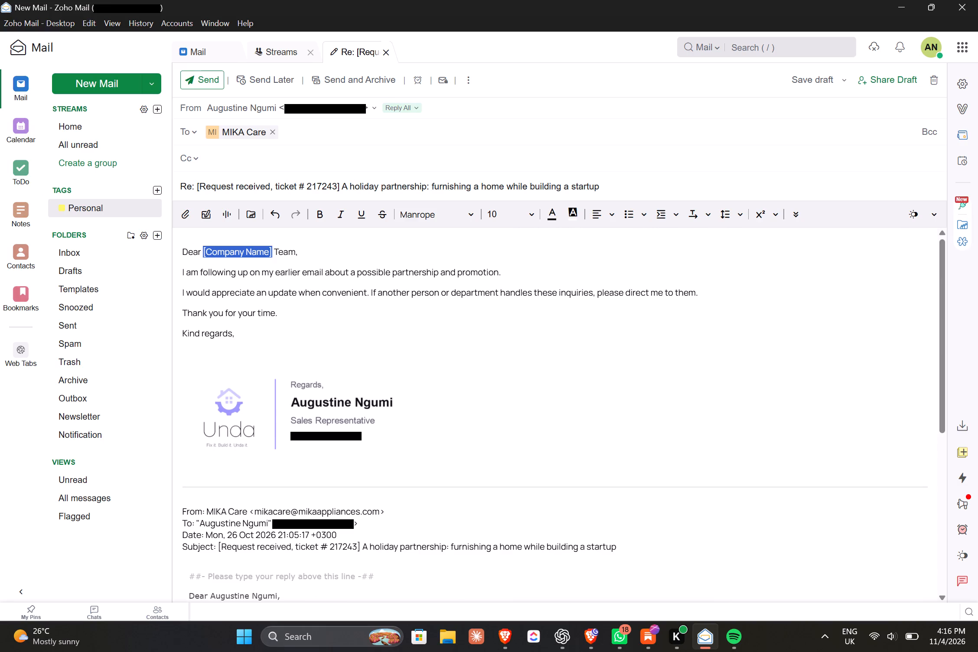
pyautogui.moveTo(203, 252); pyautogui.dragTo(203, 252)
pyautogui.write('Mika')
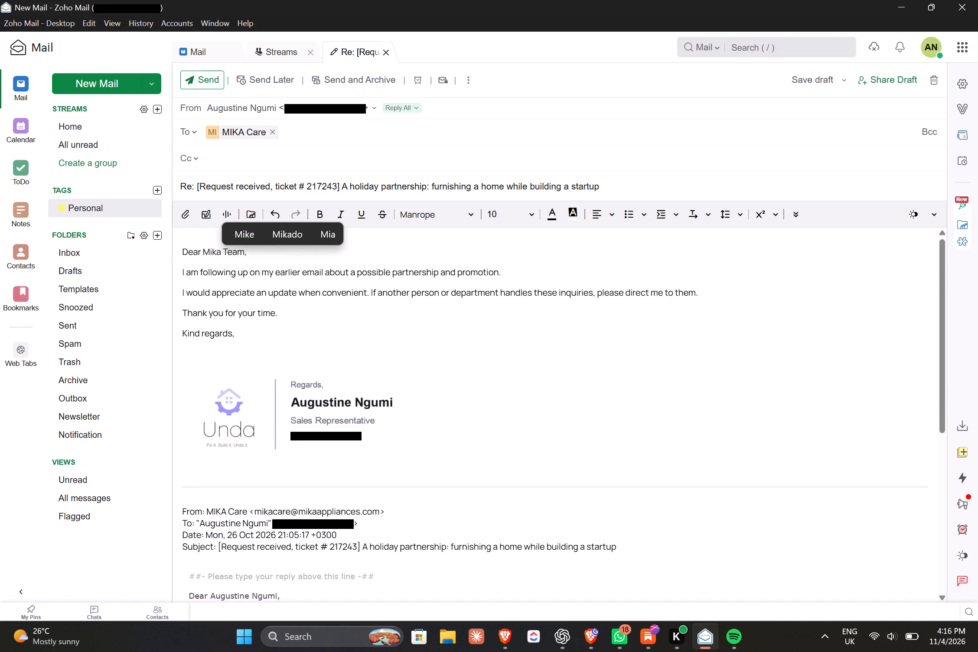
pyautogui.scroll(2, 281, 524)
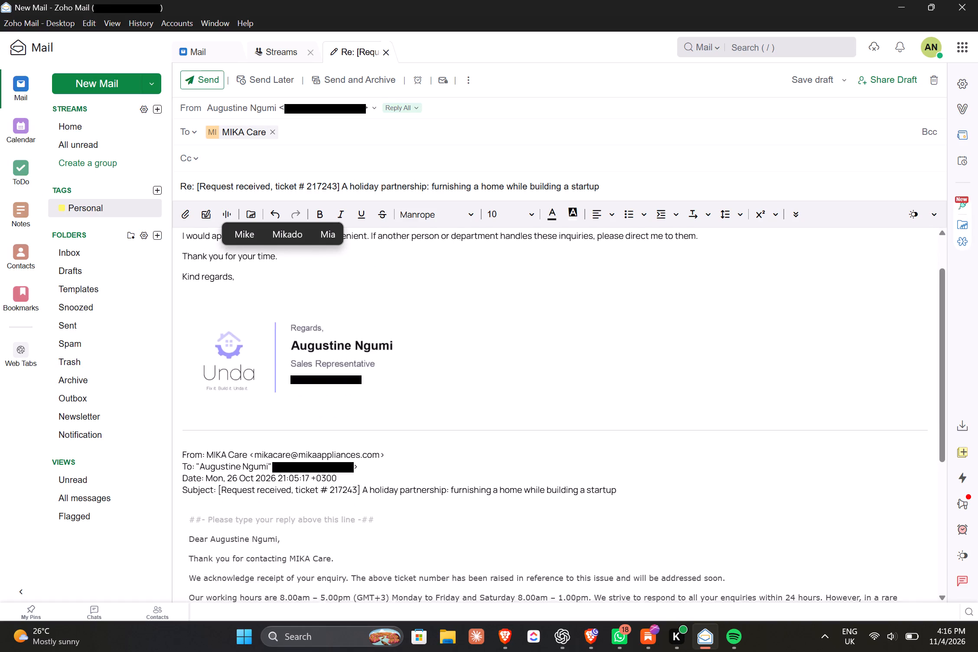
pyautogui.scroll(1, 281, 524)
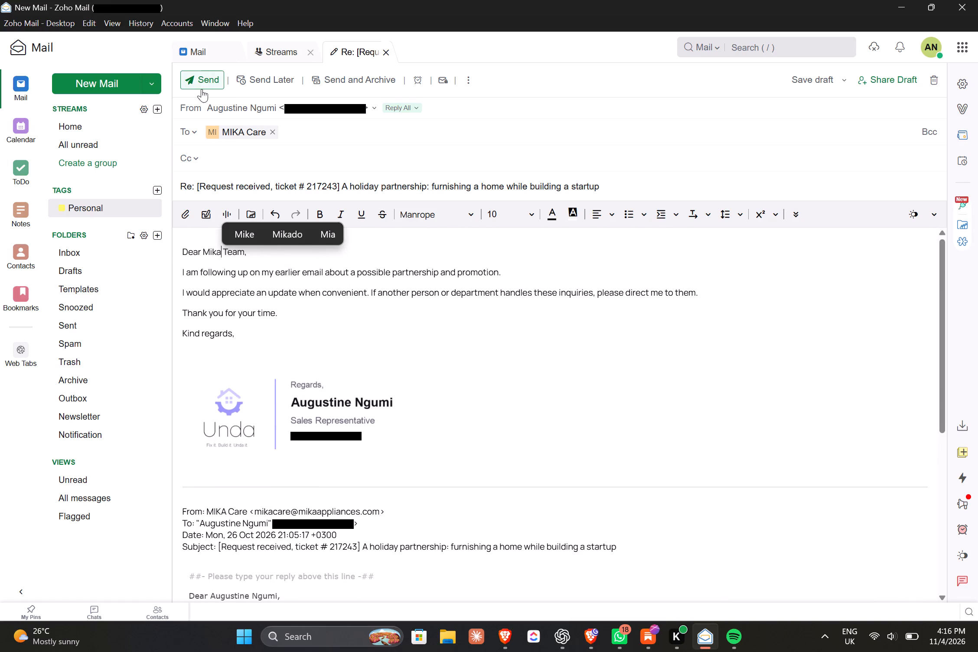
pyautogui.click(207, 74)
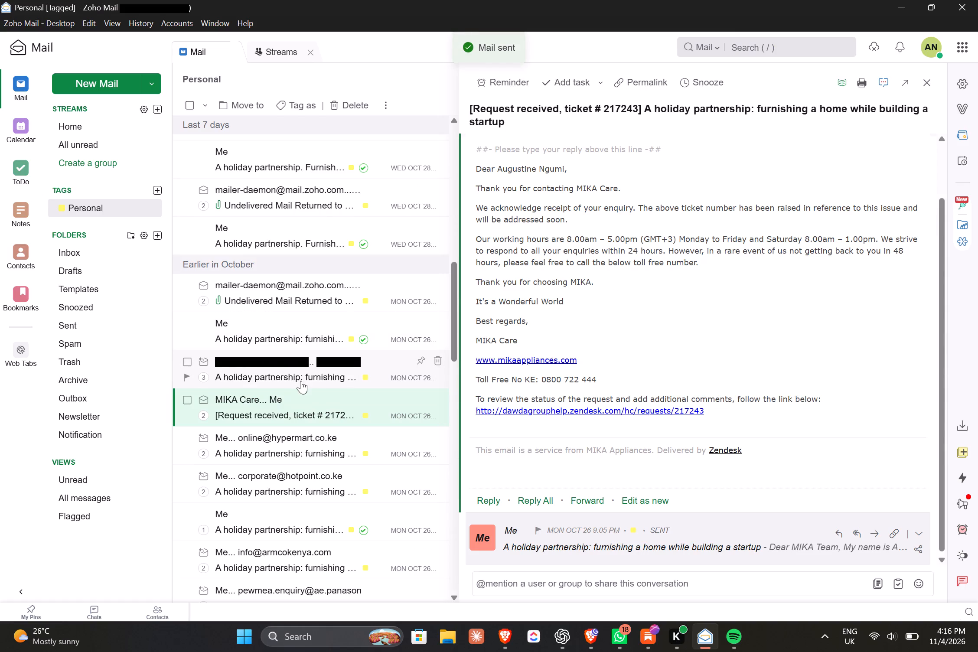
# Check the Sub-Zero thread, then start a reply to all on the AILYONS Kenya partnership email with the follow-up message pasted in.
pyautogui.click(306, 365)
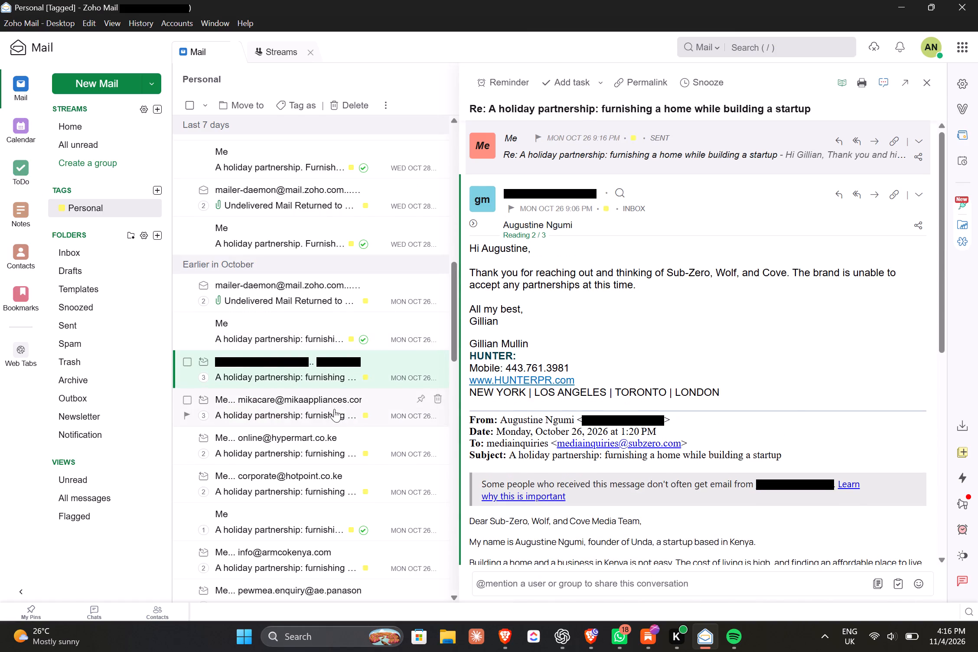
pyautogui.click(279, 329)
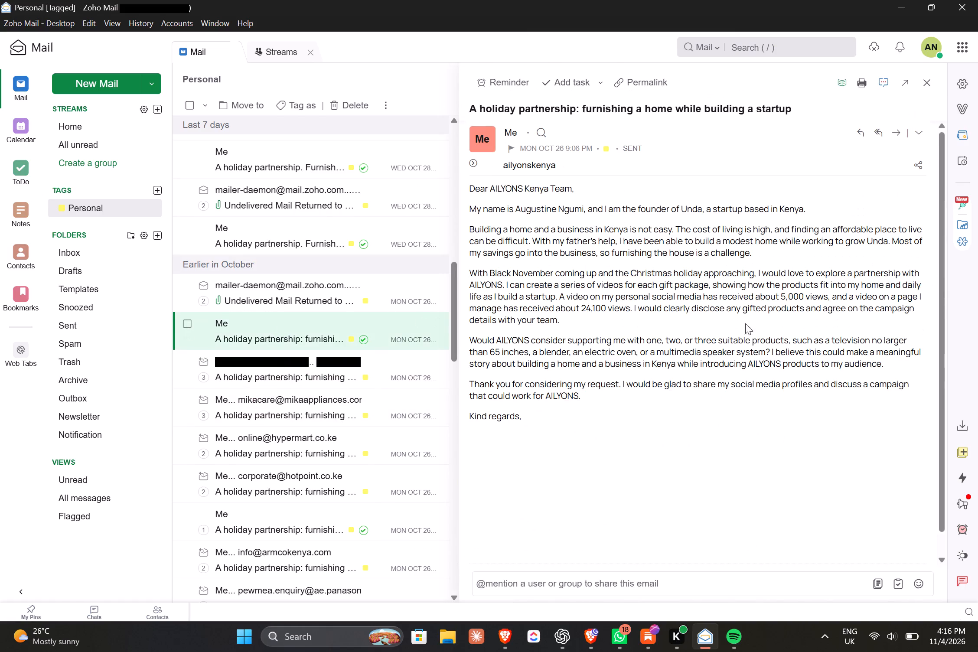
pyautogui.scroll(-2, 803, 302)
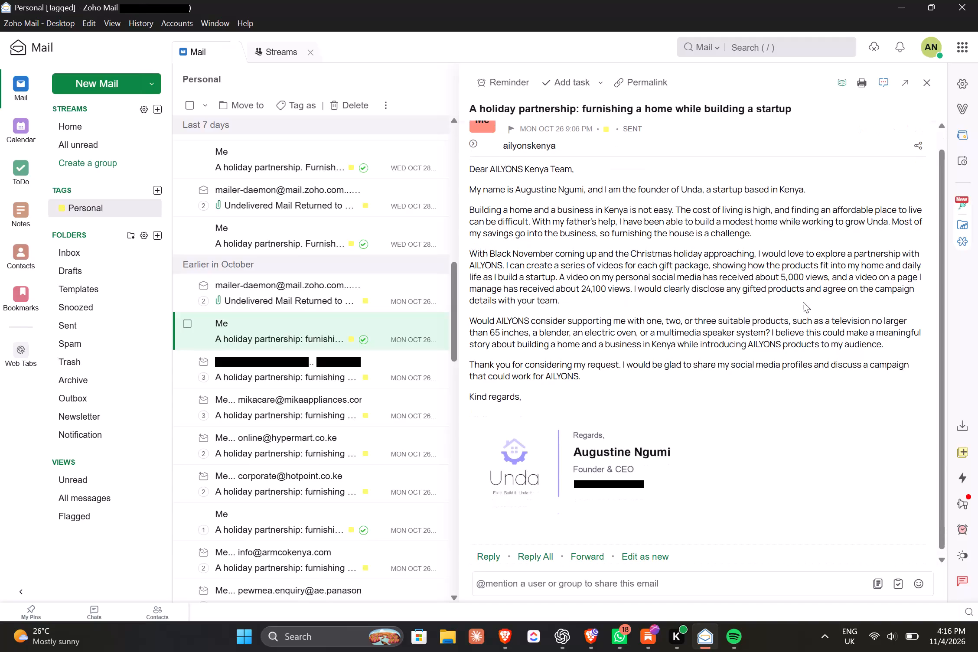
pyautogui.scroll(3, 803, 302)
pyautogui.scroll(-3, 551, 501)
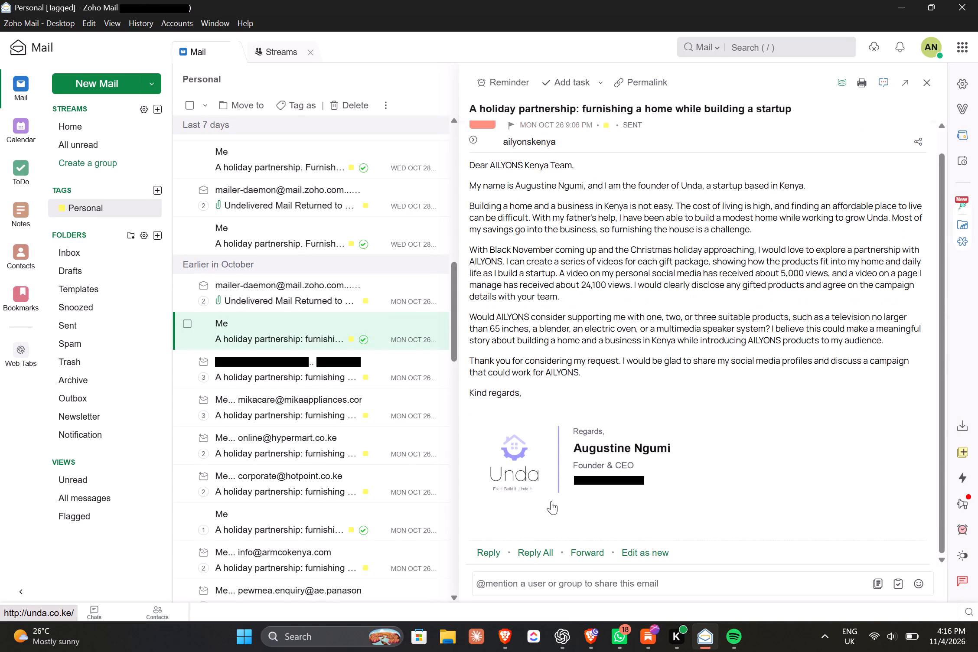
pyautogui.click(533, 553)
pyautogui.hotkey('ctrl', 'v')
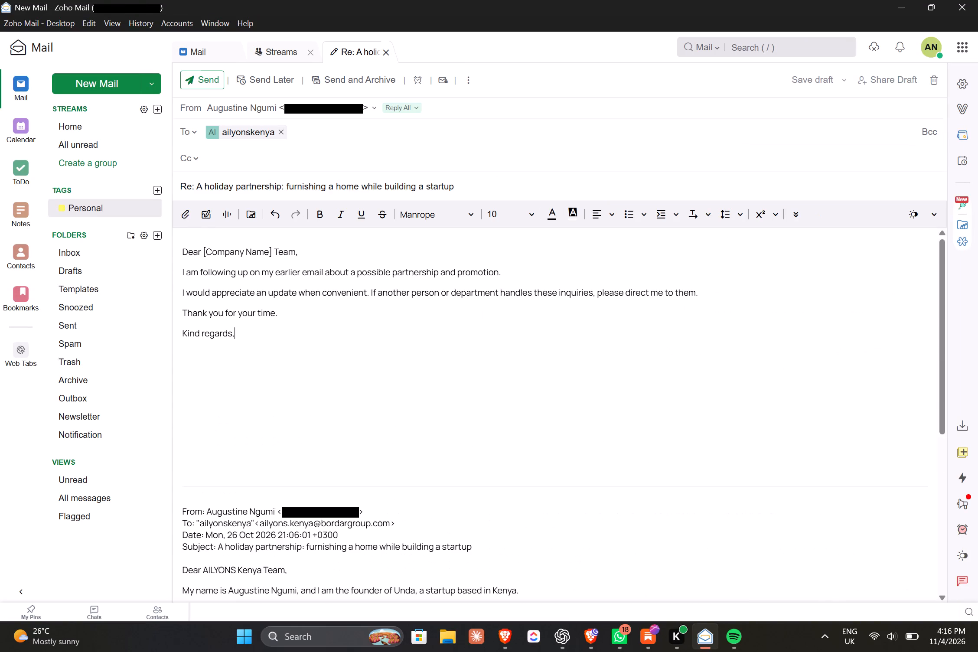
# Replace the Sales Rep signature in the AILYONS reply with the Founder and CEO signature.
pyautogui.click(469, 78)
pyautogui.click(498, 231)
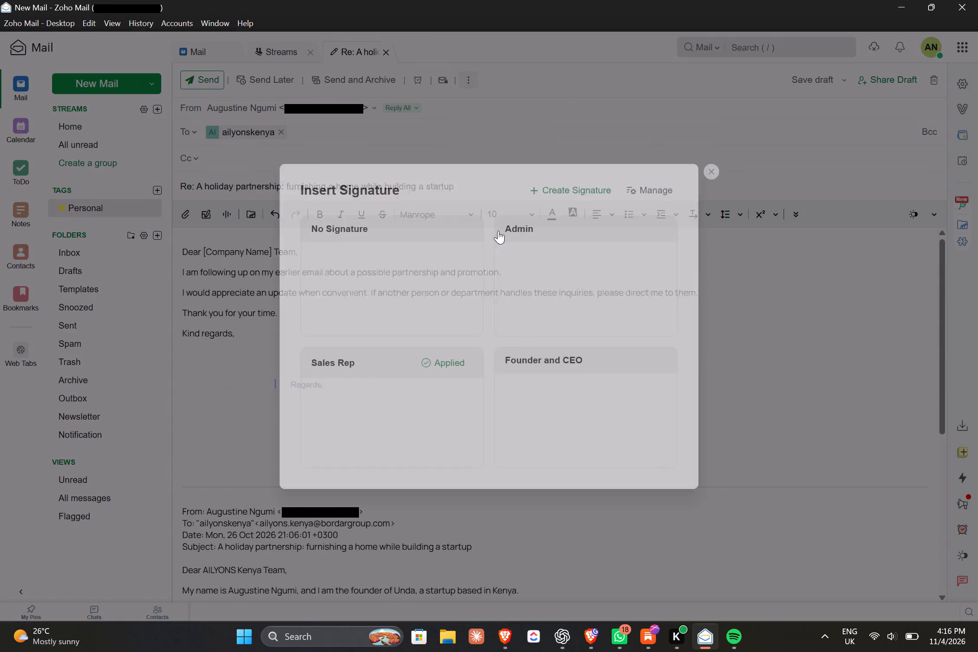
pyautogui.click(570, 392)
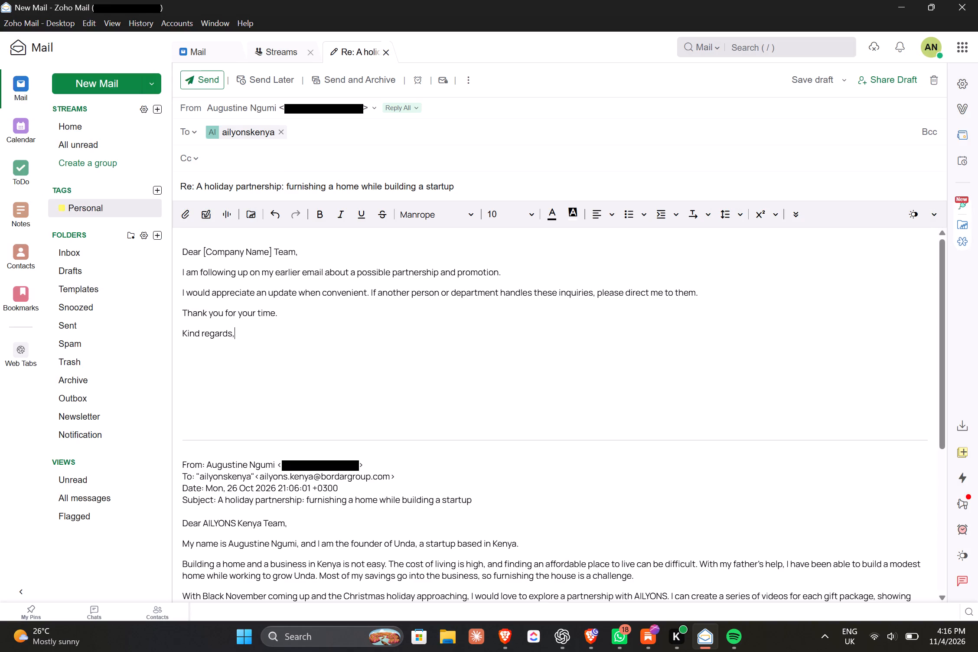
# Replace the "[Company Name]" placeholder in the AILYONS reply's greeting with "AILYSONS", keeping a space before "Team".
pyautogui.click(270, 249)
pyautogui.click(271, 250)
pyautogui.press('BackSpace')
pyautogui.press('BackSpace')
pyautogui.press('BackSpace')
pyautogui.press('BackSpace')
pyautogui.press('BackSpace')
pyautogui.press('BackSpace')
pyautogui.press('BackSpace')
pyautogui.press('BackSpace')
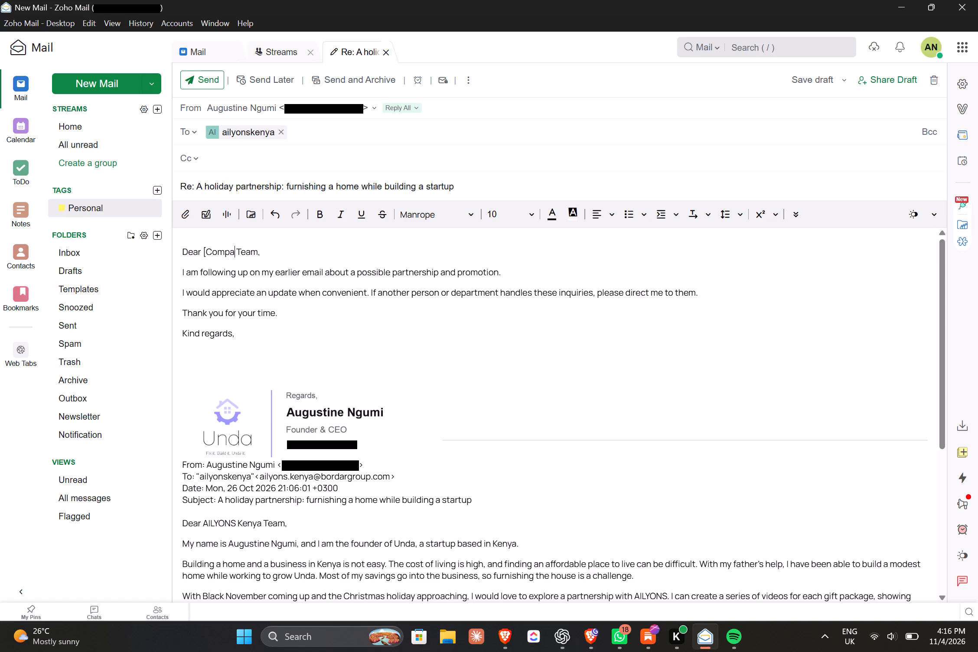
pyautogui.press('BackSpace')
pyautogui.press('BackSpace')
pyautogui.press('BackSpace')
pyautogui.press('BackSpace')
pyautogui.press('BackSpace')
pyautogui.press('BackSpace')
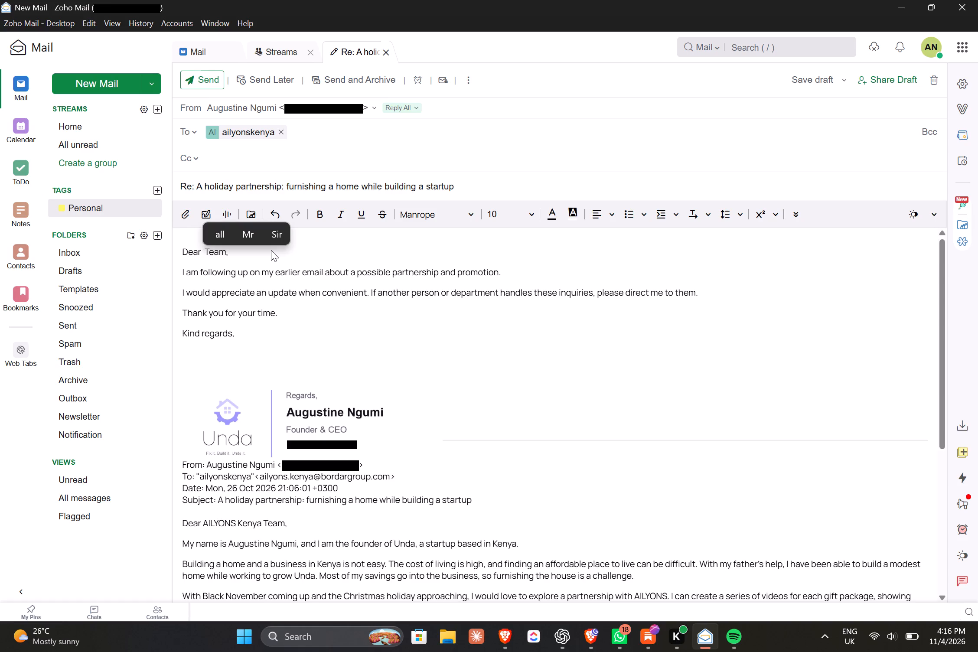
pyautogui.hotkey('shift', 'a')
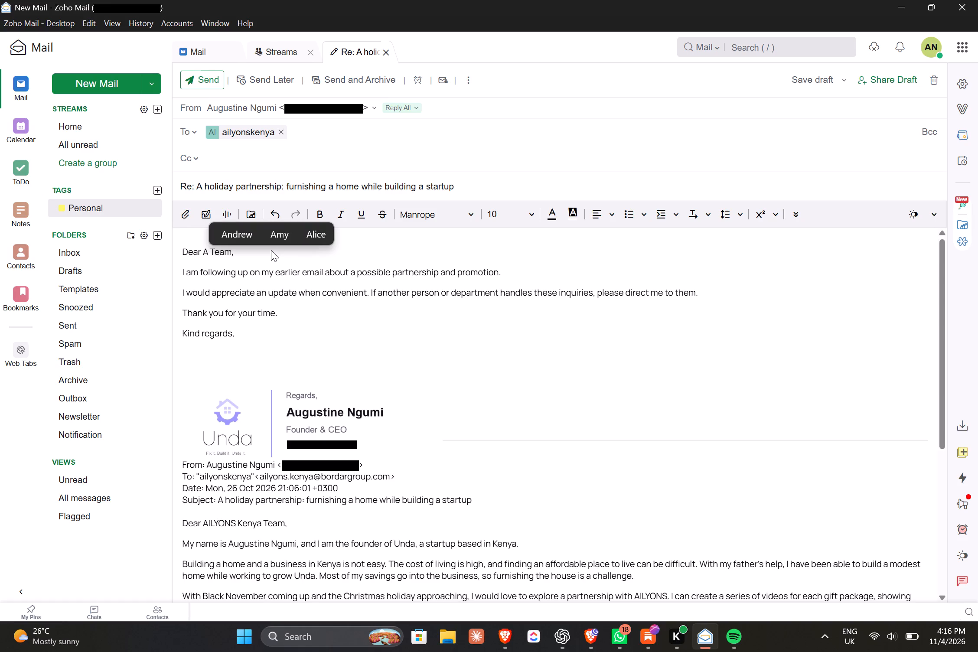
pyautogui.press('i')
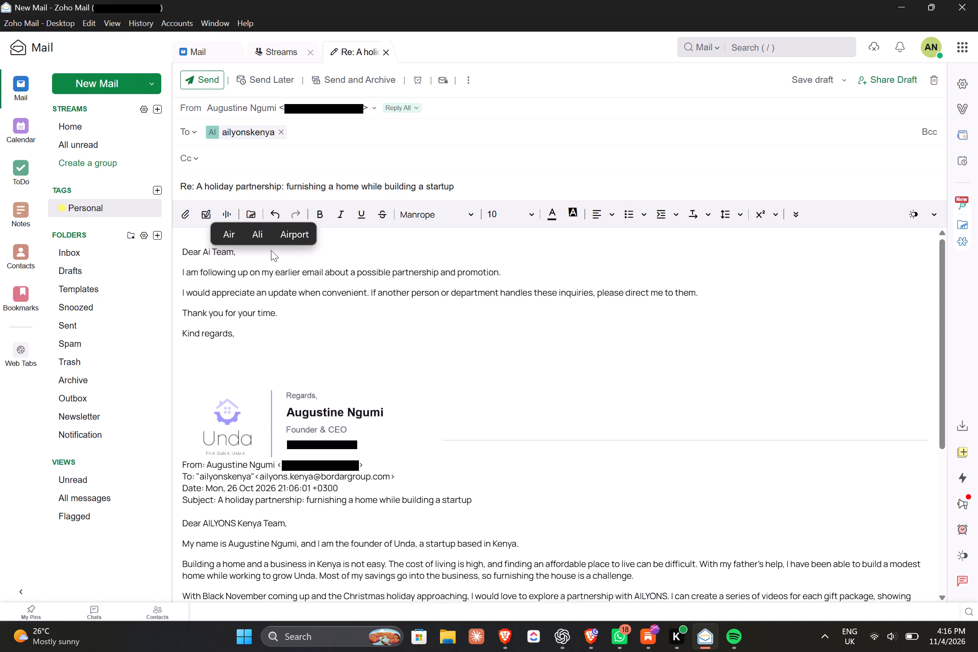
pyautogui.press('BackSpace')
pyautogui.write('IY')
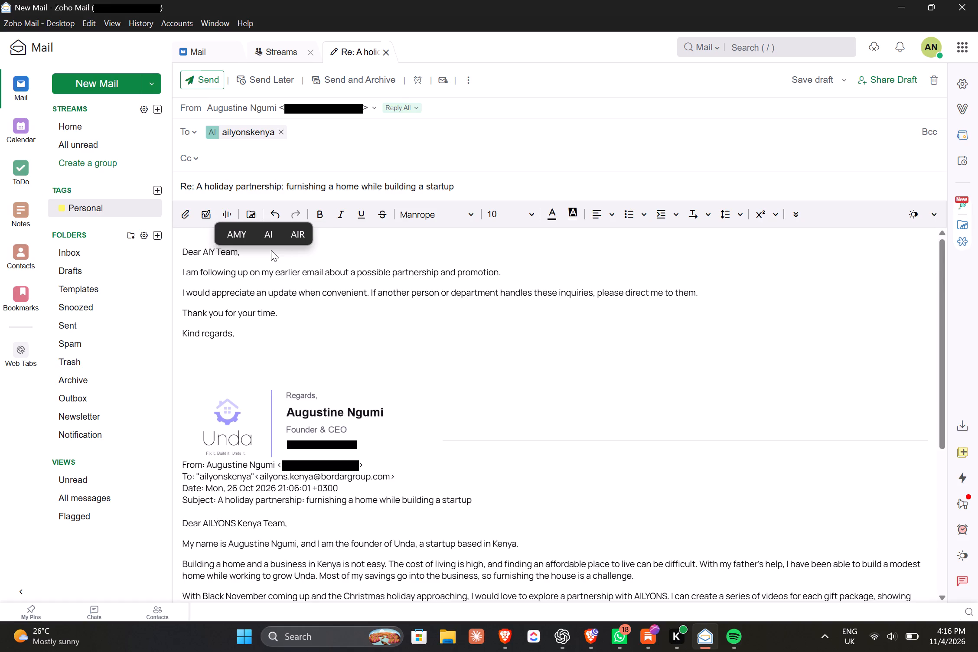
pyautogui.press('Delete')
pyautogui.press('BackSpace')
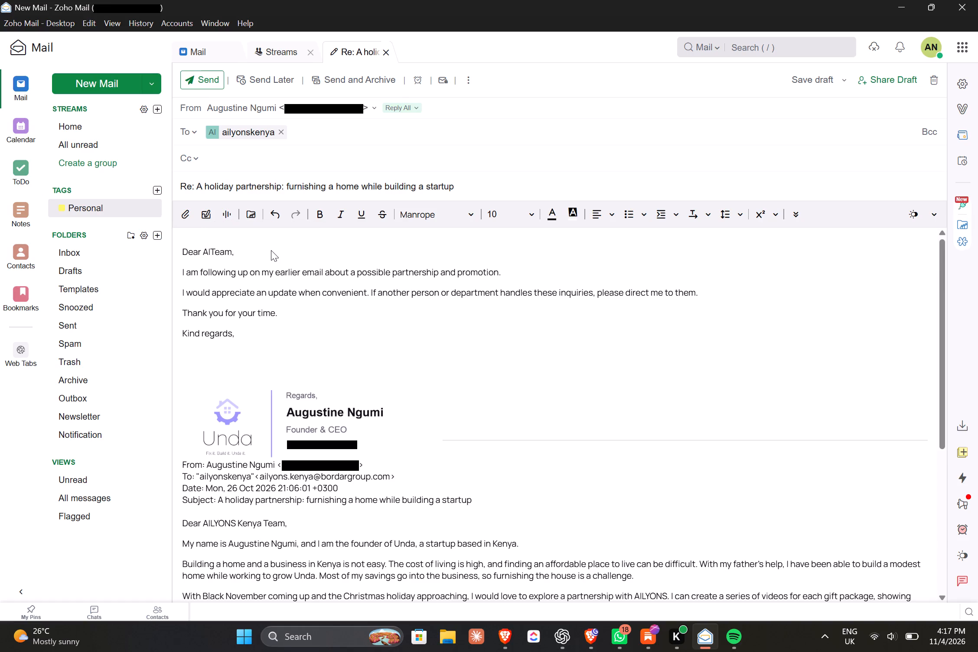
pyautogui.write('LYSONS')
pyautogui.hotkey('shift', 'space')
# Add "Kenya" before "Team" in the AILYONS reply's greeting and send the reply.
pyautogui.write('Kenya')
pyautogui.press('space')
pyautogui.click(207, 80)
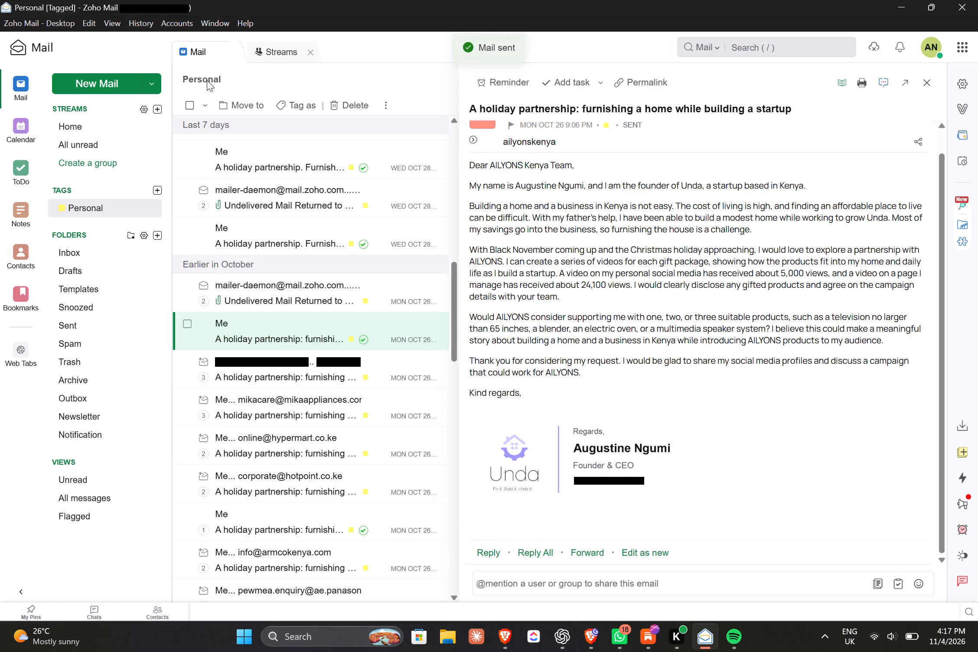
# Check the undelivered-mail notice from October 26, then start a reply to all on the Vitron Kenya partnership email with the follow-up message pasted in.
pyautogui.click(290, 304)
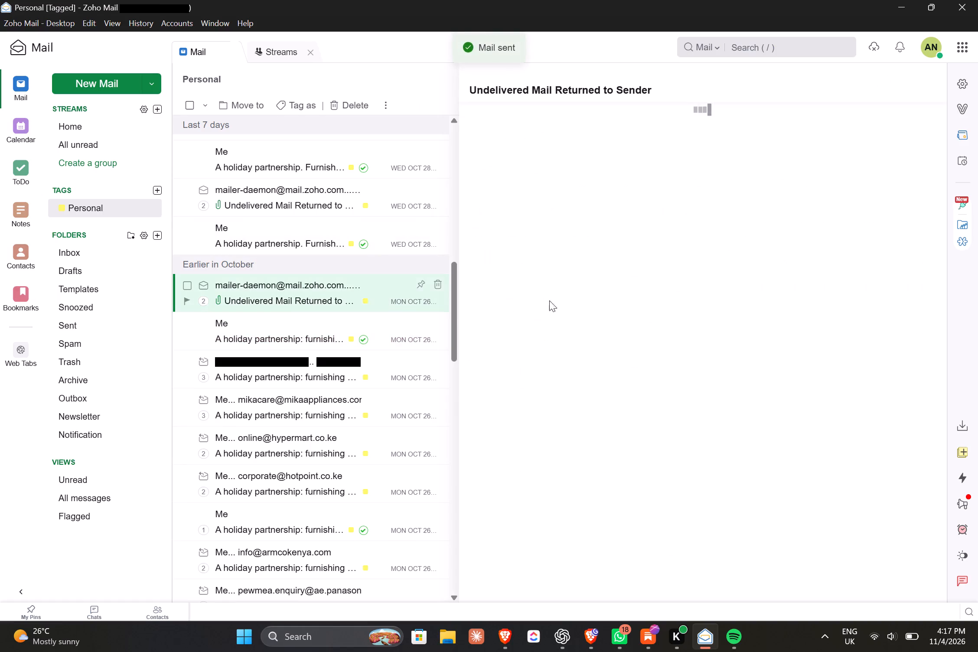
pyautogui.scroll(-4, 737, 321)
pyautogui.scroll(5, 737, 321)
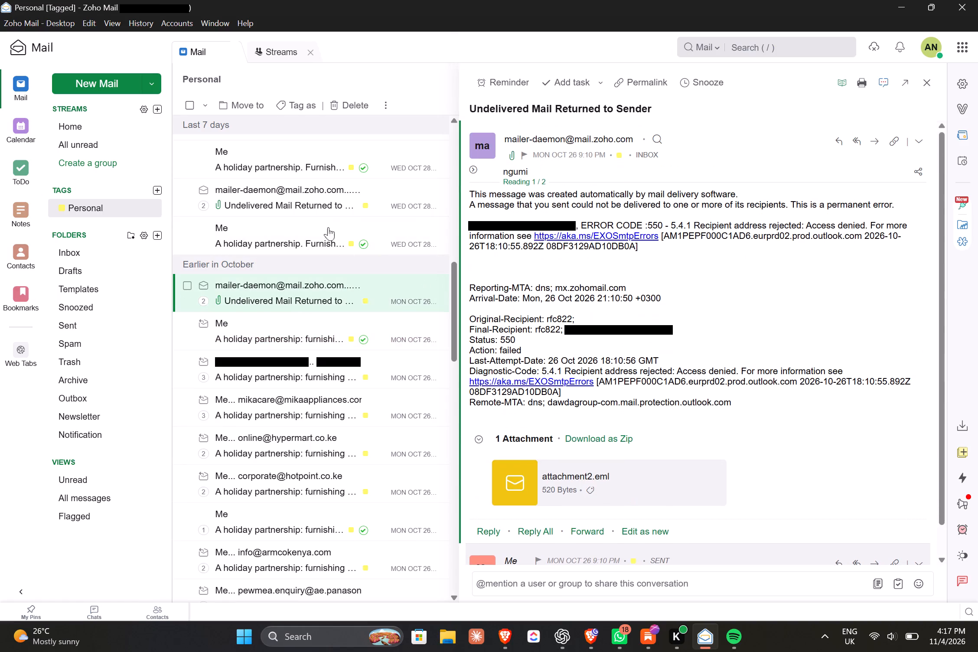
pyautogui.click(298, 244)
pyautogui.scroll(5, 298, 244)
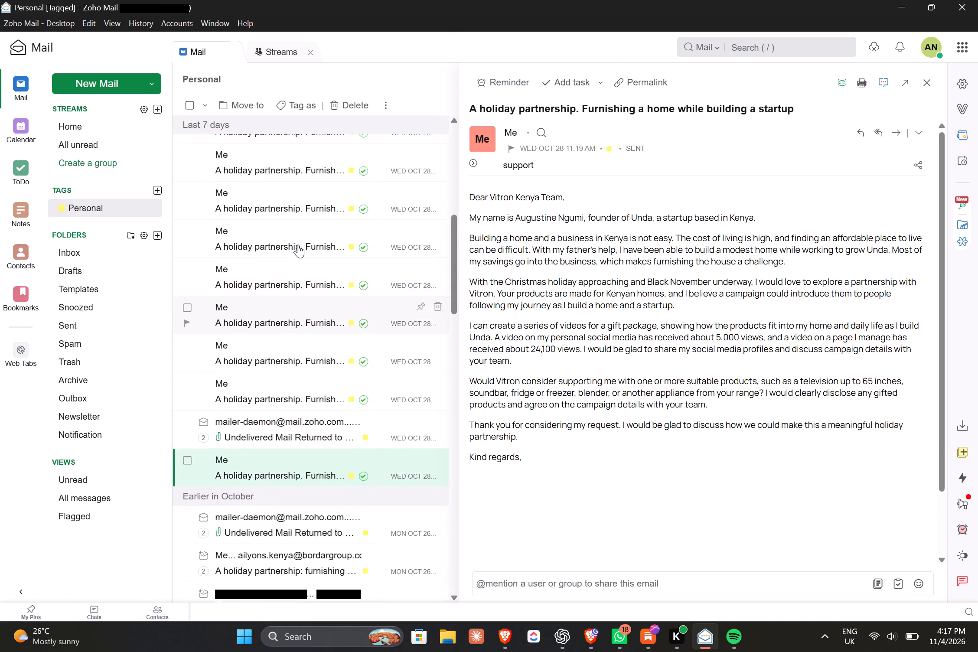
pyautogui.scroll(7, 298, 244)
pyautogui.scroll(-2, 298, 244)
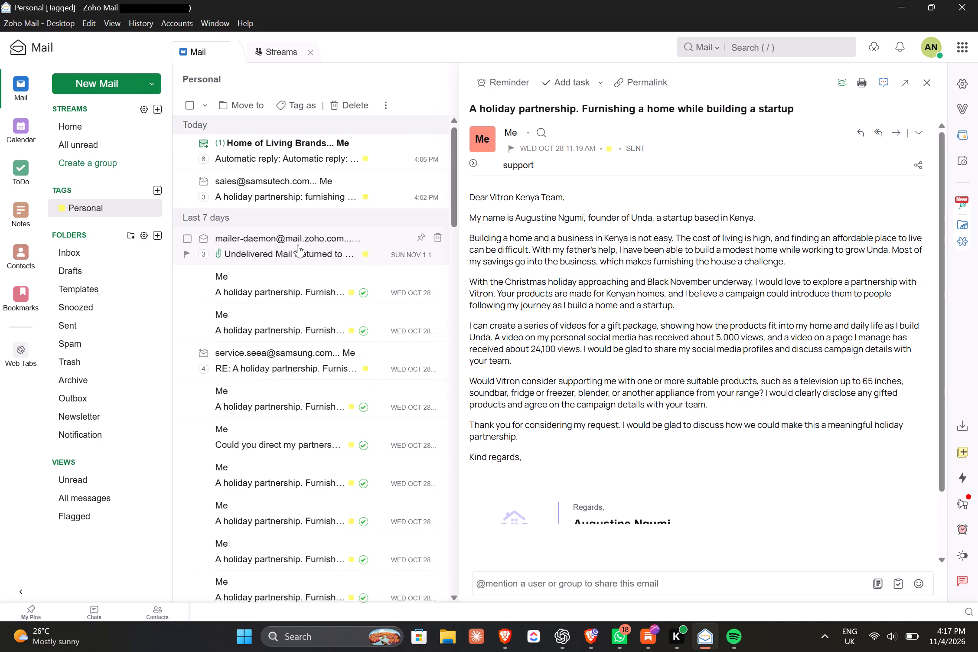
pyautogui.scroll(-2, 298, 244)
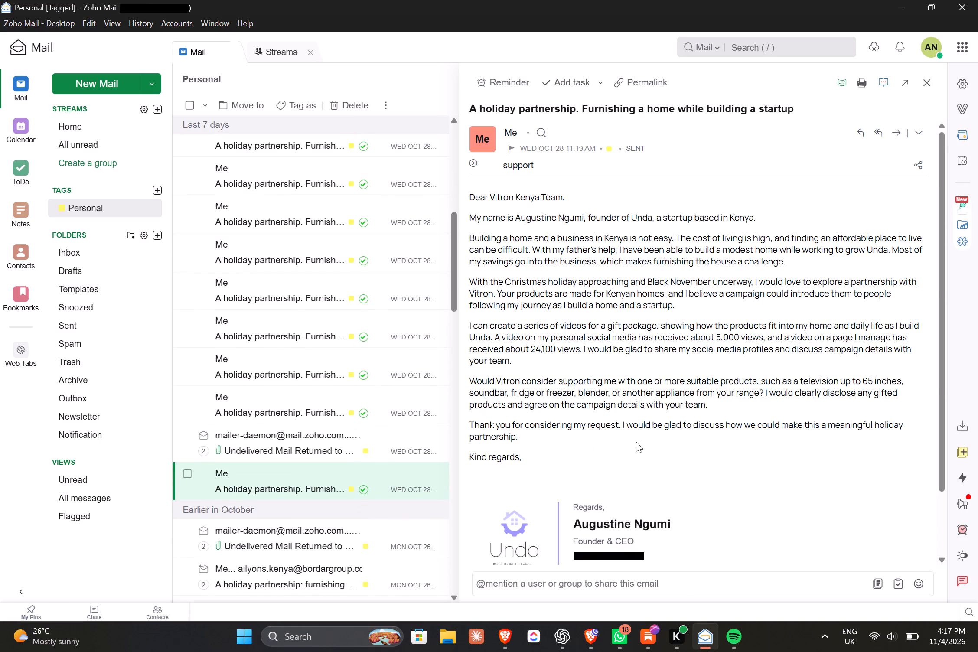
pyautogui.click(880, 131)
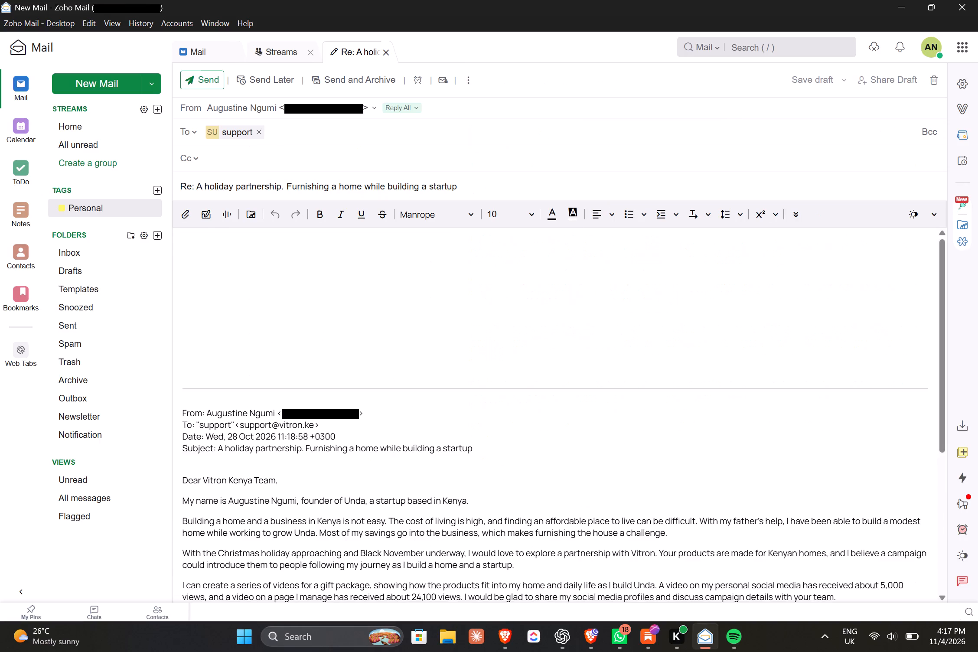
pyautogui.hotkey('ctrl', 'v')
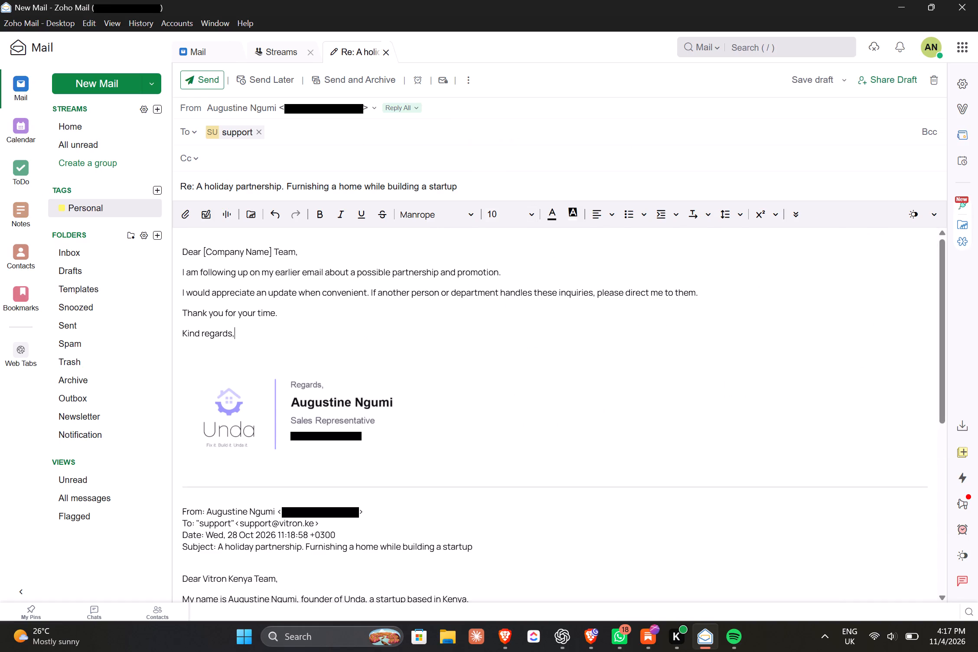
# Replace the "[Company Name]" placeholder in the greeting with "Vitron Kenya" and send the reply.
pyautogui.moveTo(204, 244); pyautogui.dragTo(273, 244)
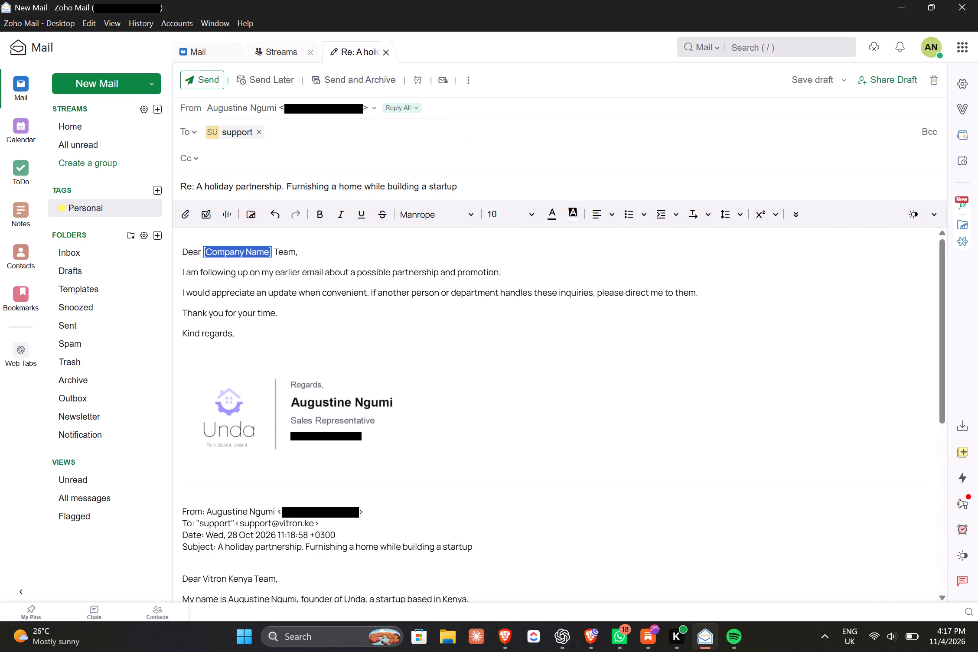
pyautogui.write('Vitron Kenya')
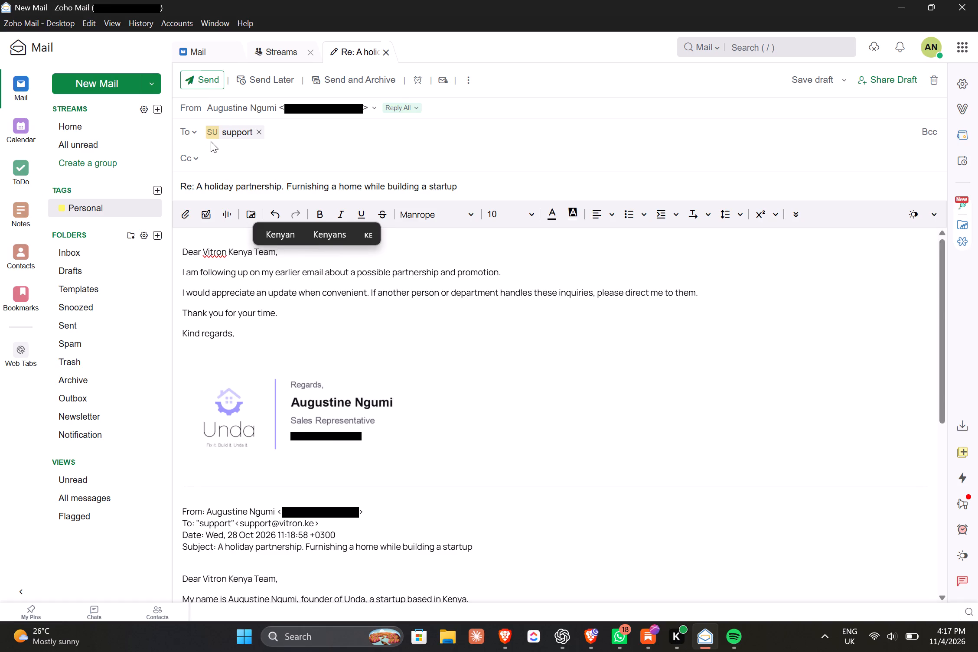
pyautogui.click(209, 78)
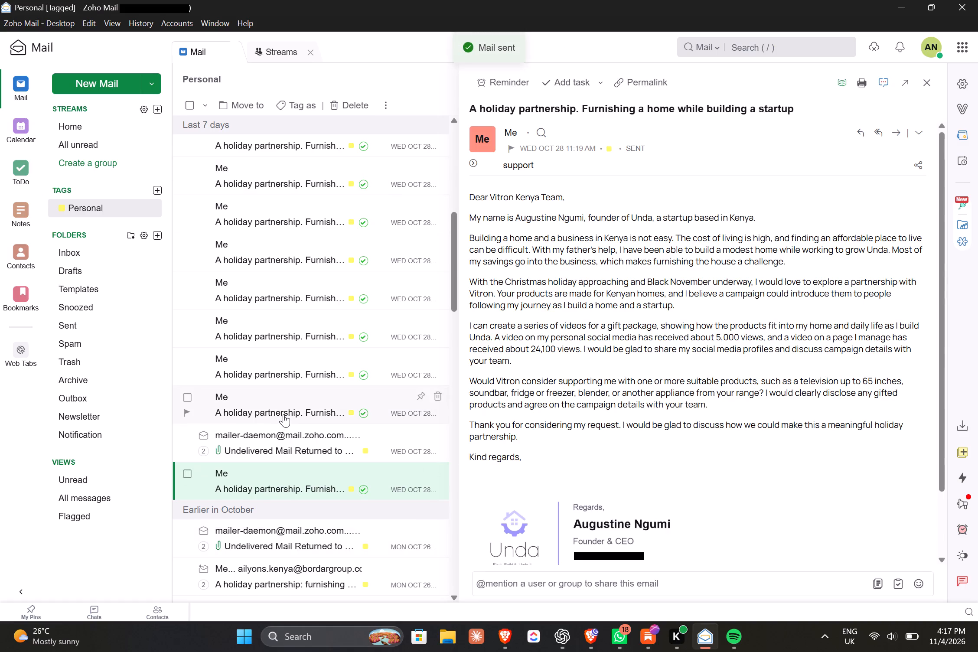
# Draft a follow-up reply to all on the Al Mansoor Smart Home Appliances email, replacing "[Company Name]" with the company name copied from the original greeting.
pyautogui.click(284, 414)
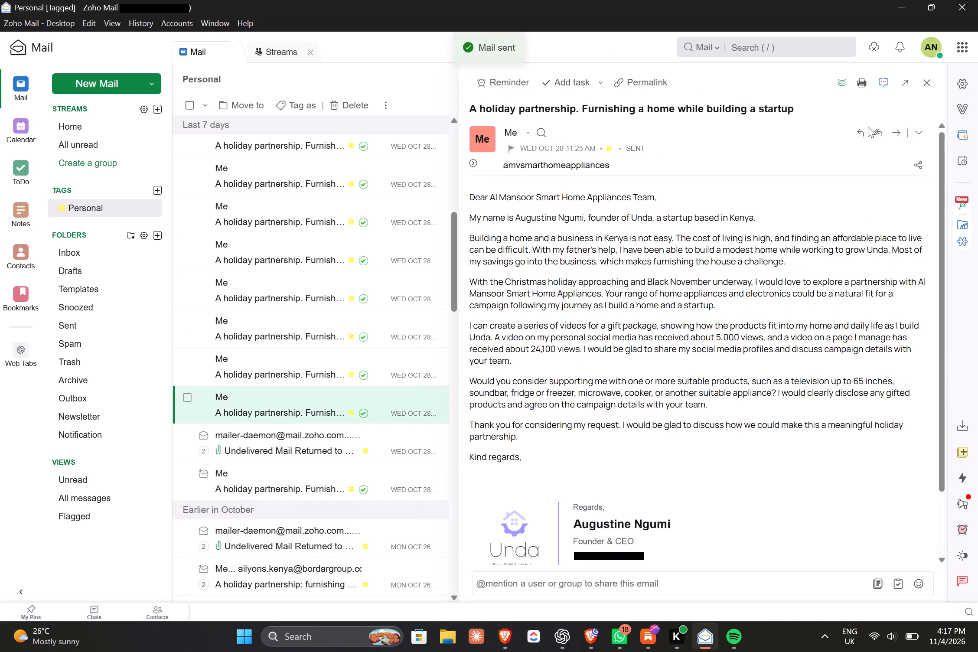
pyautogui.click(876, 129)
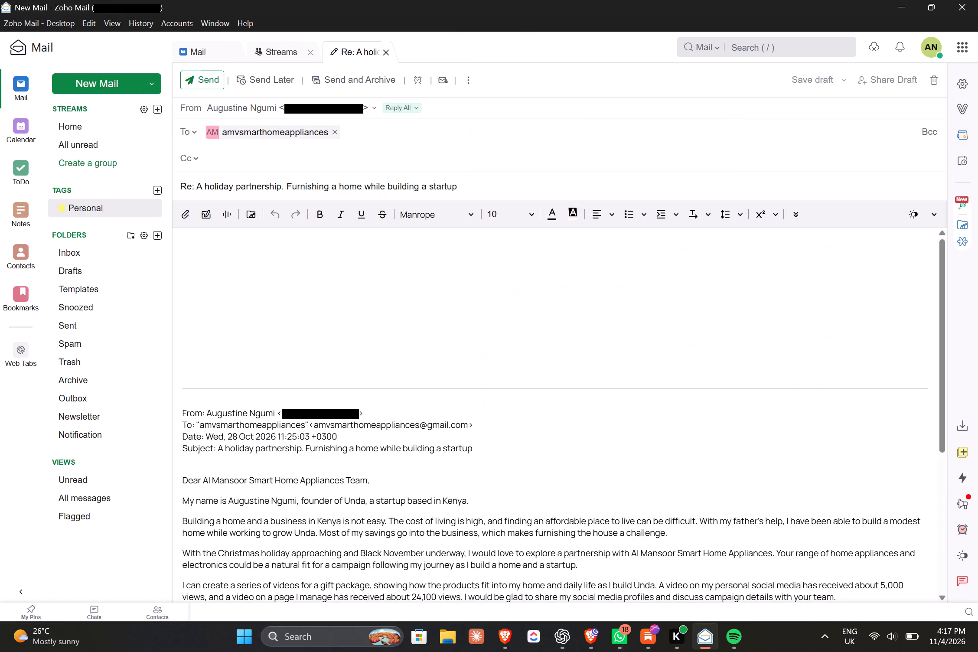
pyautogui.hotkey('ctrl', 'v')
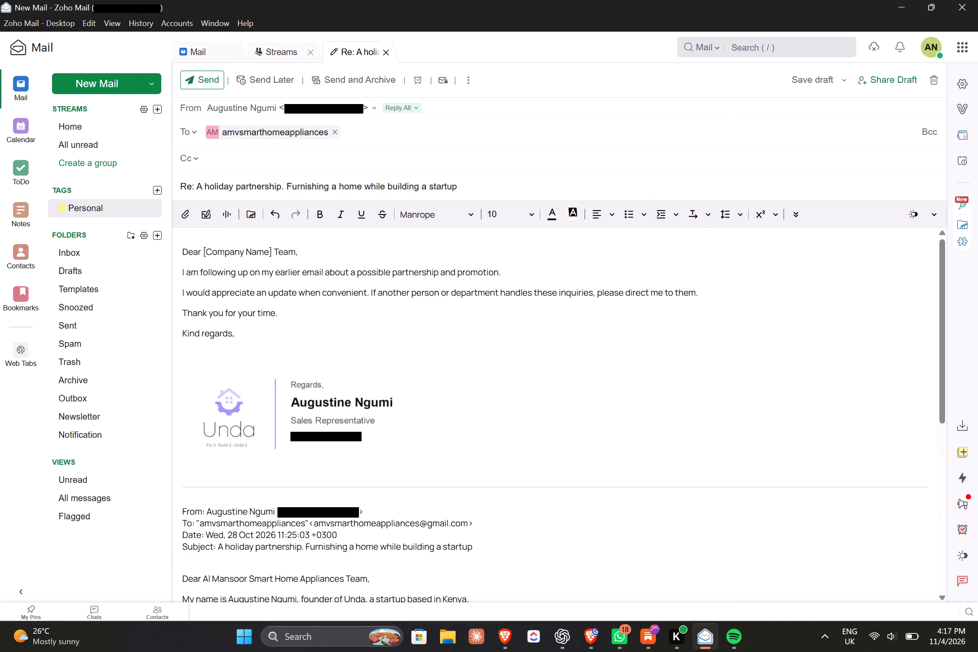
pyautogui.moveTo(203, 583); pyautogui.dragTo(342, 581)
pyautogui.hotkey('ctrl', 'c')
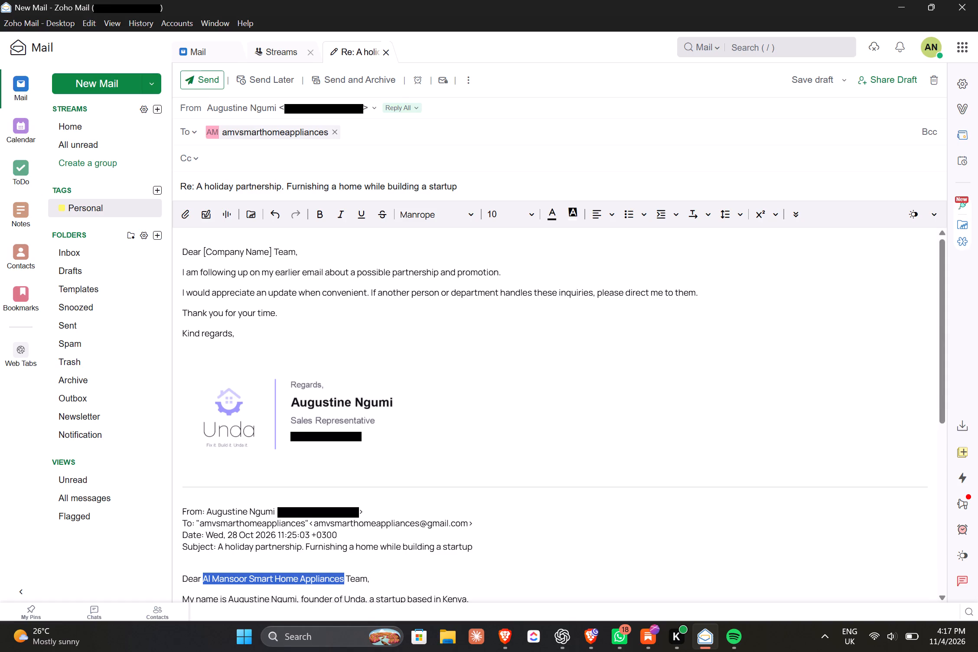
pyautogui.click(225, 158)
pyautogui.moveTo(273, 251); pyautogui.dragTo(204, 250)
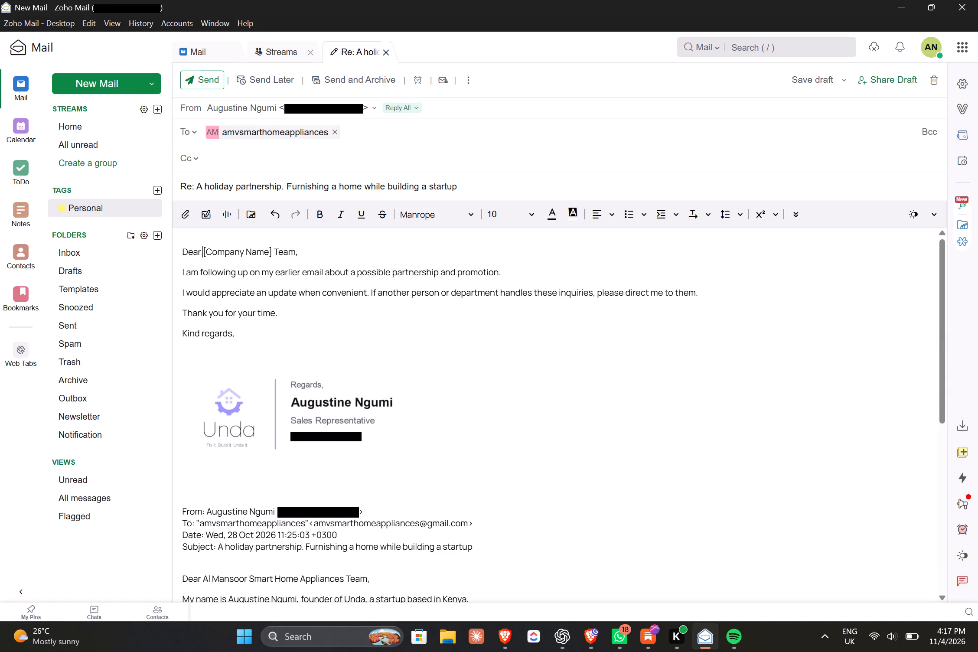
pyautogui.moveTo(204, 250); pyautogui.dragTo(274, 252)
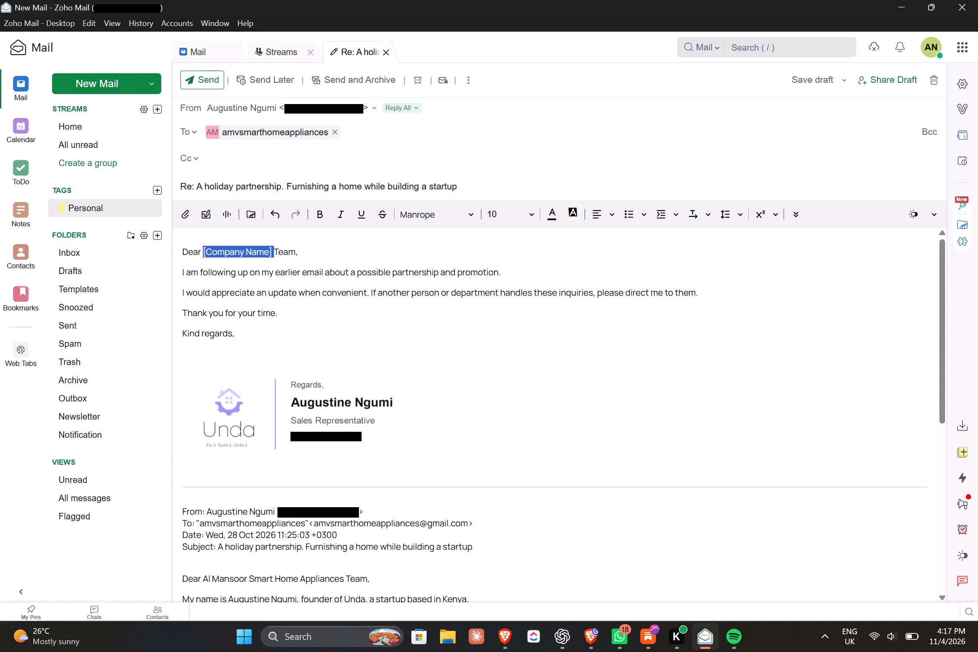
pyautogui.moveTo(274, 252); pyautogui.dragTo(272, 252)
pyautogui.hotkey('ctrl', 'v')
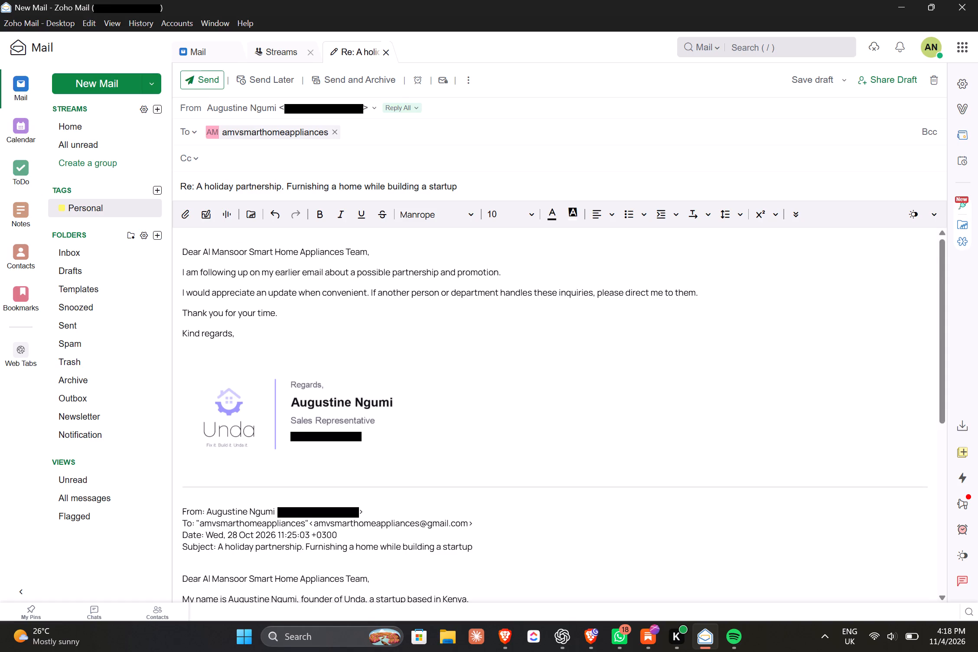
# Look through the clipboard history for previously copied company names and the follow-up message.
pyautogui.press('super+v')
pyautogui.scroll(-2, 428, 404)
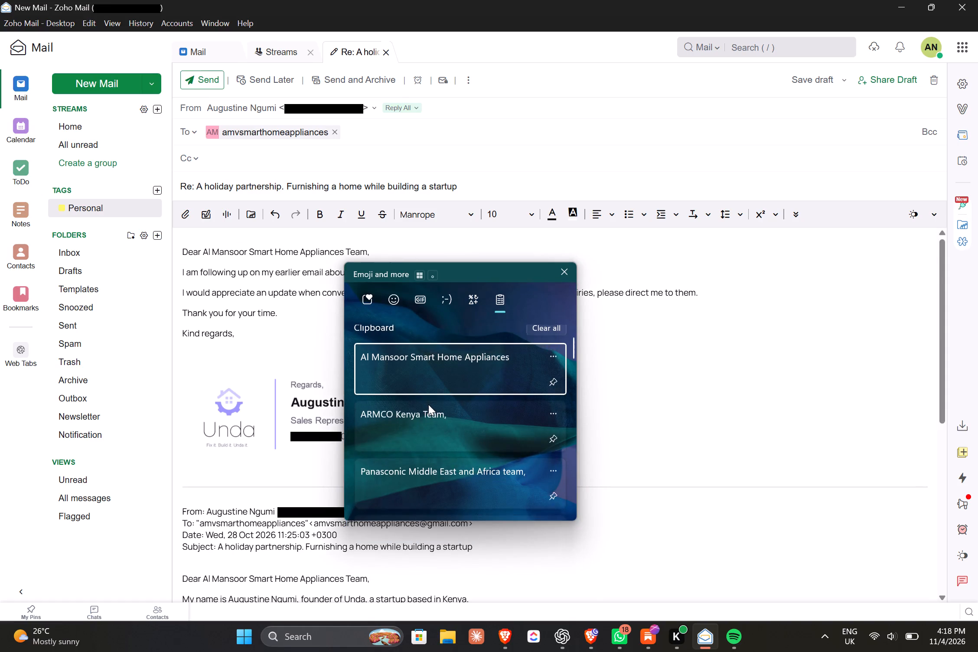
pyautogui.scroll(-4, 428, 404)
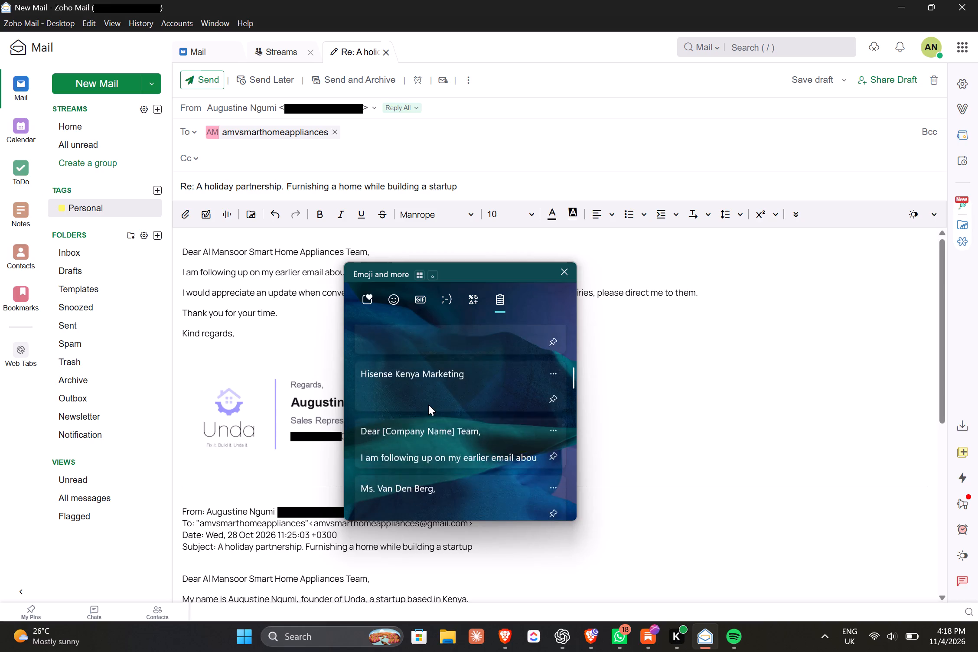
pyautogui.scroll(-2, 428, 404)
pyautogui.scroll(1, 428, 404)
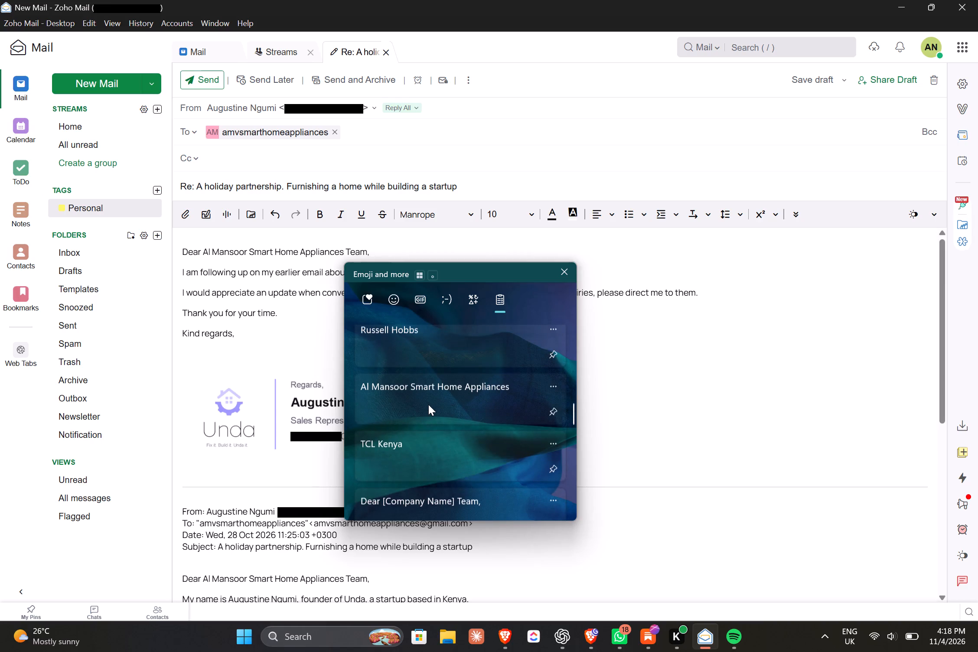
pyautogui.scroll(3, 428, 404)
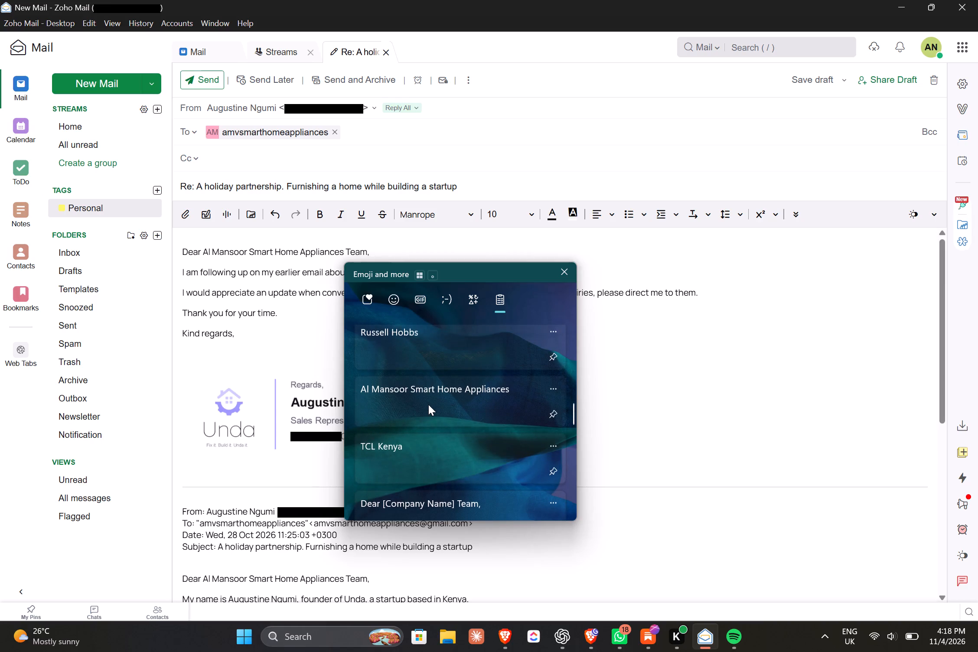
pyautogui.click(567, 273)
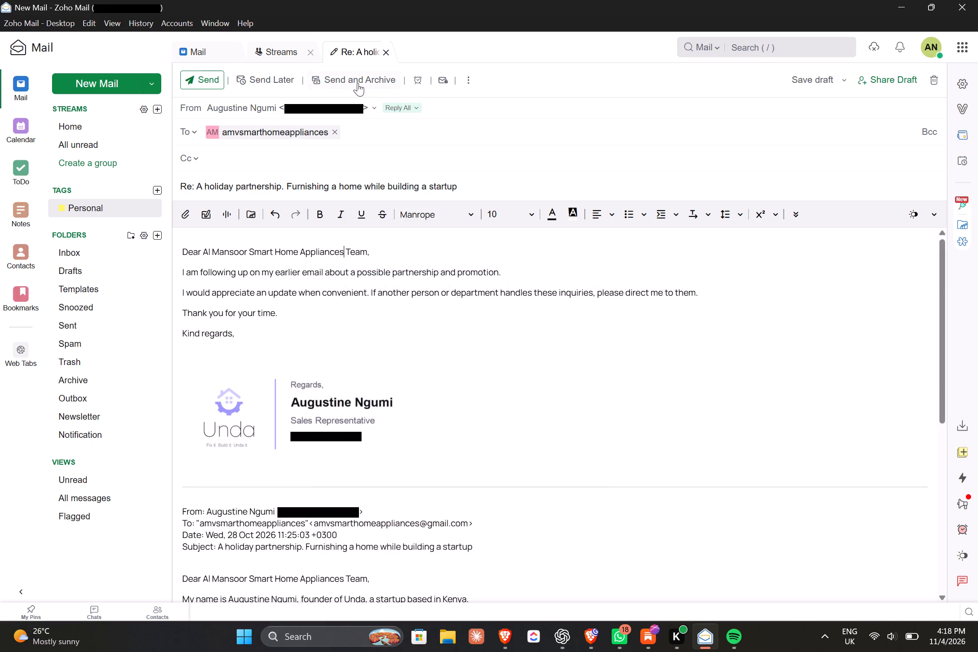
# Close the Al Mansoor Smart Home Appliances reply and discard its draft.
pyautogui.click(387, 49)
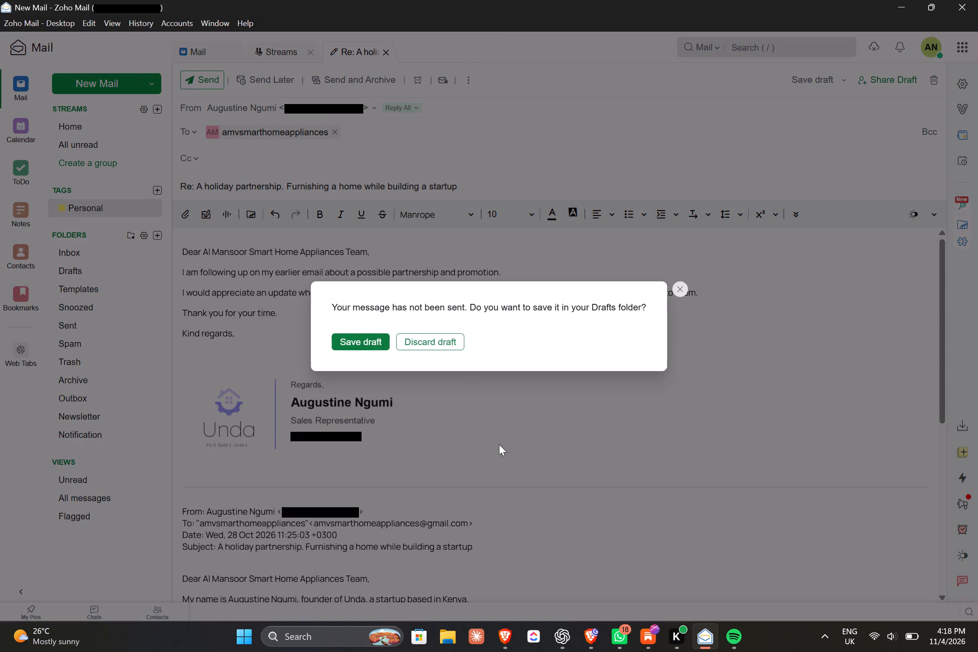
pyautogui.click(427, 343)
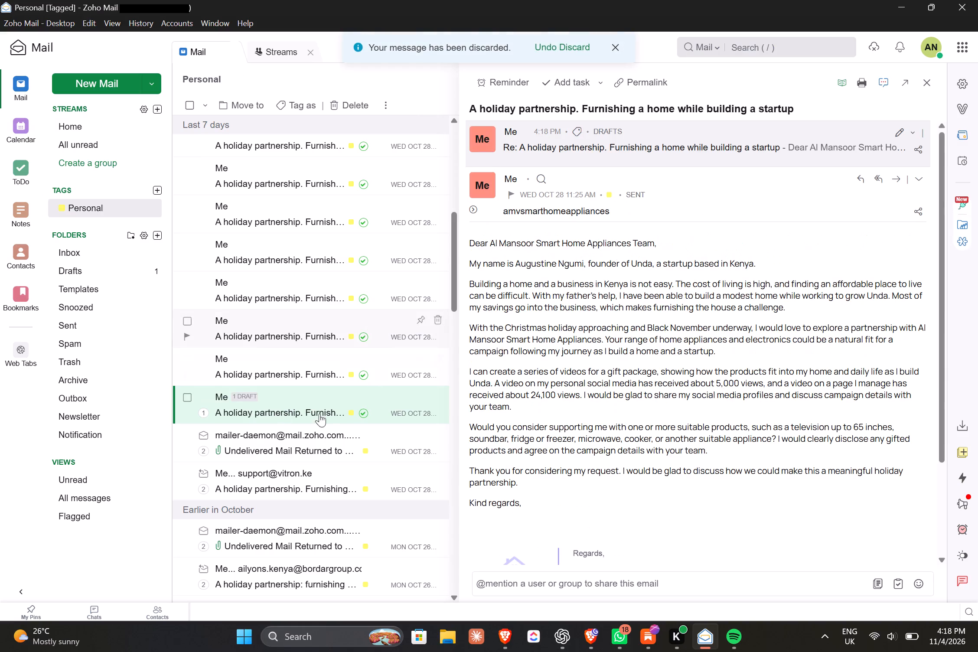
# Look through the sent partnership emails after Al Mansoor Smart Home Appliances, including the Al Mansoor Video Services, SMEG and Miele USA ones.
pyautogui.click(275, 358)
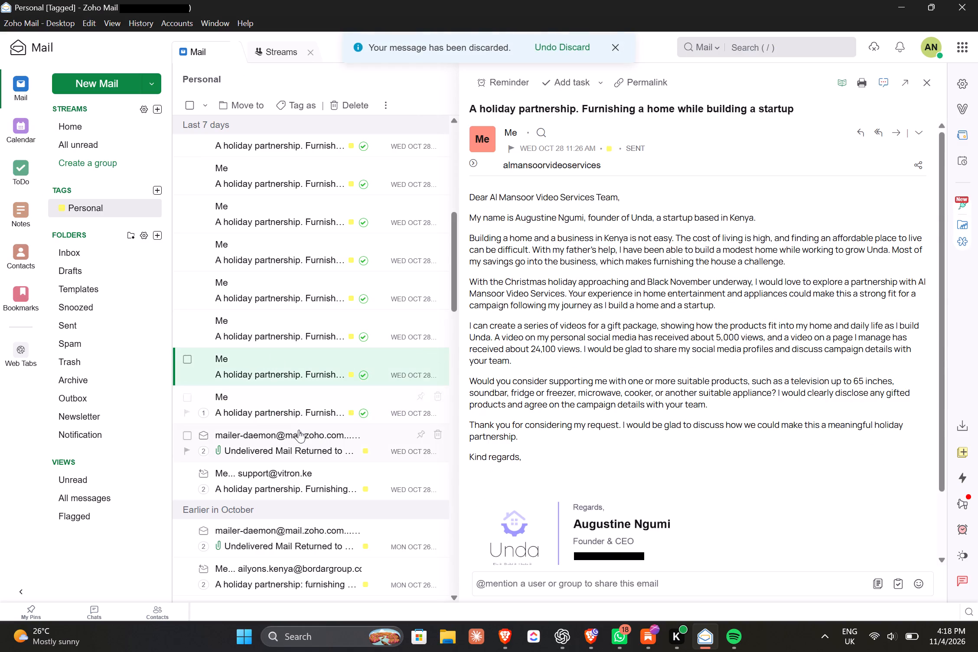
pyautogui.click(272, 331)
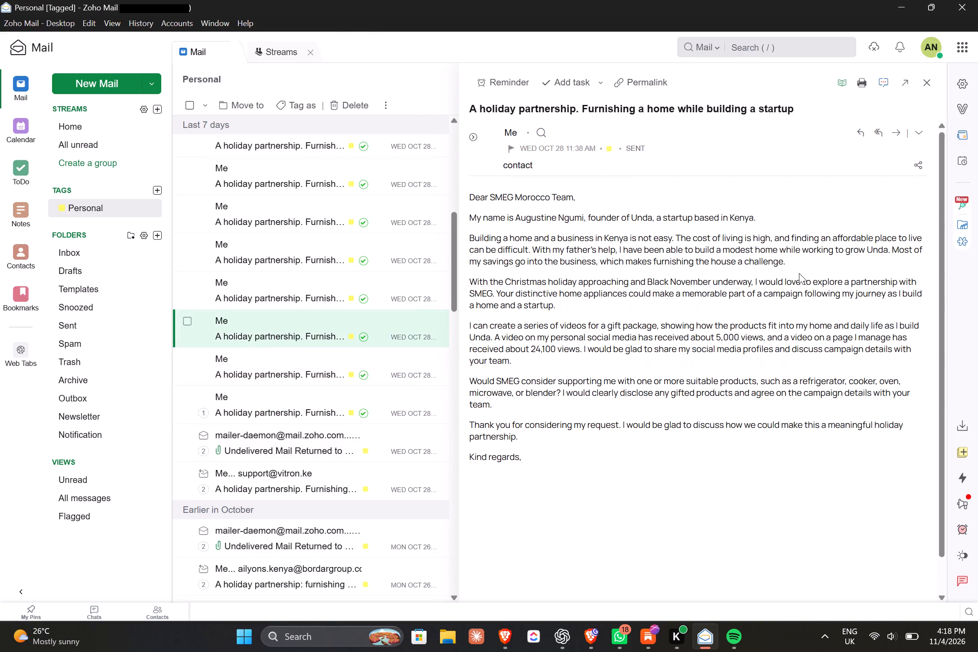
pyautogui.click(269, 274)
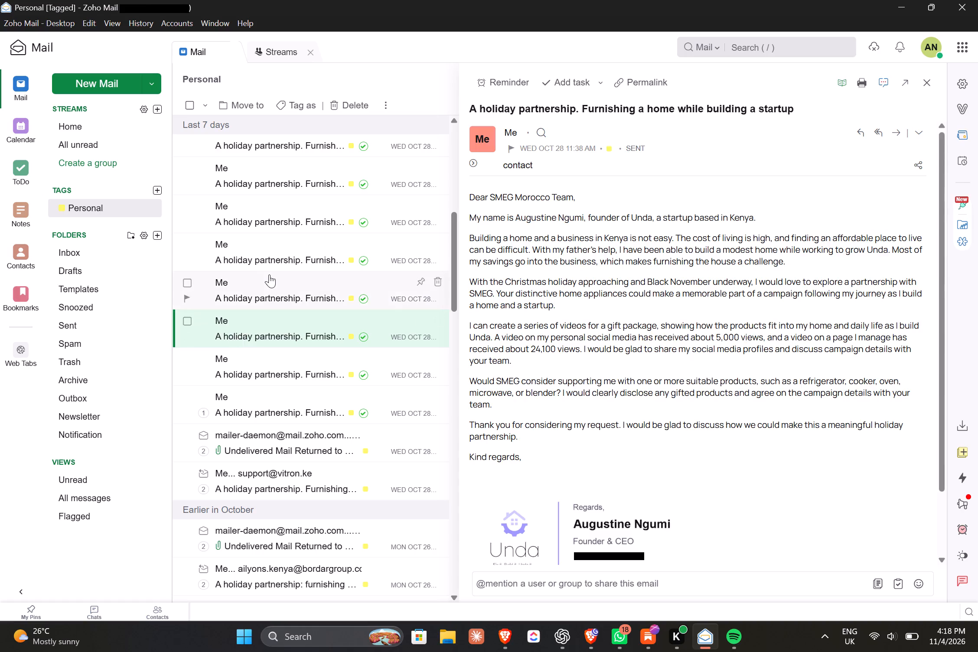
pyautogui.scroll(2, 269, 274)
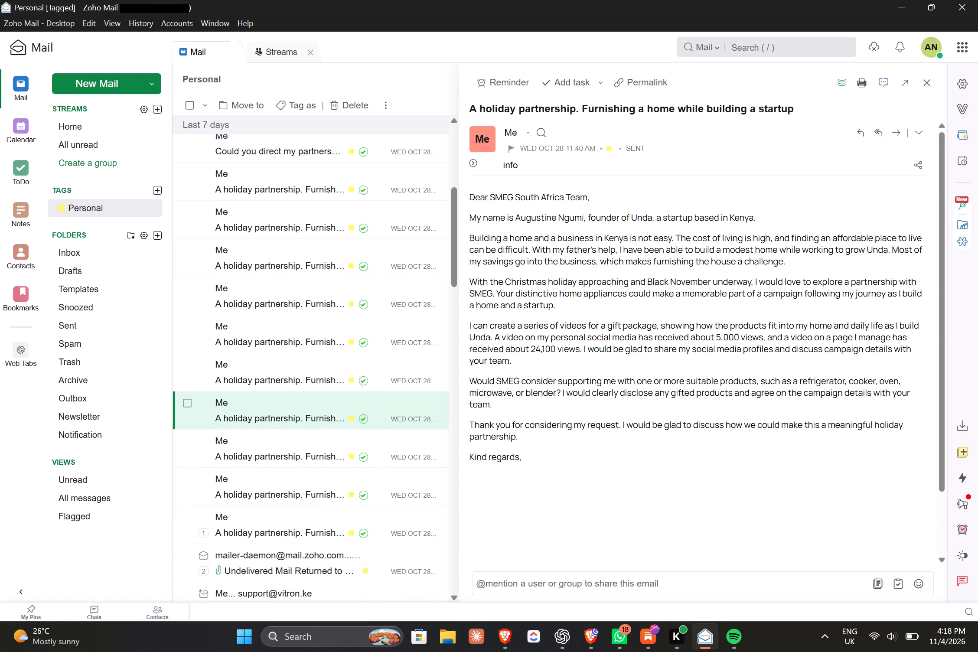
pyautogui.click(264, 382)
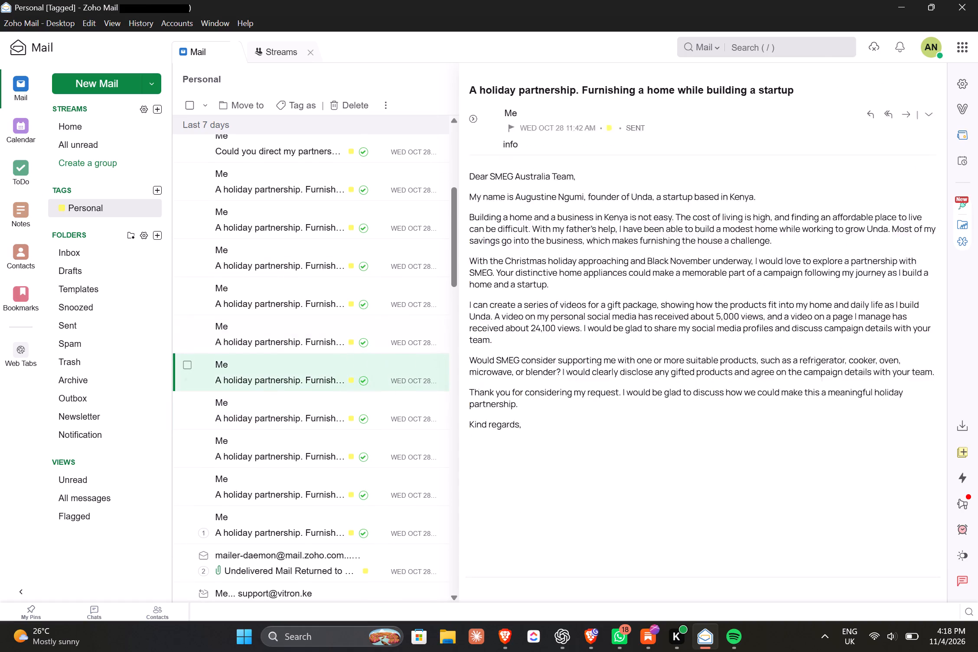
pyautogui.click(218, 340)
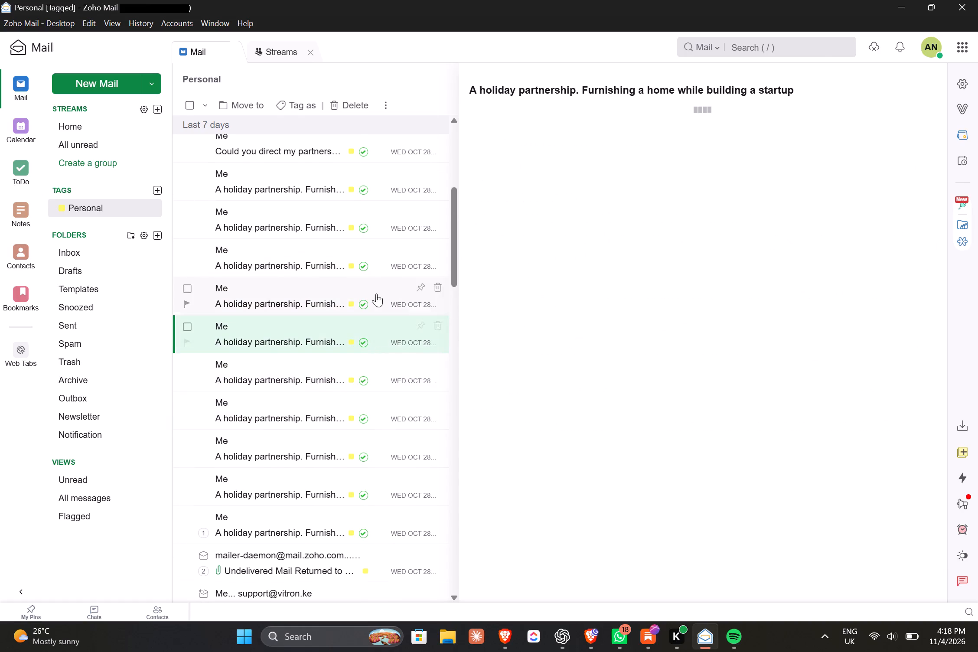
pyautogui.click(252, 293)
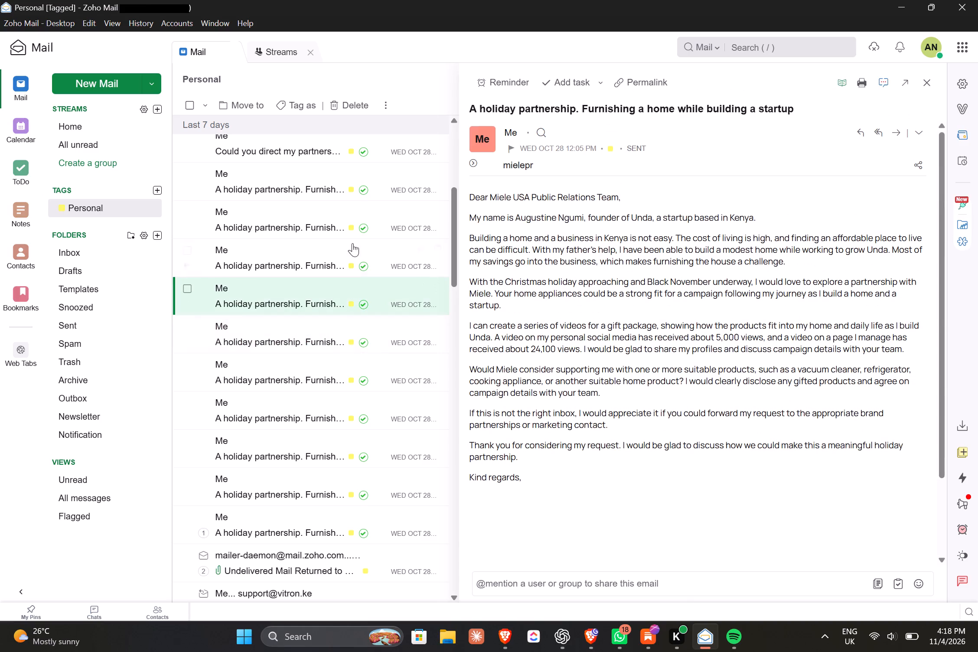
pyautogui.scroll(1, 492, 281)
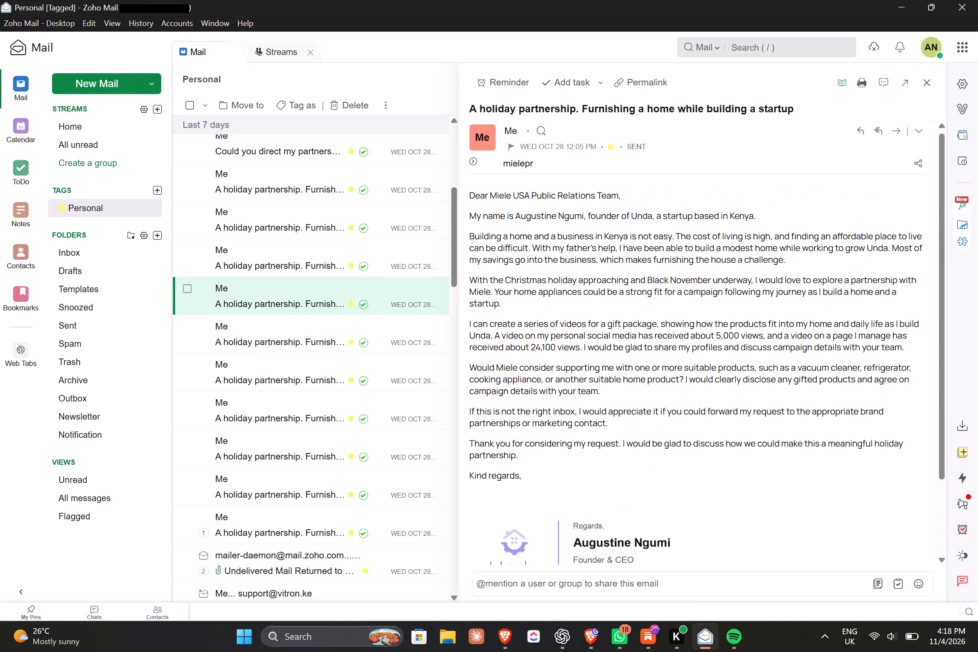
# Start a reply to all on the partnership email addressed to the individual Miele contact and paste the copied text into it.
pyautogui.click(299, 262)
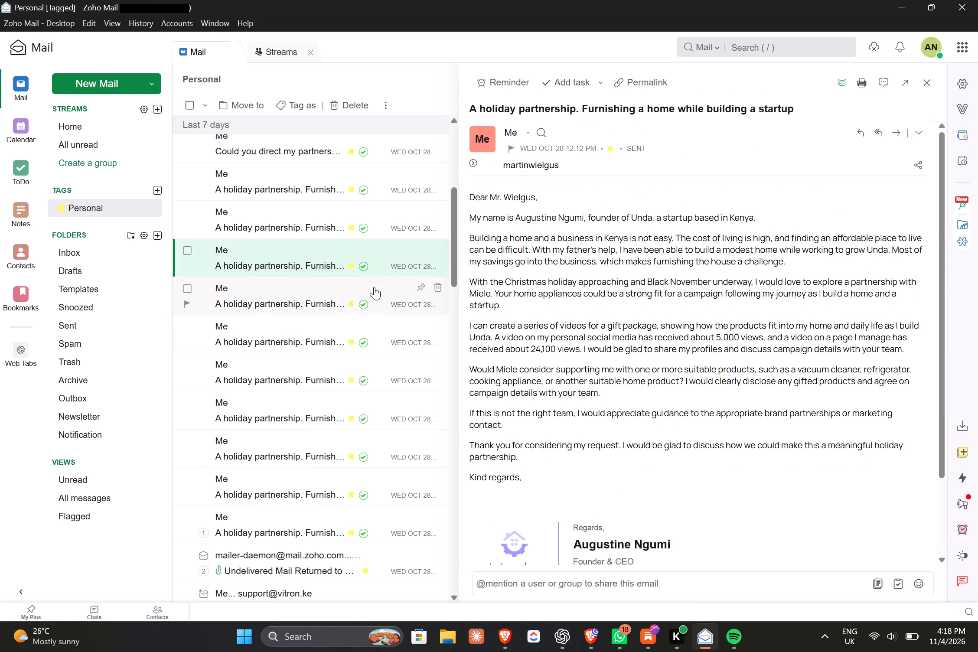
pyautogui.click(880, 135)
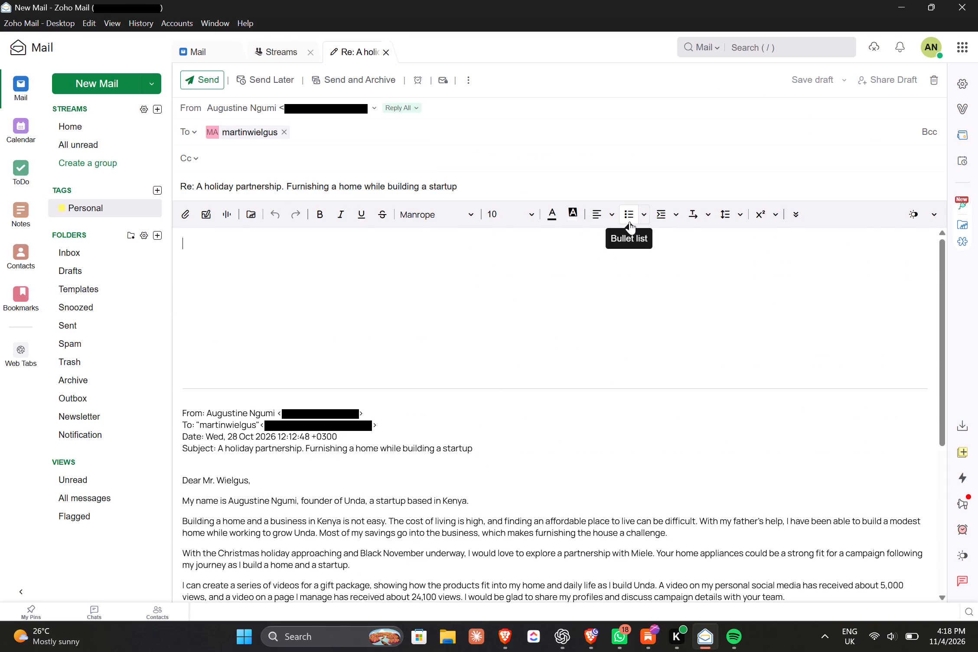
pyautogui.hotkey('ctrl', 'v')
# Undo the pasted text in the Miele contact's reply and insert the "Dear [Company Name] Team" follow-up message from the clipboard history.
pyautogui.hotkey('ctrl', 'z')
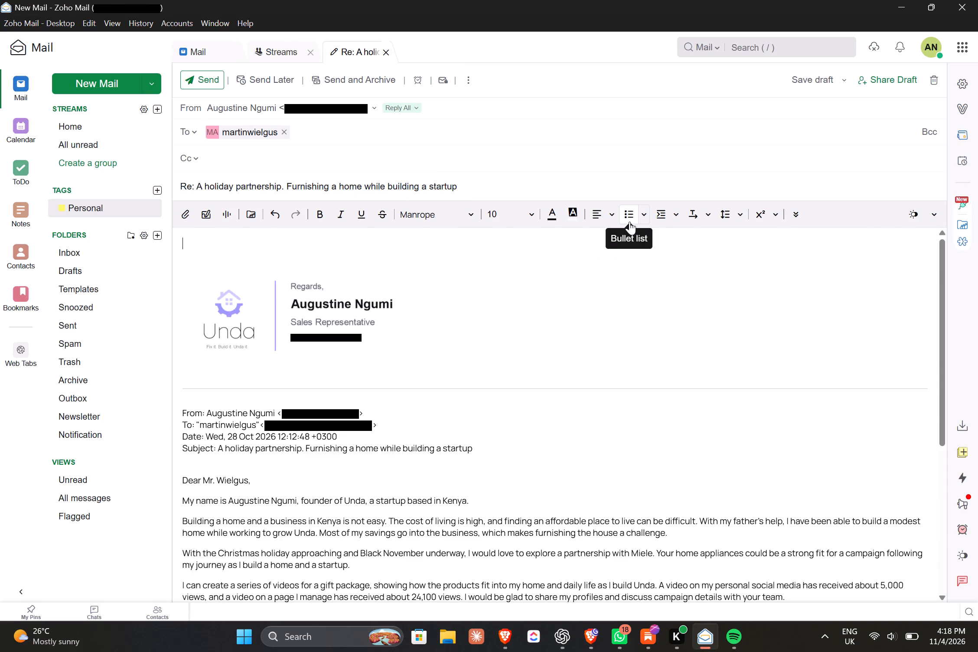
pyautogui.press('super+v')
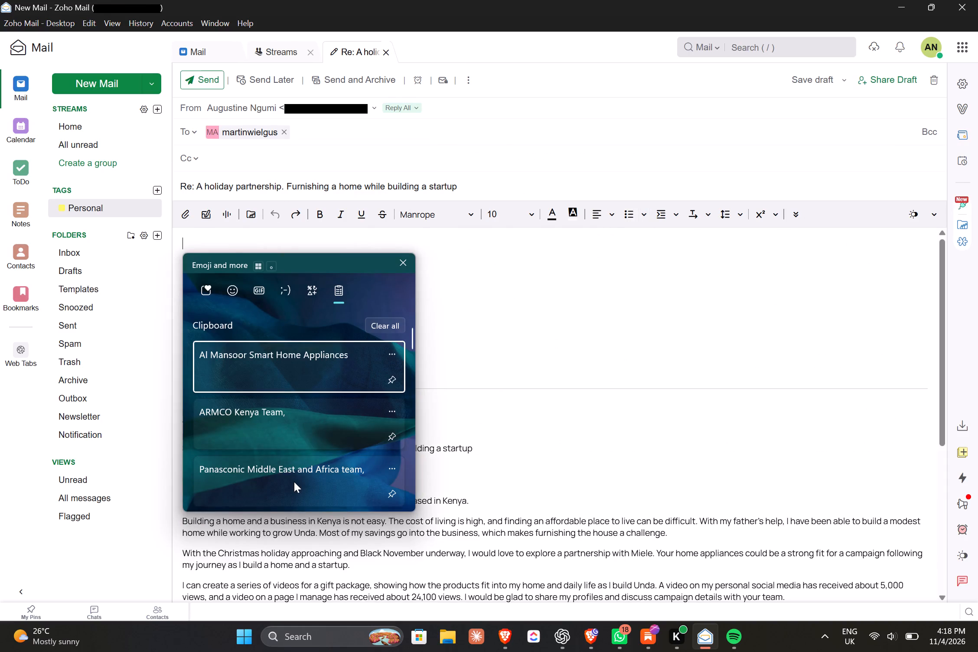
pyautogui.scroll(-5, 294, 482)
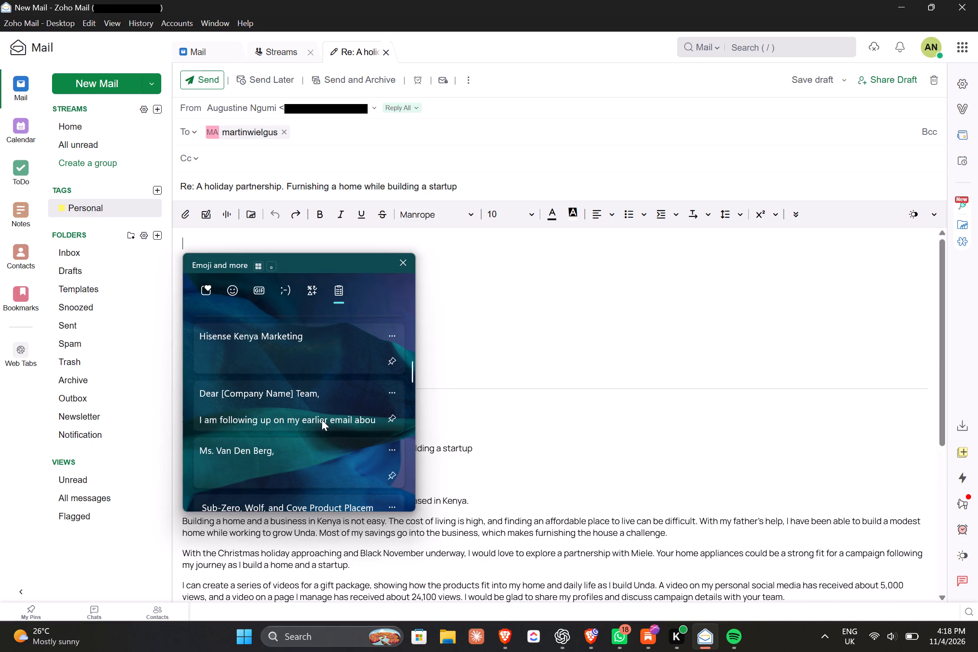
pyautogui.click(315, 409)
pyautogui.hotkey('ctrl', 'v')
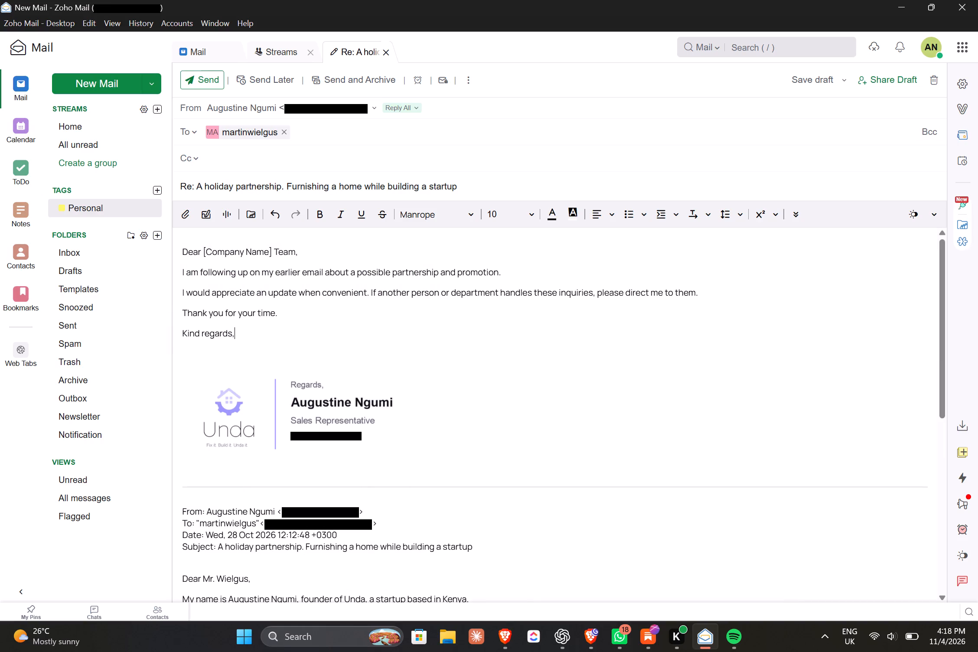
# Replace "[Company Name] Team," in the greeting with the contact's title and surname copied from the original email, and send the reply.
pyautogui.moveTo(249, 580); pyautogui.dragTo(224, 580)
pyautogui.moveTo(254, 577); pyautogui.dragTo(244, 577)
pyautogui.moveTo(244, 577); pyautogui.dragTo(202, 577)
pyautogui.hotkey('ctrl', 'c')
pyautogui.moveTo(303, 253); pyautogui.dragTo(213, 248)
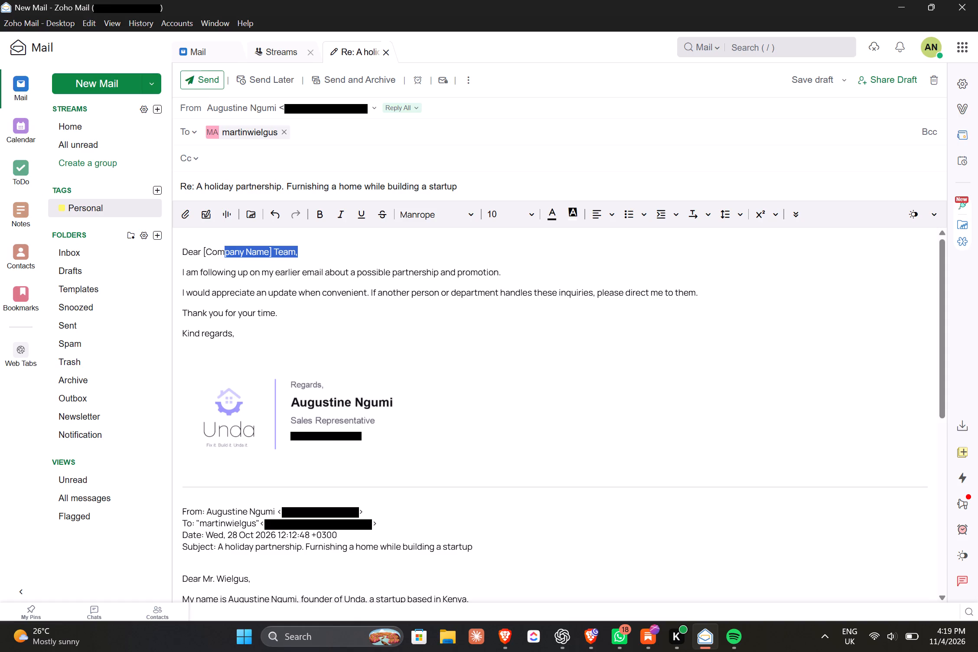
pyautogui.moveTo(213, 248); pyautogui.dragTo(201, 248)
pyautogui.hotkey('ctrl', 'v')
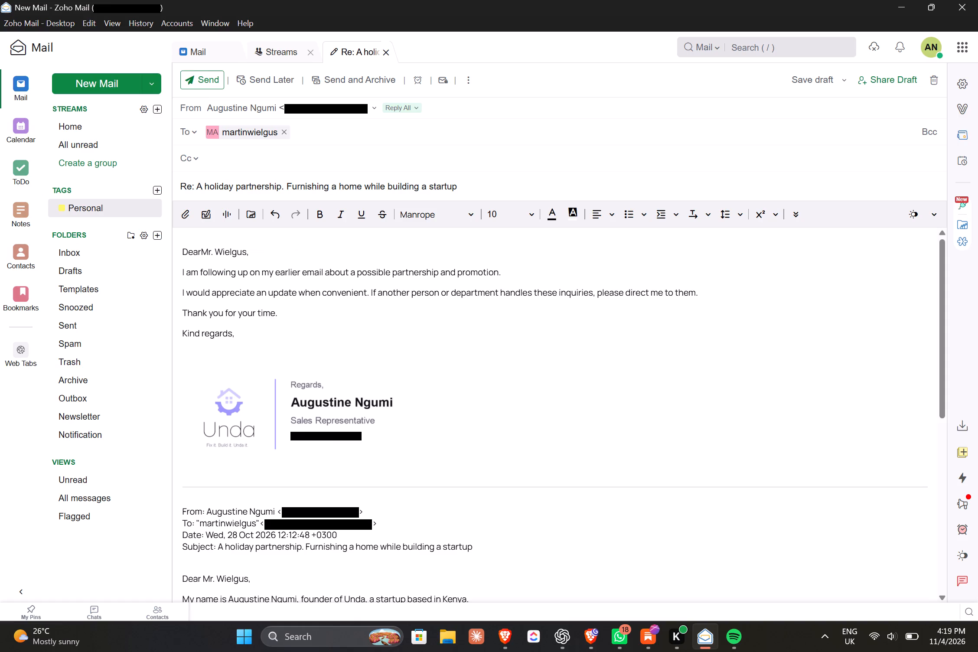
pyautogui.click(201, 250)
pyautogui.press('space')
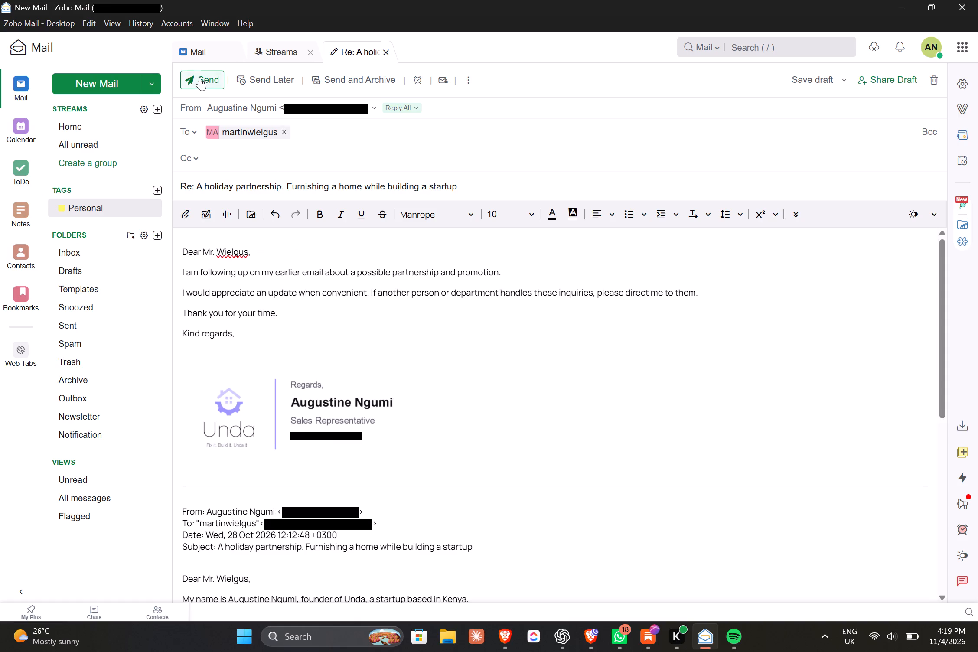
pyautogui.click(200, 77)
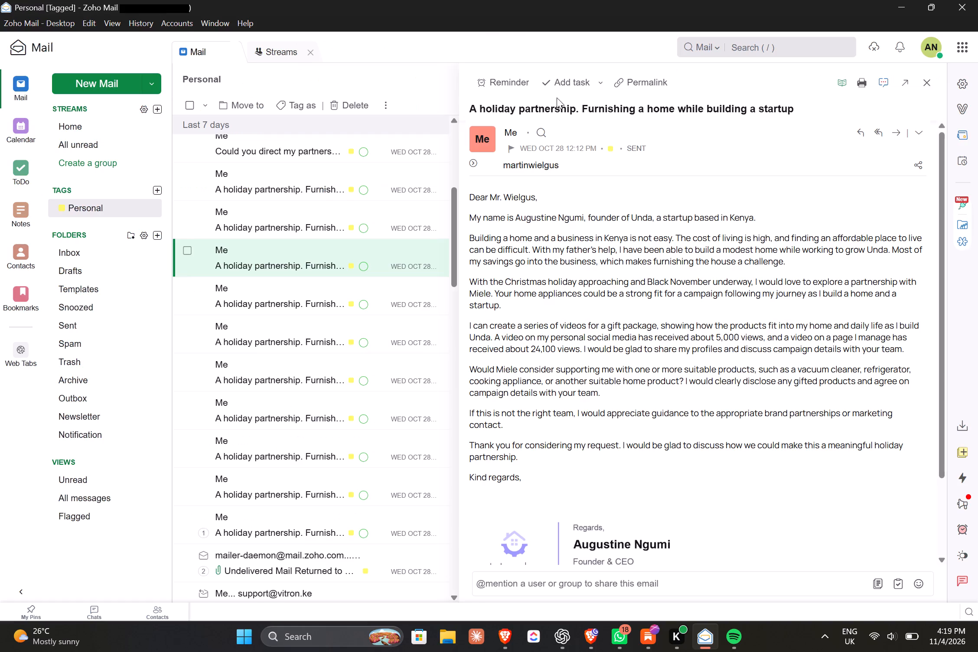
# Look through the neighbouring sent partnership emails to Haier Kenya, Hisense Kenya Marketing and Bosch Kenya.
pyautogui.click(278, 219)
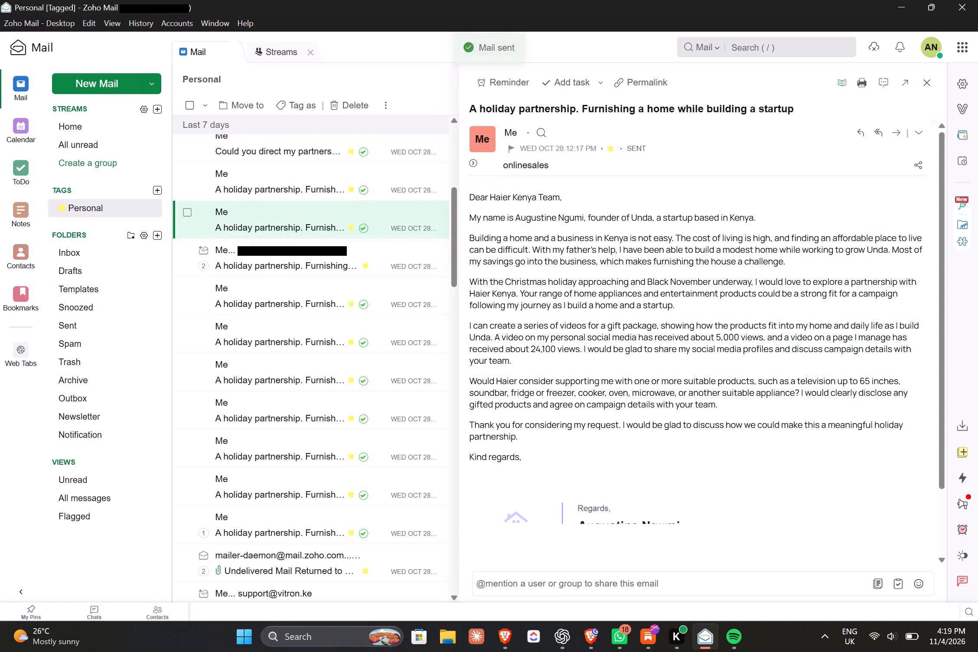
pyautogui.scroll(1, 606, 347)
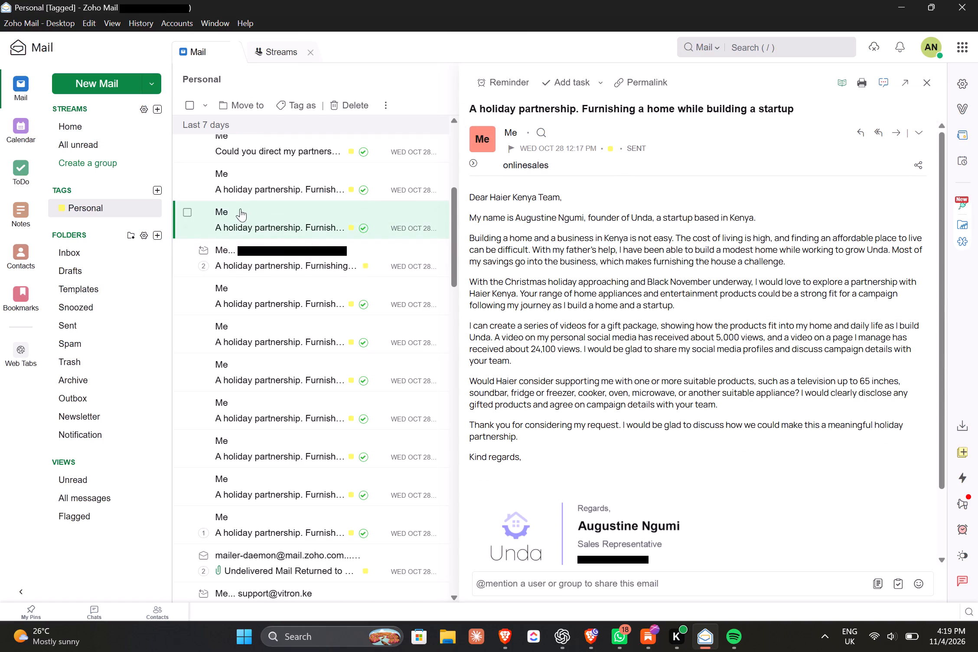
pyautogui.click(258, 183)
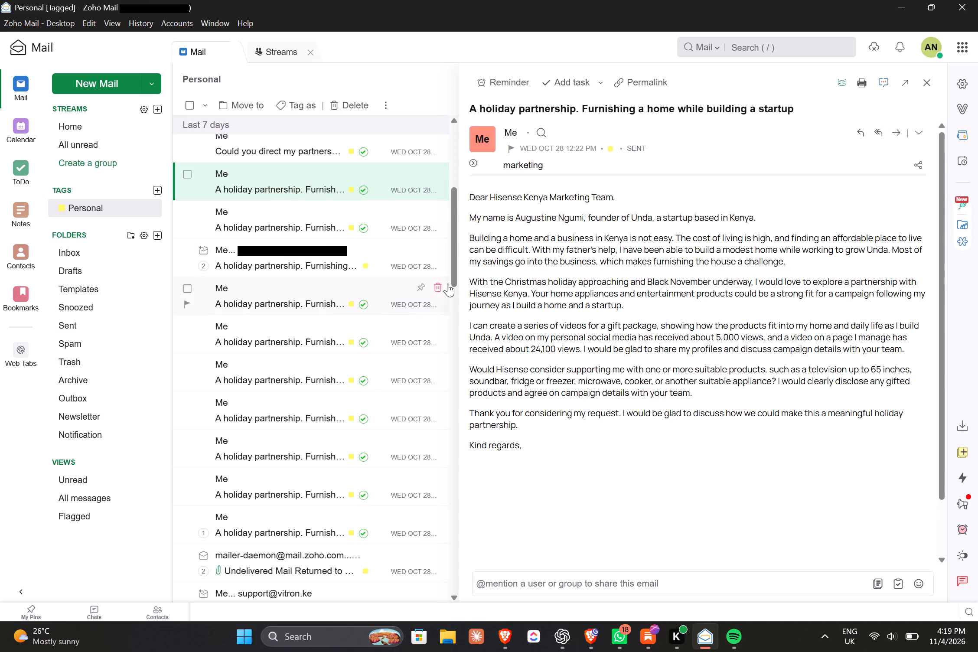
pyautogui.scroll(2, 618, 255)
pyautogui.click(306, 149)
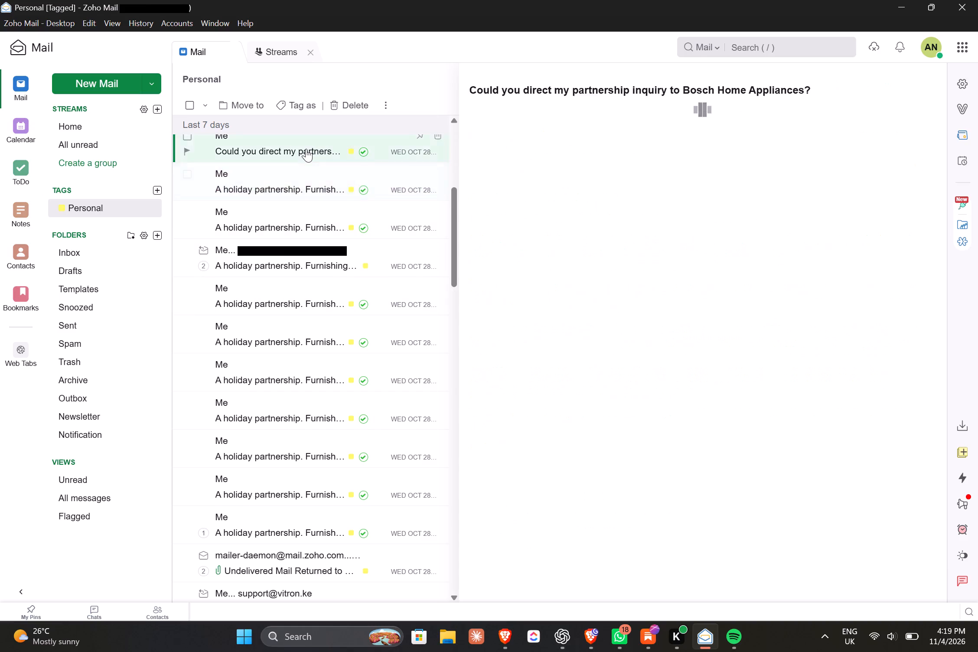
pyautogui.scroll(4, 306, 149)
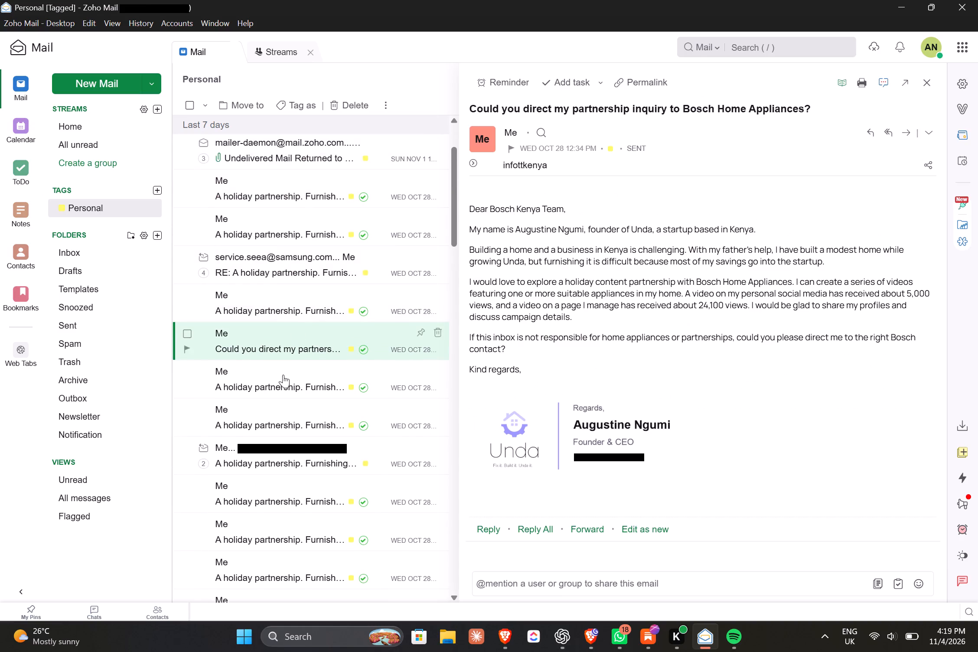
# Start a reply to all on the Hisense Kenya Marketing email and insert the "Dear [Company Name] Team" follow-up message from the clipboard history.
pyautogui.click(277, 387)
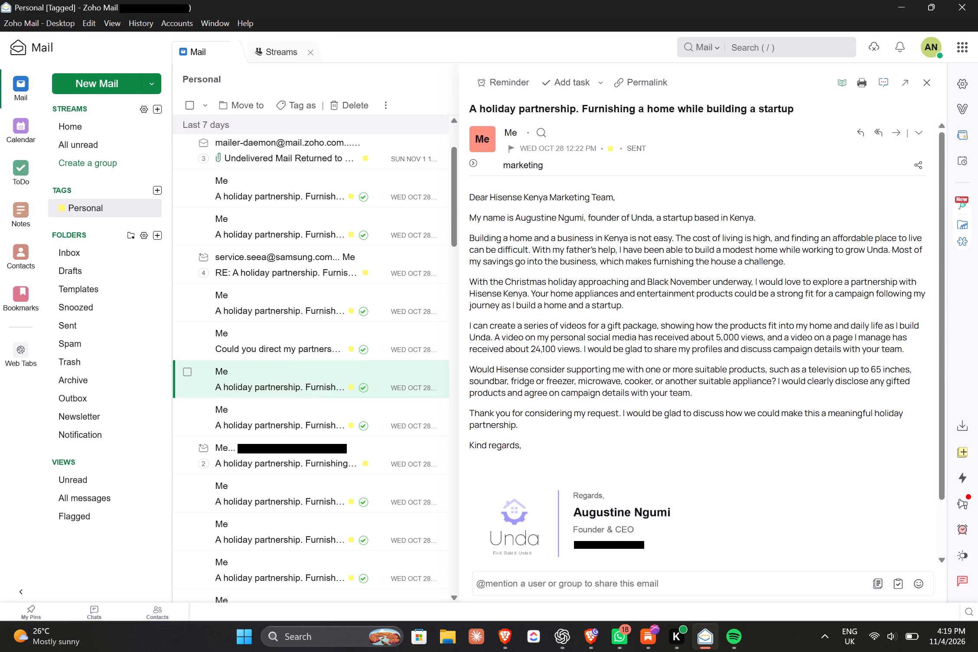
pyautogui.click(876, 130)
pyautogui.hotkey('ctrl', 'v')
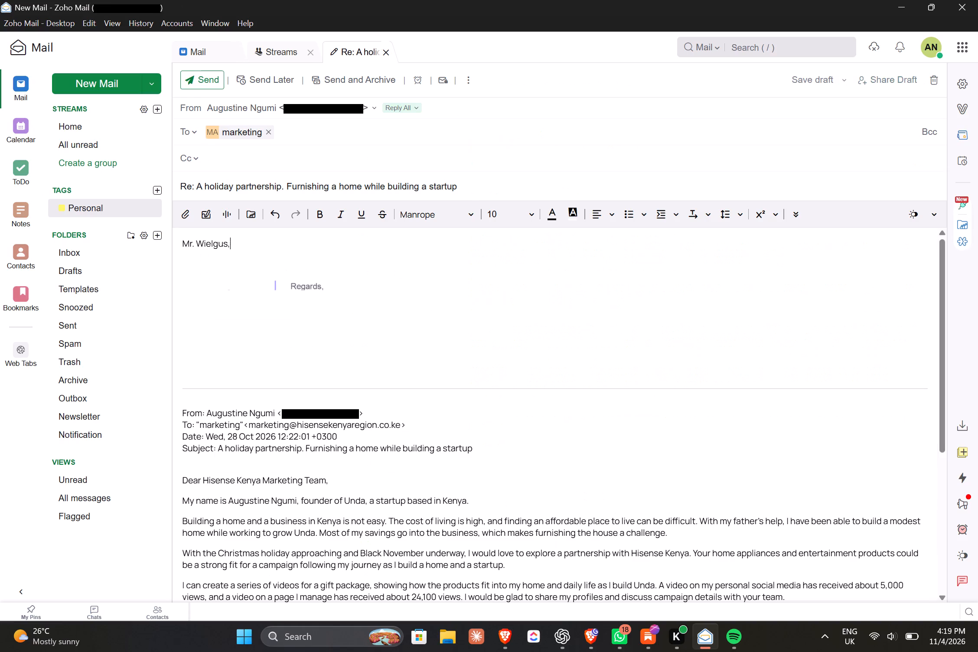
pyautogui.hotkey('ctrl', 'z')
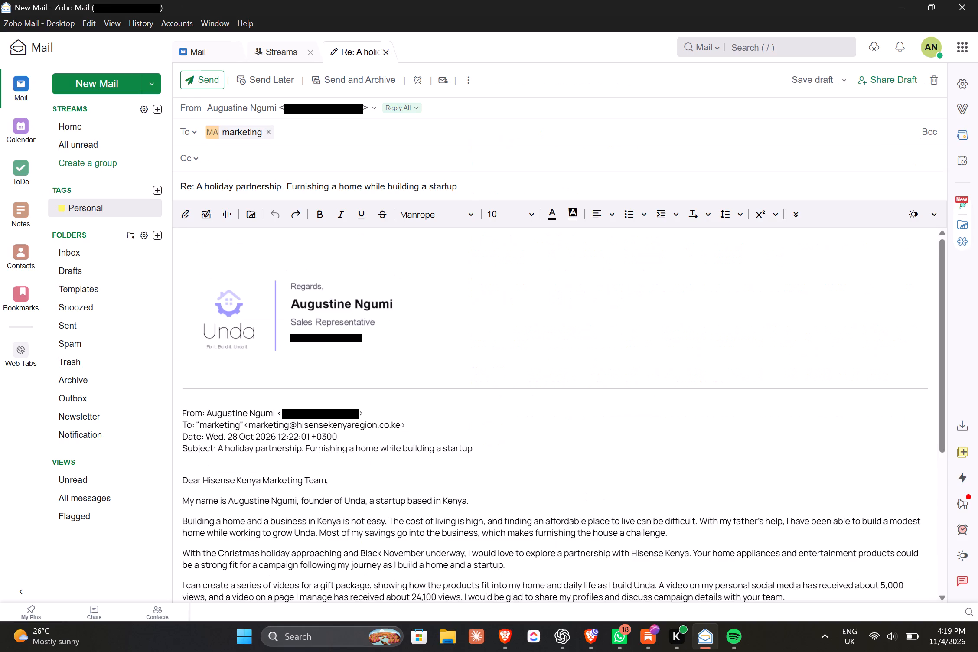
pyautogui.press('super+v')
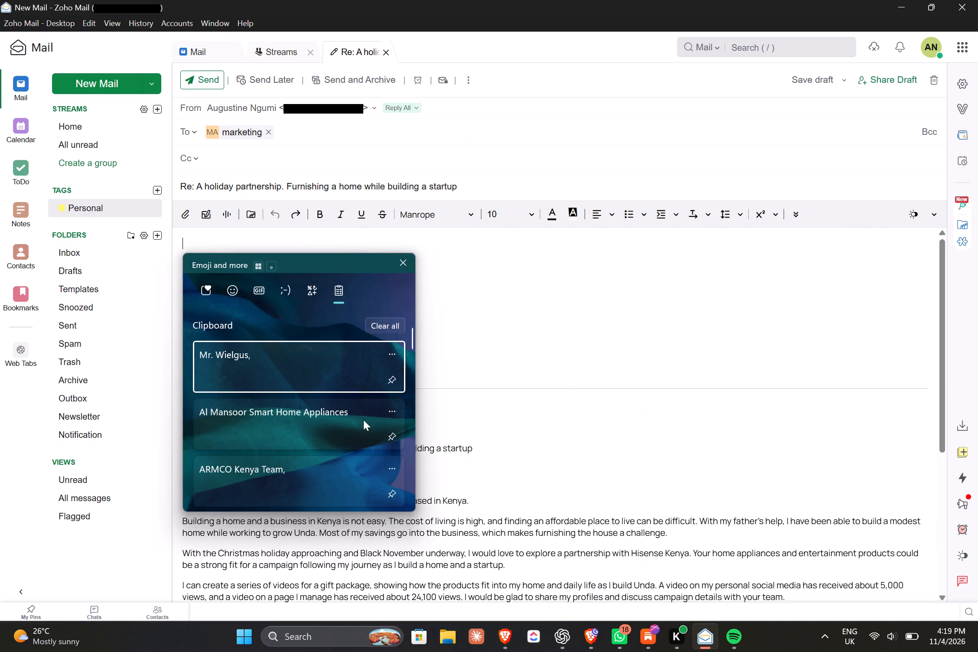
pyautogui.scroll(-2, 262, 431)
pyautogui.scroll(-2, 280, 472)
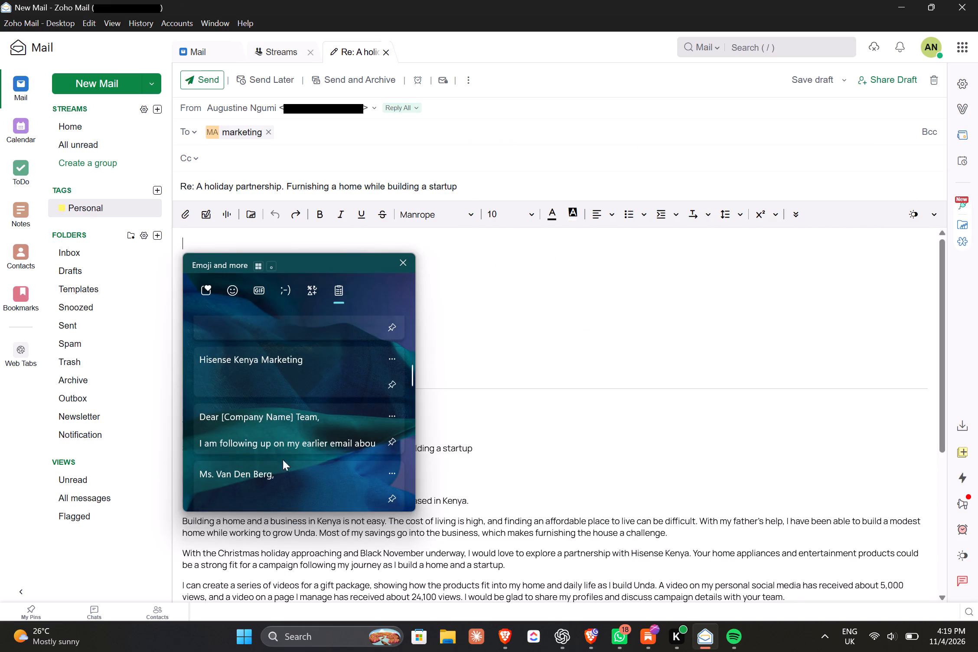
pyautogui.click(291, 416)
pyautogui.hotkey('ctrl', 'v')
# Copy the whole follow-up message, from "Dear [Company Name] Team," to "Kind regards,", in the Hisense reply.
pyautogui.moveTo(258, 336); pyautogui.dragTo(178, 291)
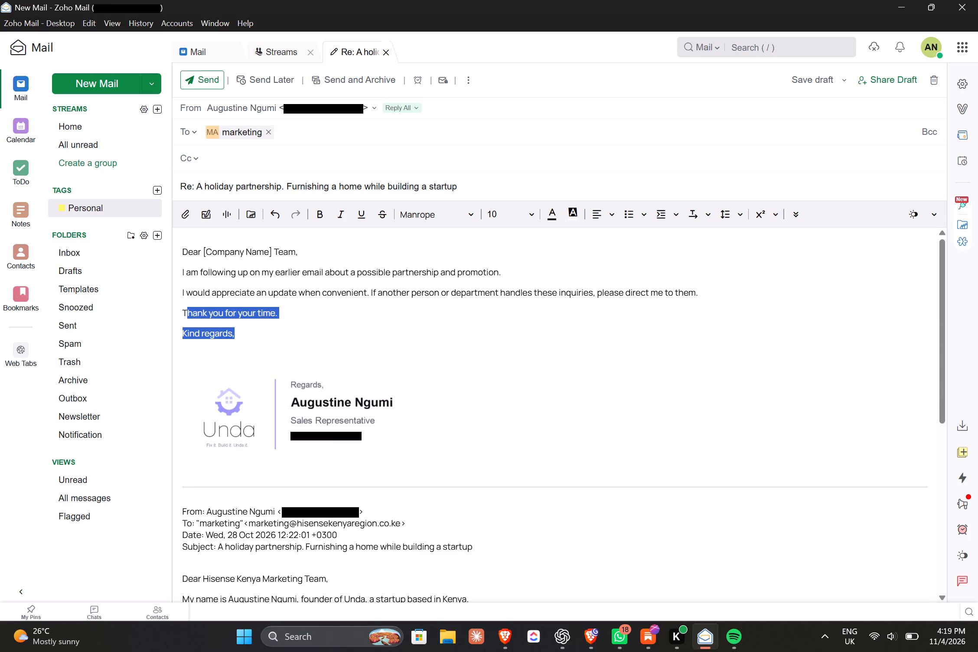
pyautogui.moveTo(178, 291); pyautogui.dragTo(173, 248)
pyautogui.hotkey('ctrl', 'c')
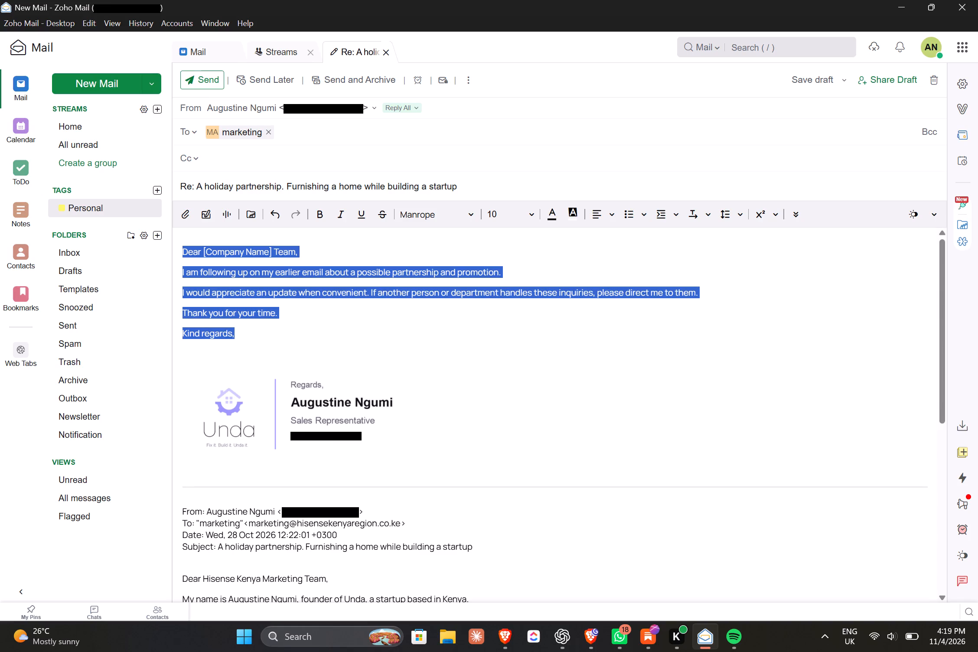
pyautogui.click(346, 315)
# Switch the Hisense reply's signature to Founder and CEO.
pyautogui.click(475, 84)
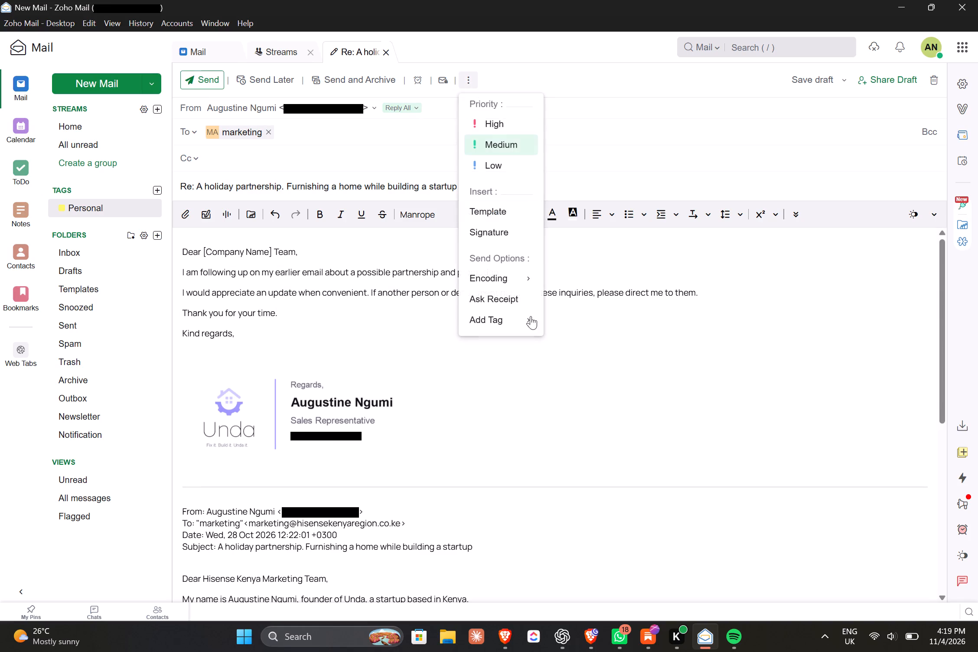
pyautogui.click(504, 231)
pyautogui.click(589, 393)
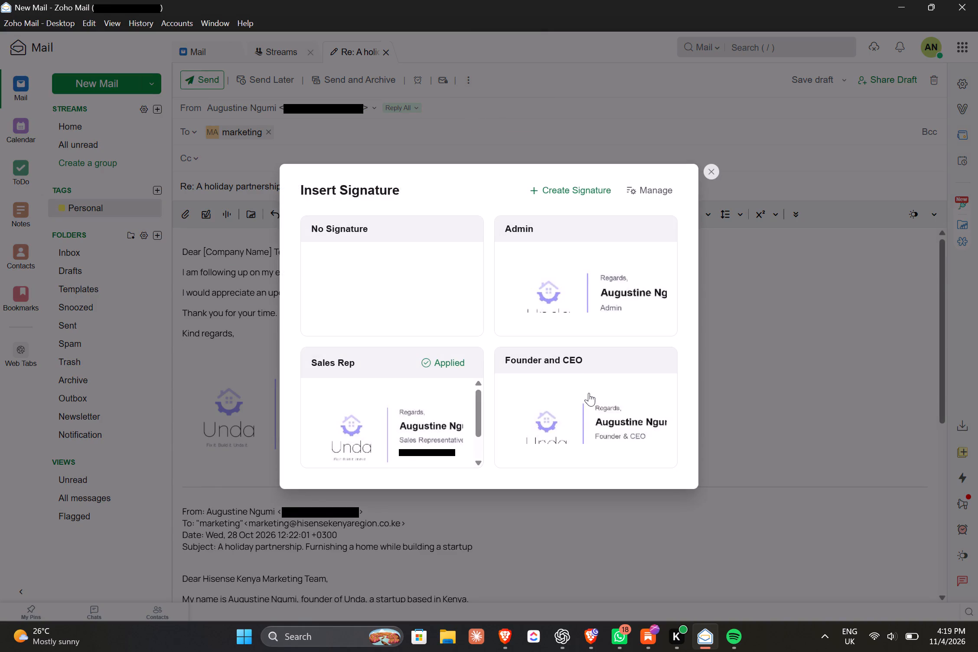
# Replace the "[Company Name]" placeholder in the greeting with "Hisense Kenya Marketing" and send the reply.
pyautogui.moveTo(271, 253); pyautogui.dragTo(205, 250)
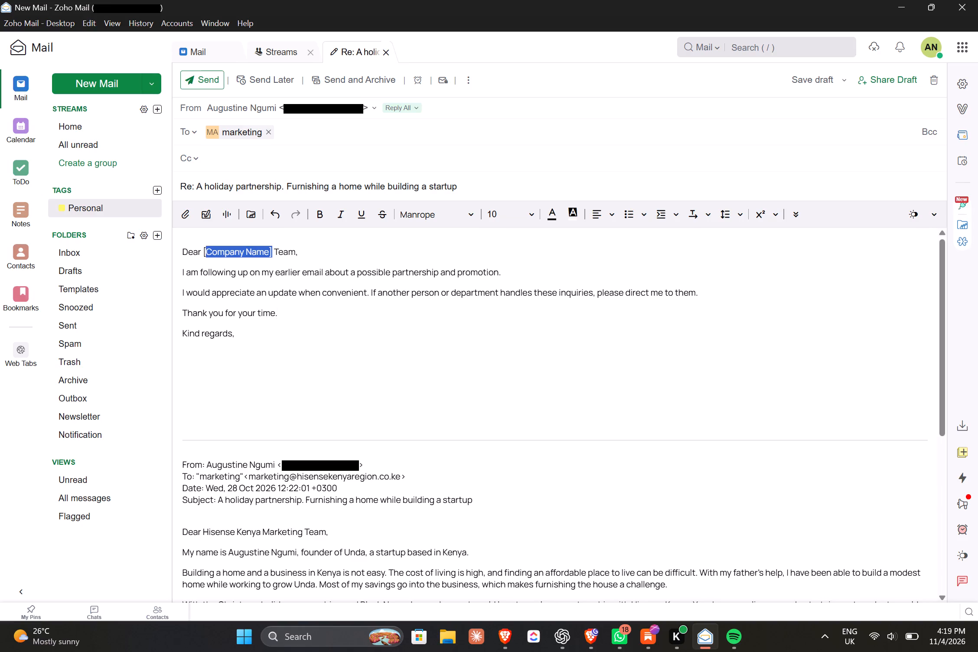
pyautogui.moveTo(205, 250); pyautogui.dragTo(203, 250)
pyautogui.press('BackSpace')
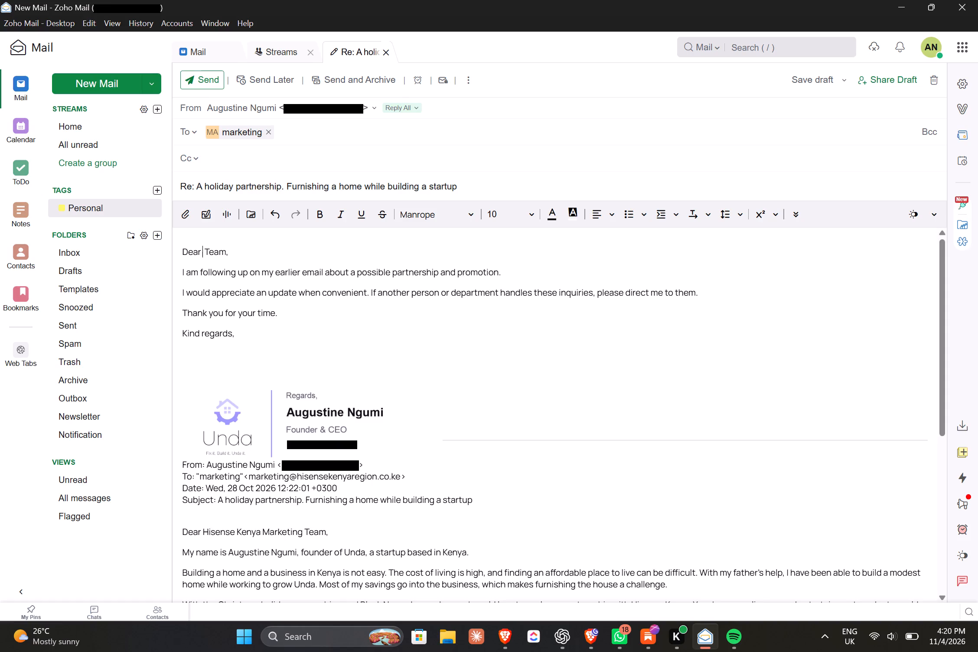
pyautogui.write('Hisesn')
pyautogui.press('BackSpace')
pyautogui.press('n')
pyautogui.press('BackSpace')
pyautogui.press('BackSpace')
pyautogui.write('nse')
pyautogui.press('space')
pyautogui.write('Kenya mA')
pyautogui.press('BackSpace')
pyautogui.press('BackSpace')
pyautogui.write('Marketing')
pyautogui.press('space')
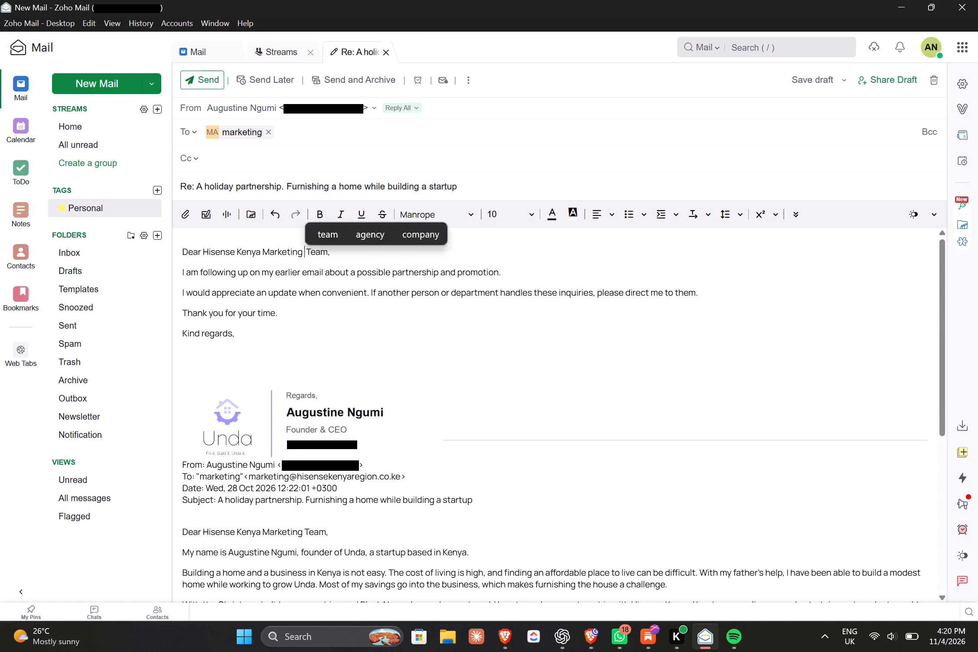
pyautogui.press('BackSpace')
pyautogui.click(203, 84)
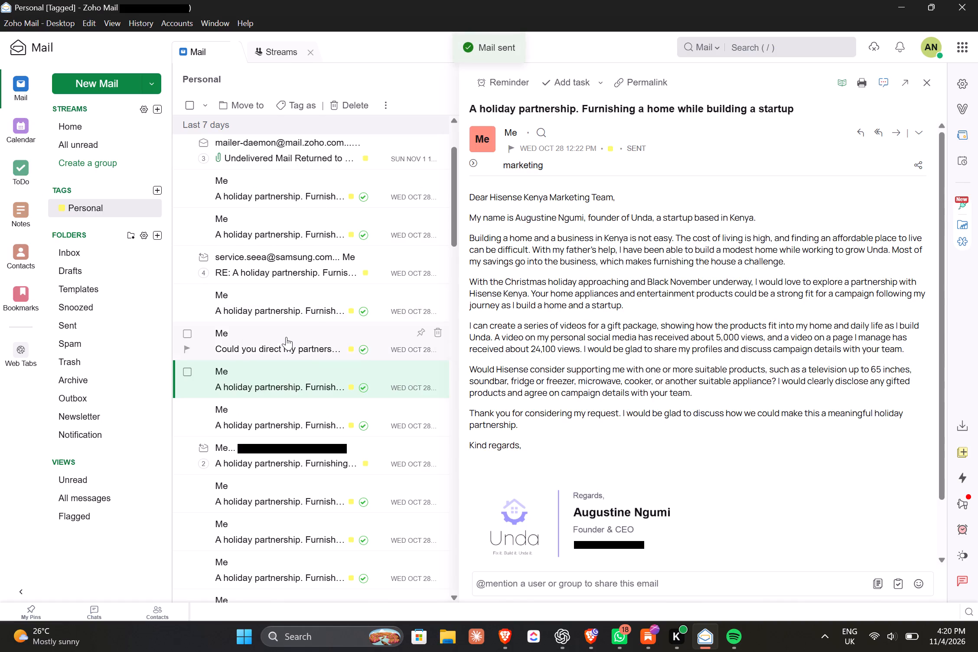
# Reply to all on the Bosch Home Appliances inquiry with the copied follow-up message, addressed to the "Bosch Kenya" team, and send it.
pyautogui.click(285, 336)
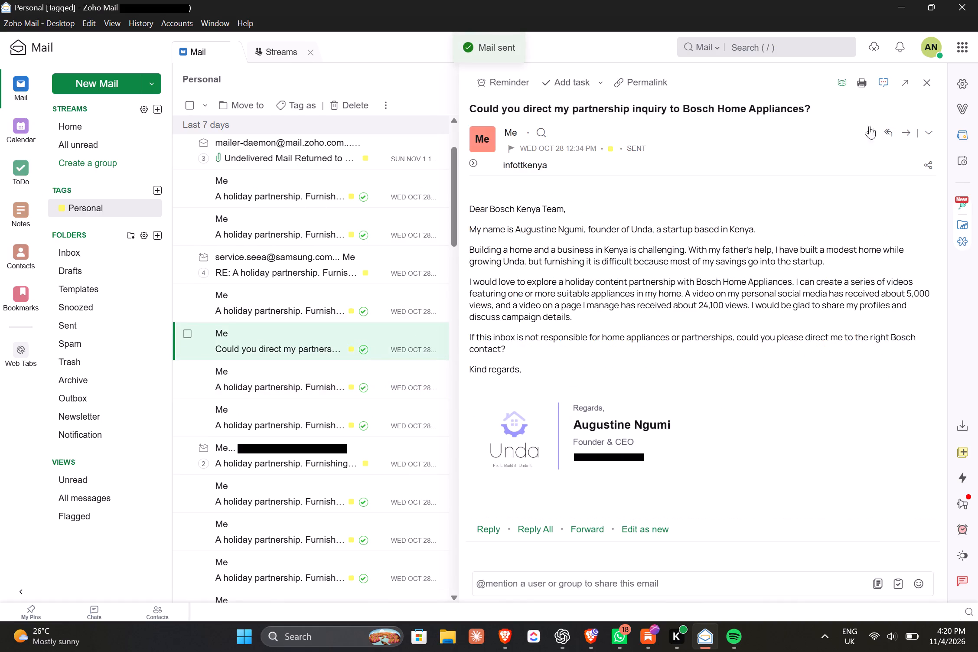
pyautogui.click(886, 132)
pyautogui.hotkey('ctrl', 'v')
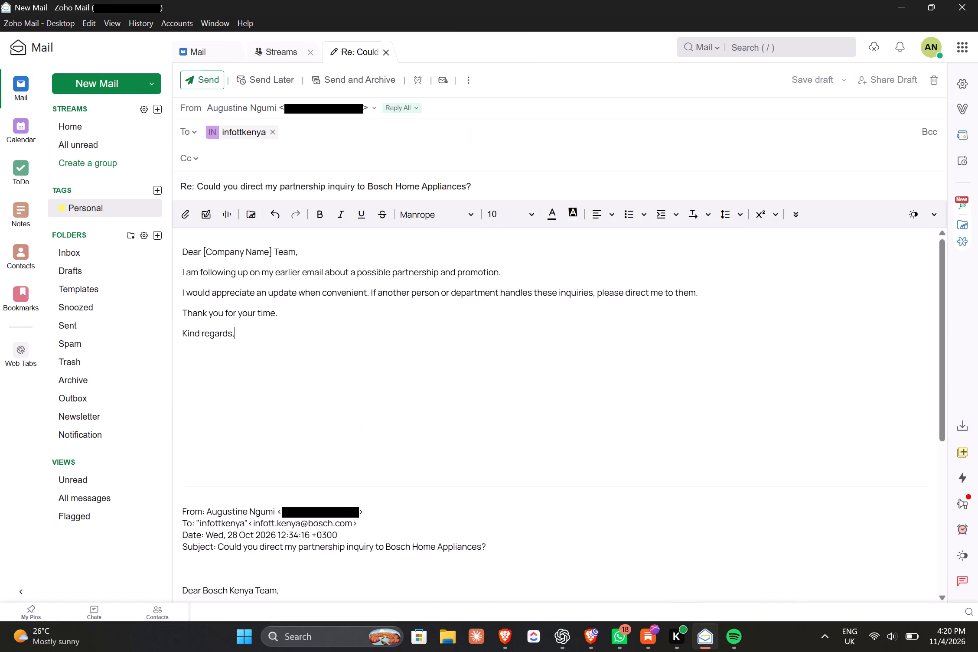
pyautogui.moveTo(272, 253); pyautogui.dragTo(266, 253)
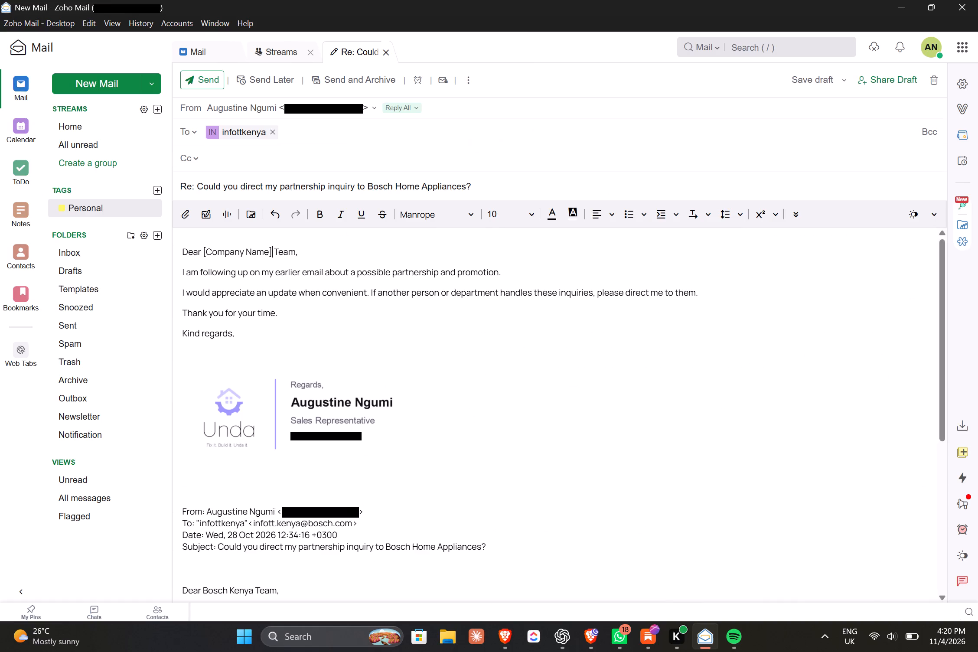
pyautogui.moveTo(266, 253); pyautogui.dragTo(203, 251)
pyautogui.write('Bos')
pyautogui.write('ch Kenya')
pyautogui.click(201, 86)
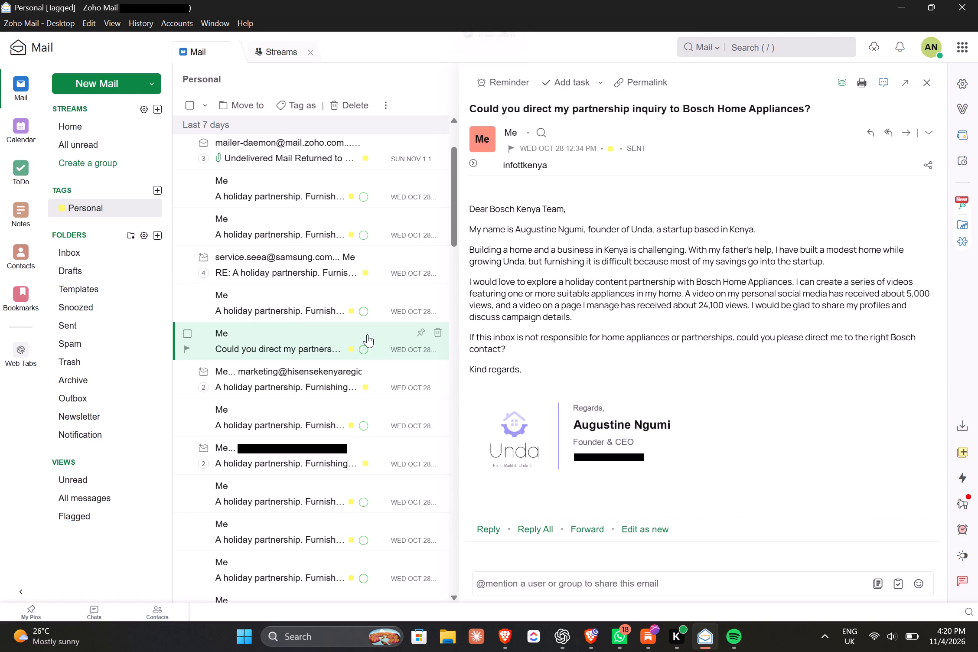
# Check the Whirlpool Pro email, the clipboard history of copied company names, and the Samsung conversation for the next follow-up.
pyautogui.click(290, 303)
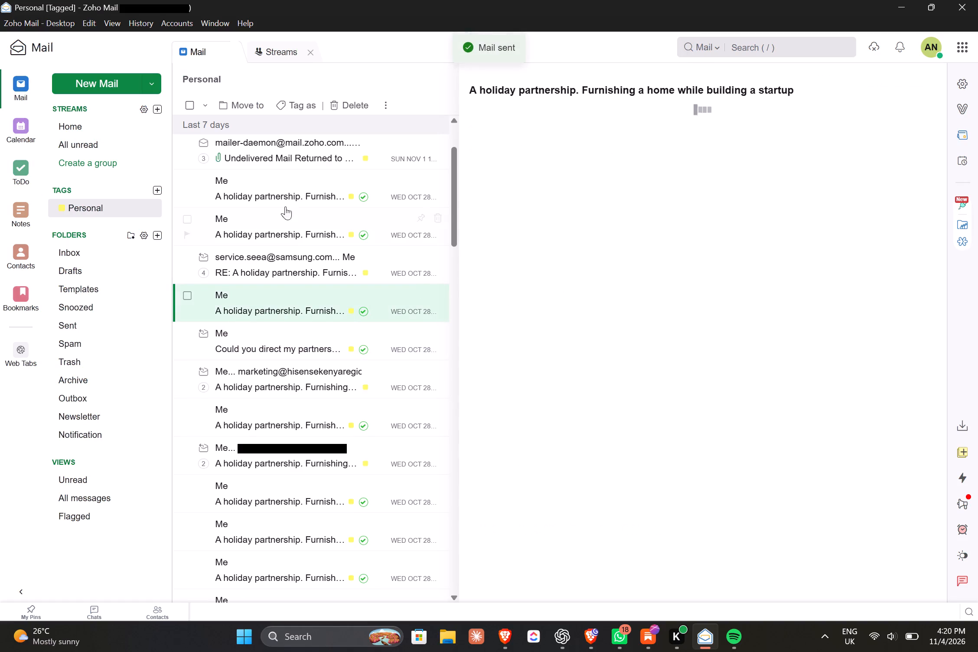
pyautogui.scroll(1, 624, 355)
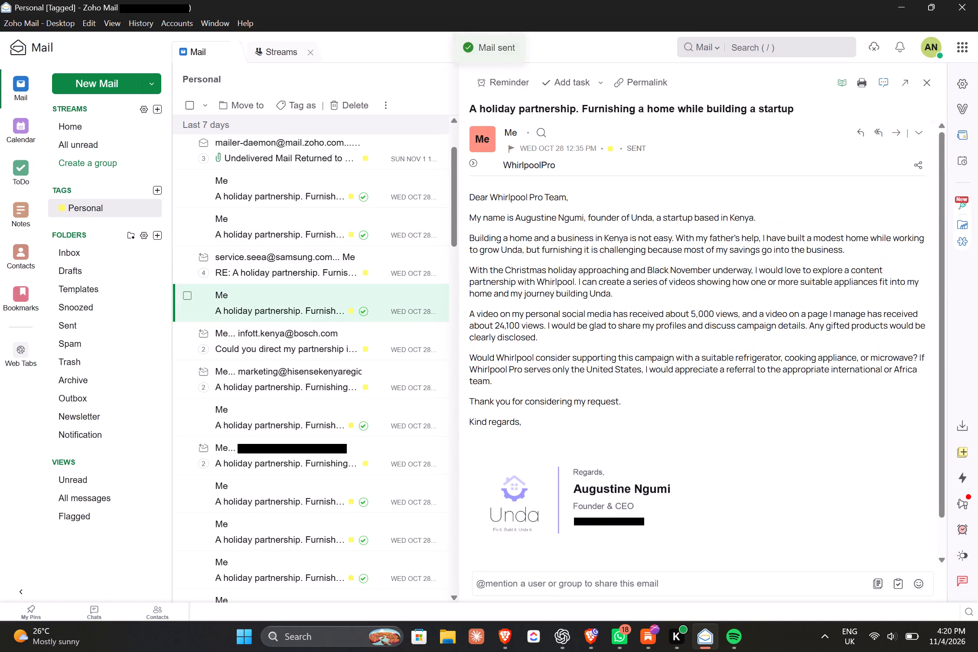
pyautogui.scroll(1, 624, 355)
pyautogui.scroll(-5, 624, 355)
pyautogui.scroll(5, 624, 355)
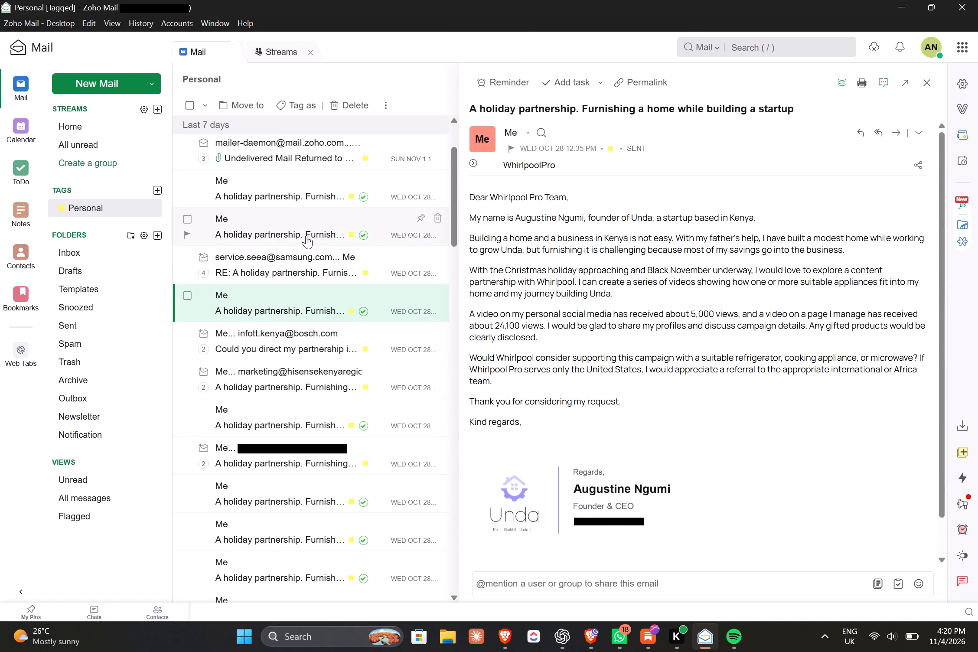
pyautogui.press('super+v')
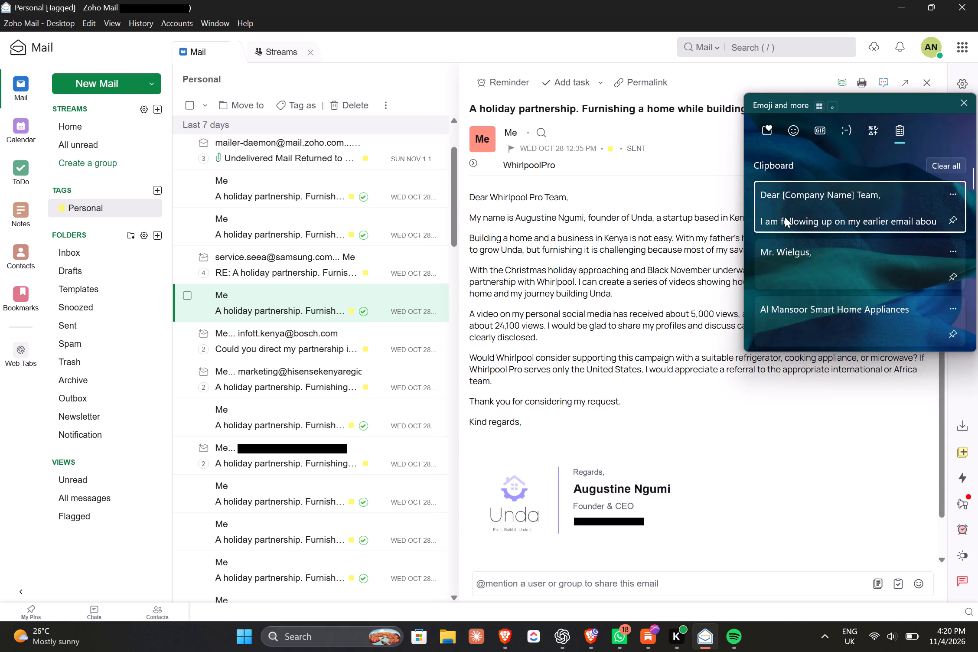
pyautogui.scroll(-3, 785, 217)
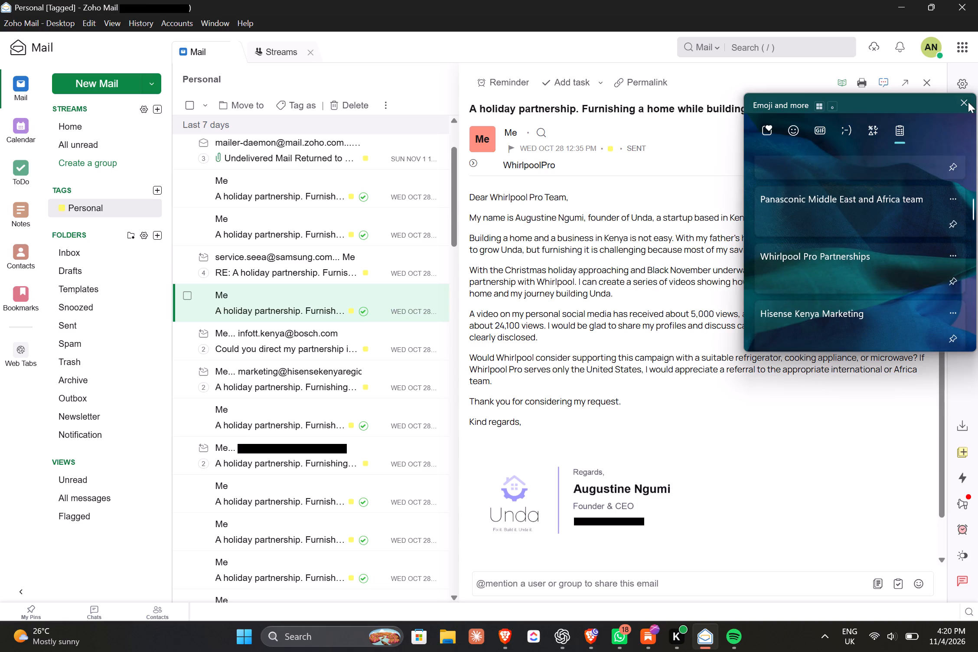
pyautogui.click(960, 105)
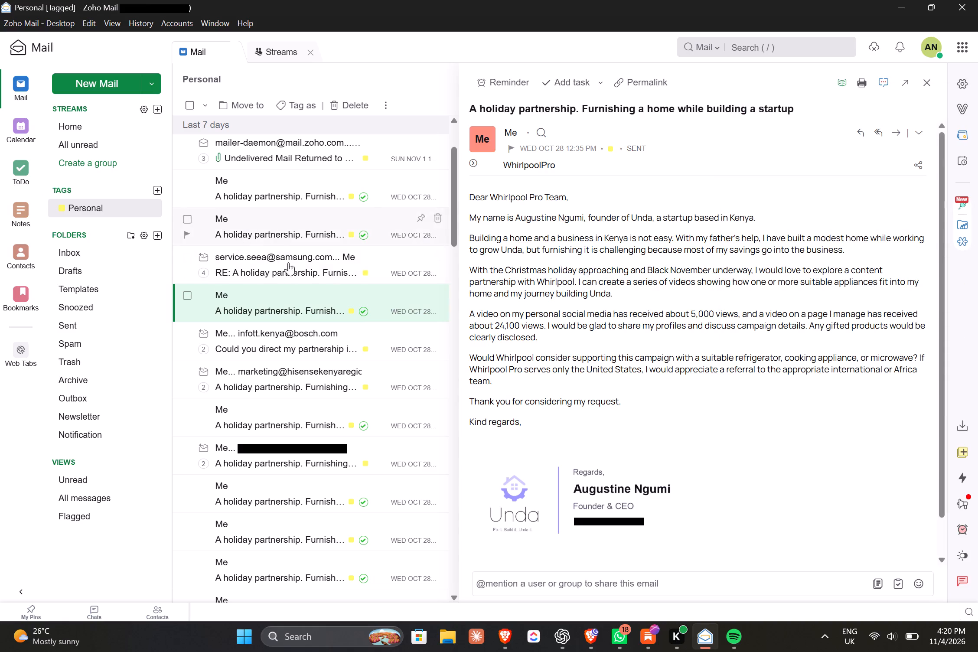
pyautogui.click(283, 256)
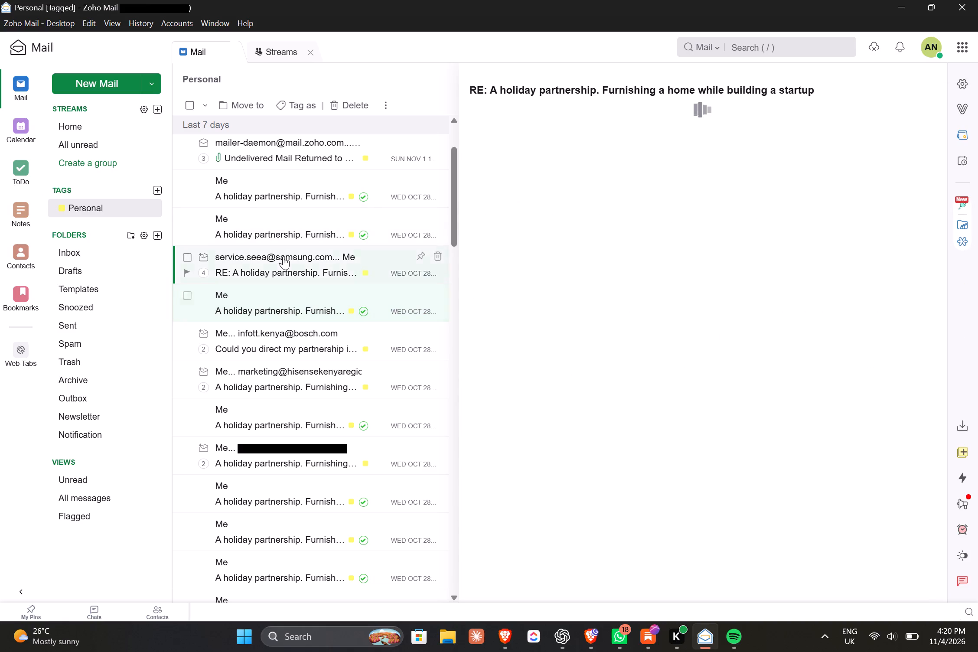
pyautogui.scroll(1, 611, 288)
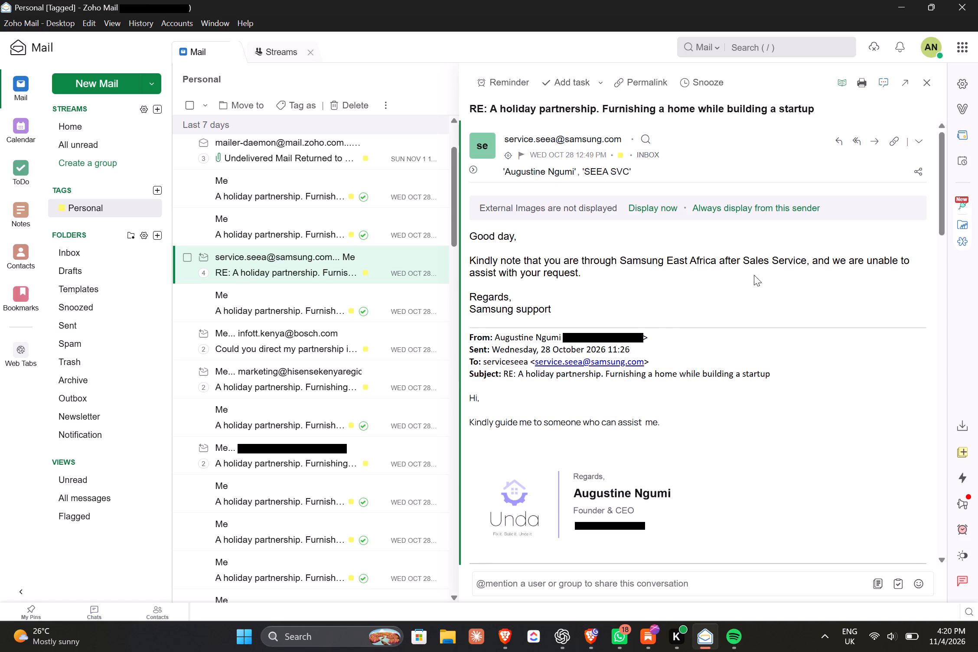
# Reply to all on the ARMCO Kenya partnership email with the copied follow-up message, replacing "[Company Name]" in the greeting with "ARMCO Kenya".
pyautogui.click(262, 225)
pyautogui.scroll(-2, 601, 300)
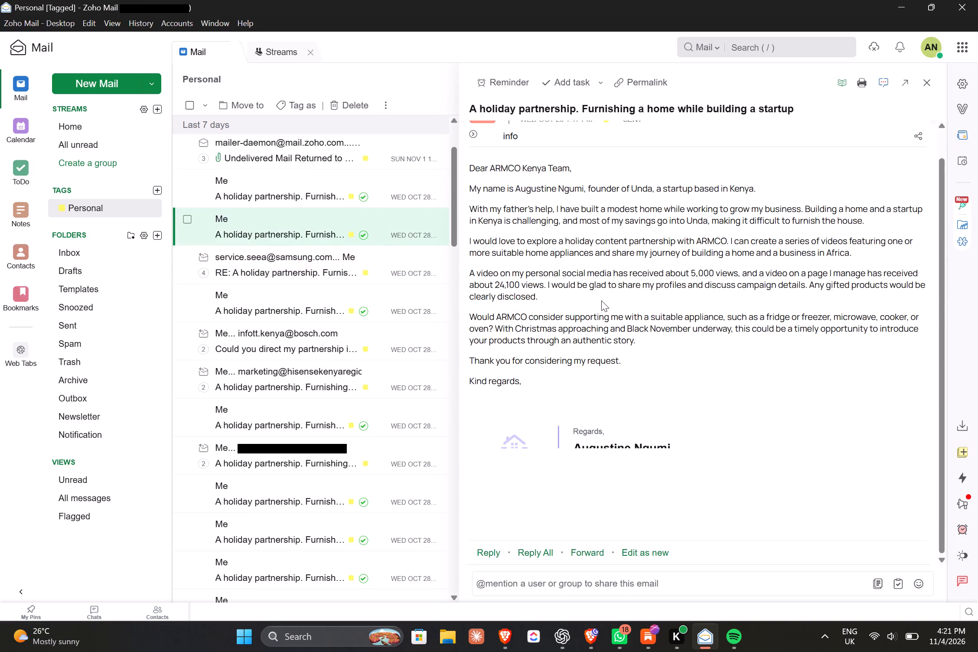
pyautogui.scroll(-3, 601, 300)
pyautogui.scroll(3, 601, 300)
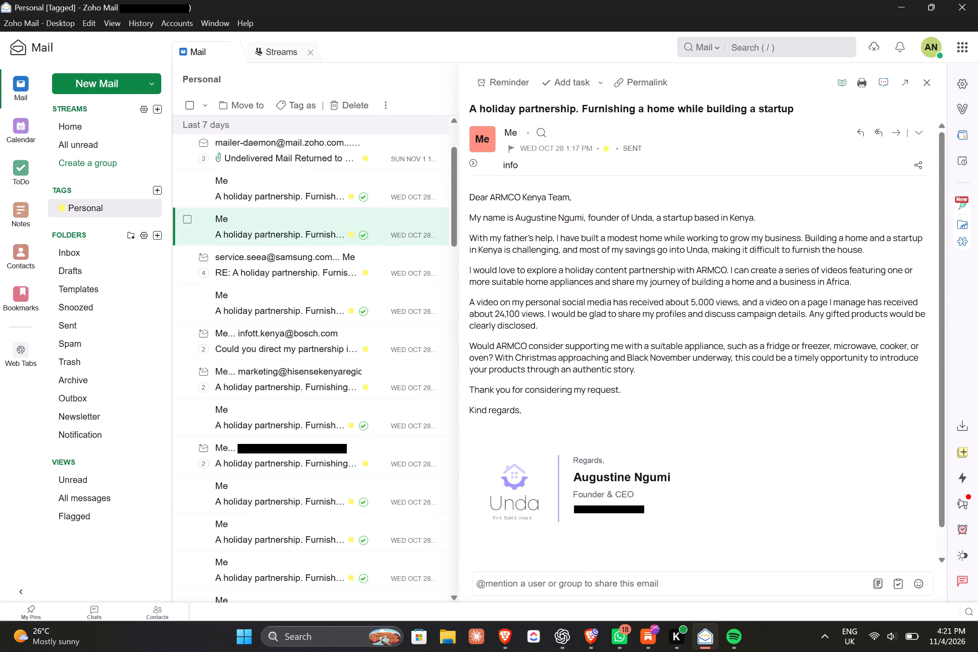
pyautogui.scroll(-4, 585, 489)
pyautogui.click(541, 550)
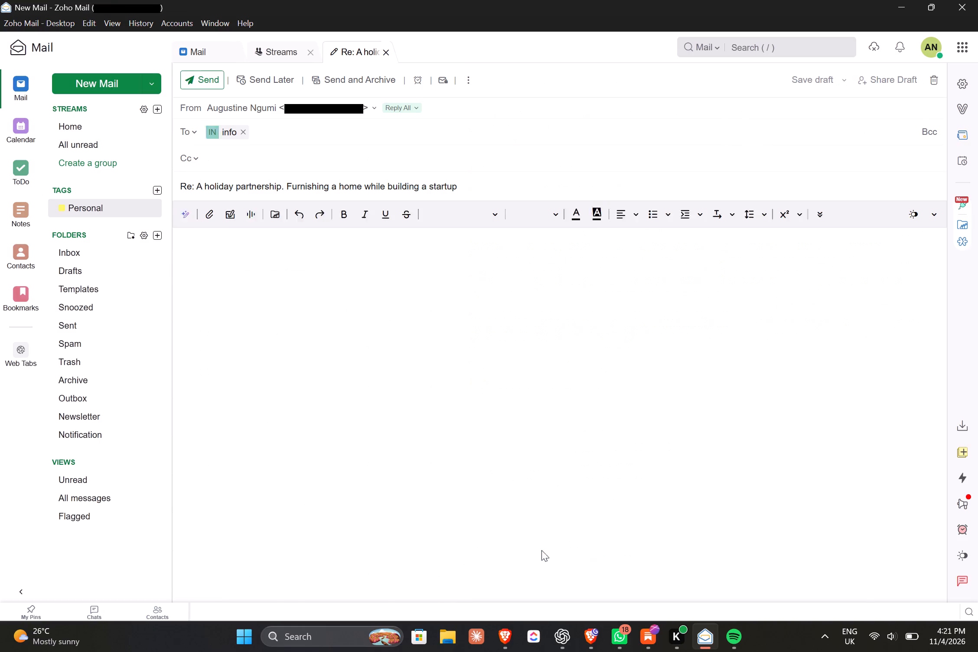
pyautogui.hotkey('ctrl', 'v')
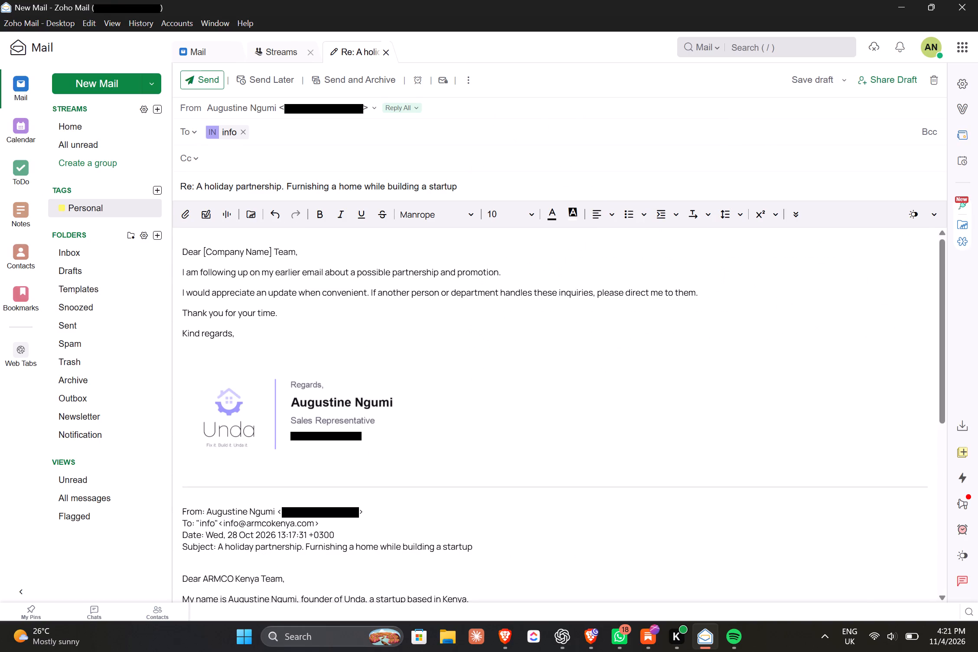
pyautogui.moveTo(203, 253); pyautogui.dragTo(235, 253)
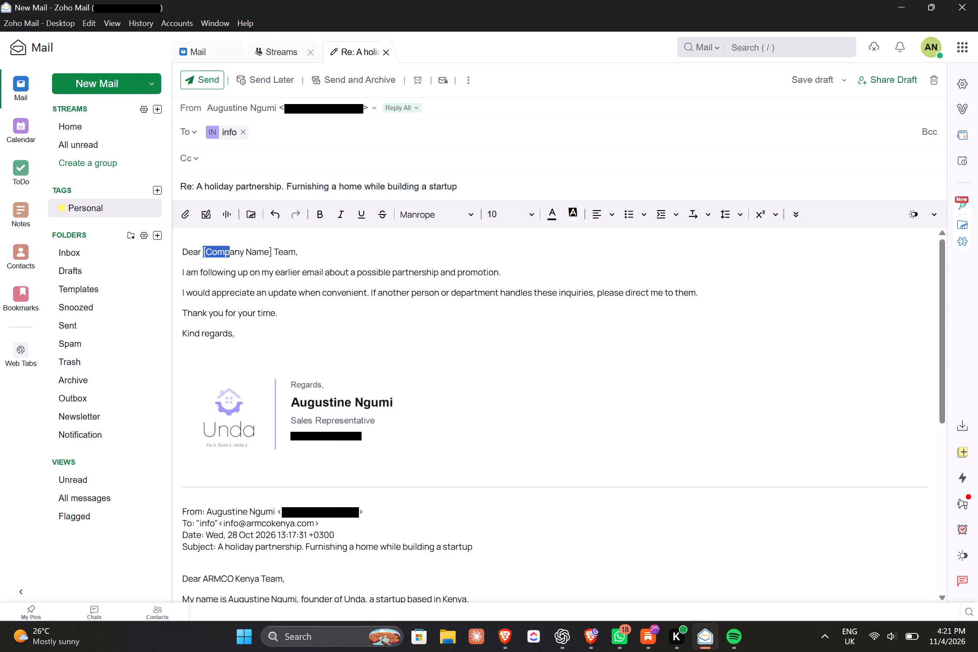
pyautogui.moveTo(235, 253); pyautogui.dragTo(274, 254)
pyautogui.write('ARMCO')
pyautogui.press('space')
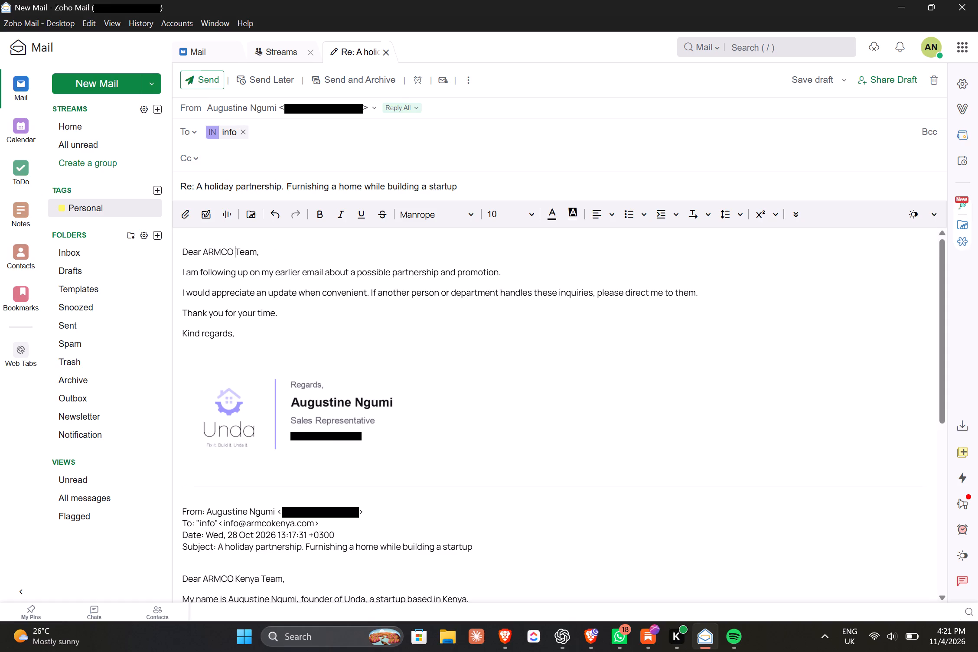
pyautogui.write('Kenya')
# Finish the "Dear ARMCO Kenya Team" greeting and send the follow-up reply.
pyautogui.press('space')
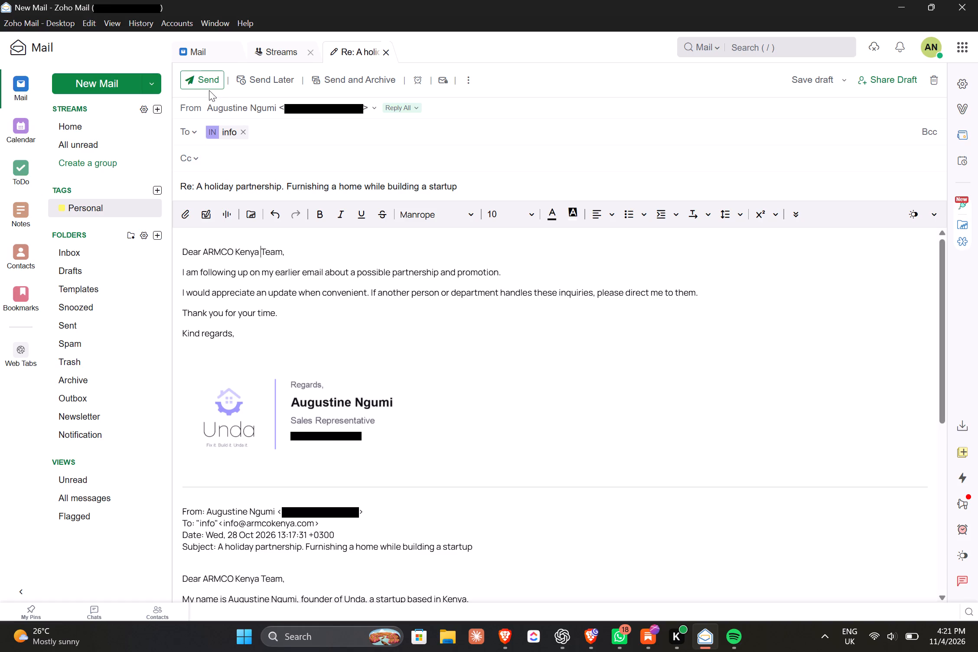
pyautogui.click(207, 83)
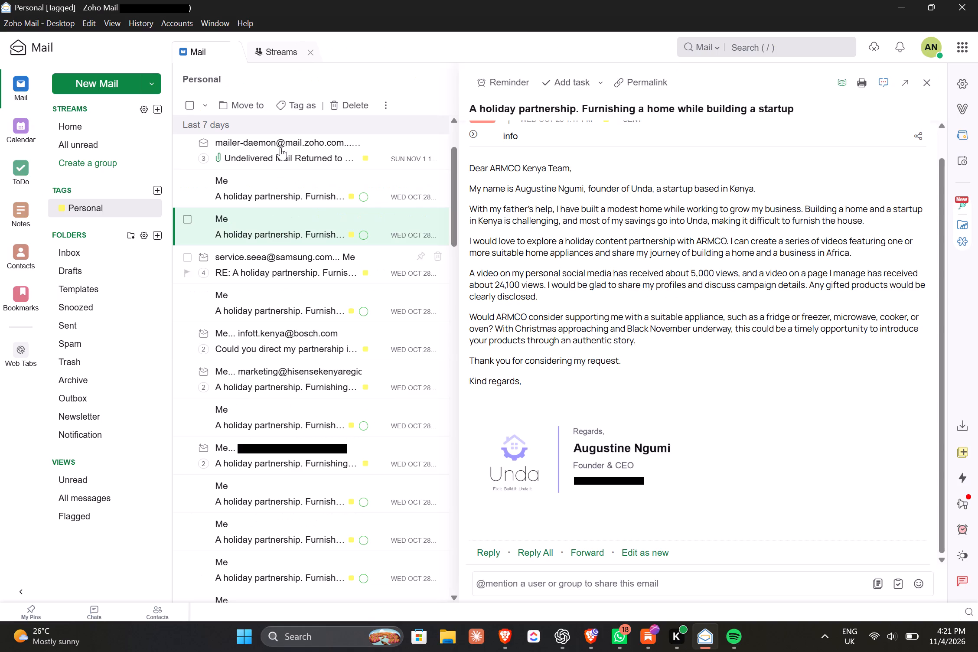
# Copy the recipient address from the Hotpoint Corporate partnership email and search the mailbox for earlier messages to it, then clear the search.
pyautogui.click(282, 184)
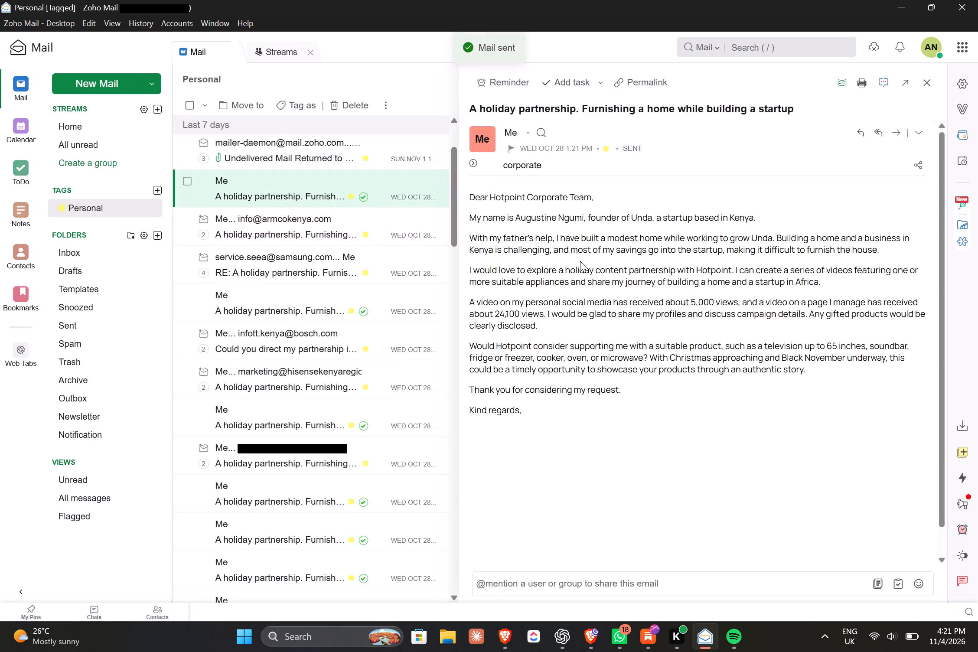
pyautogui.scroll(-1, 753, 297)
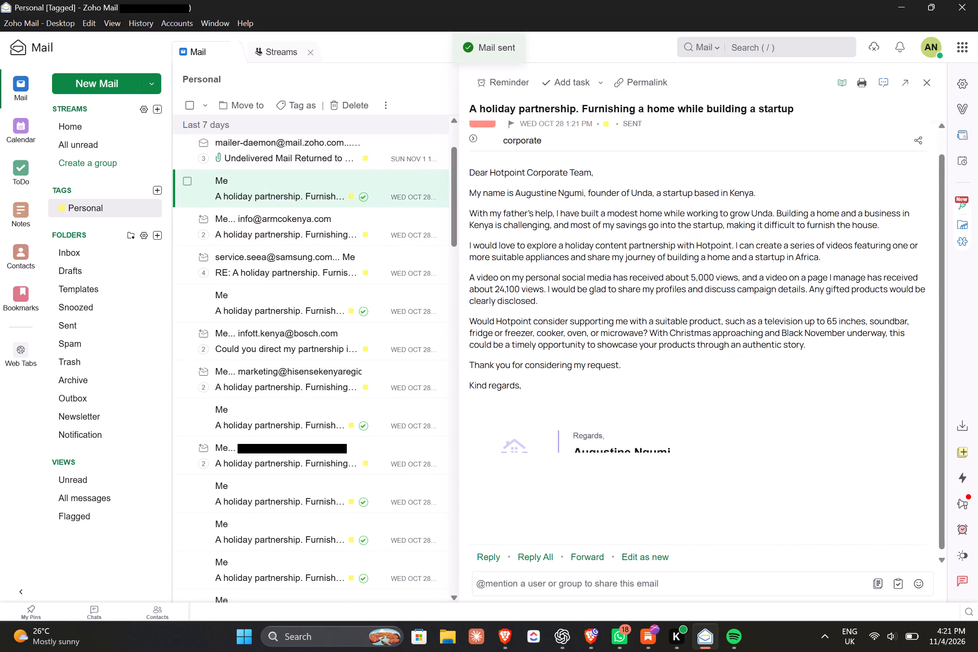
pyautogui.scroll(-1, 753, 297)
pyautogui.scroll(5, 753, 297)
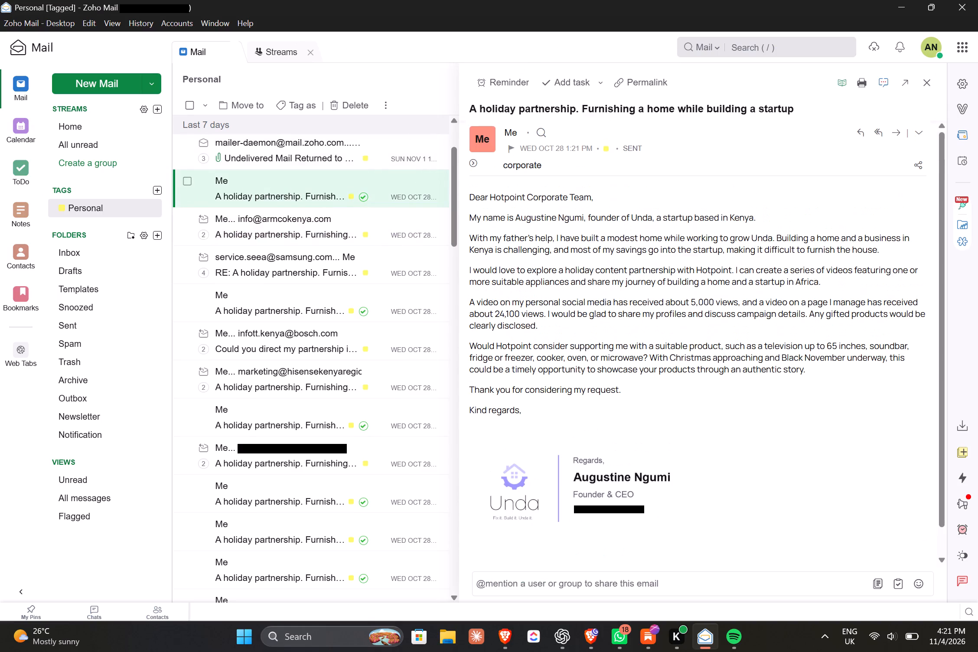
pyautogui.rightClick(525, 166)
pyautogui.rightClick(525, 166)
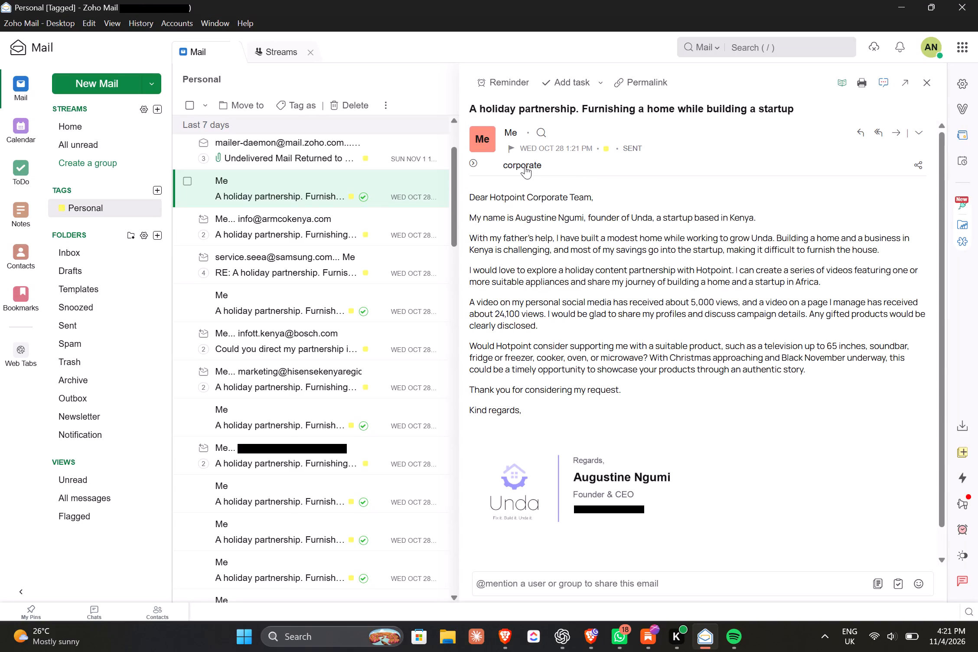
pyautogui.click(525, 166)
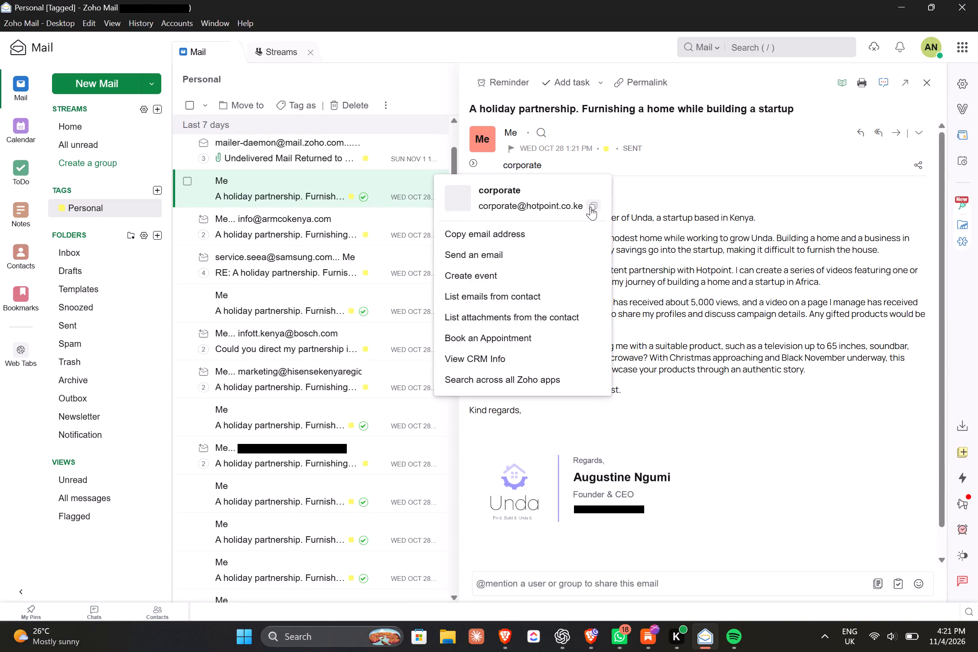
pyautogui.click(593, 205)
pyautogui.click(783, 46)
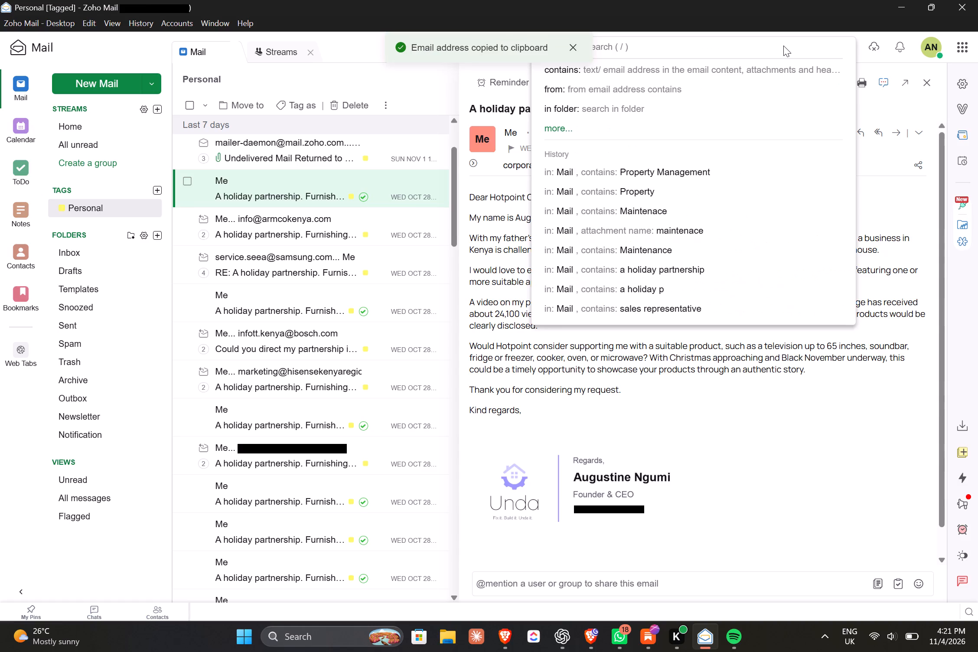
pyautogui.hotkey('ctrl', 'v')
pyautogui.press('Return')
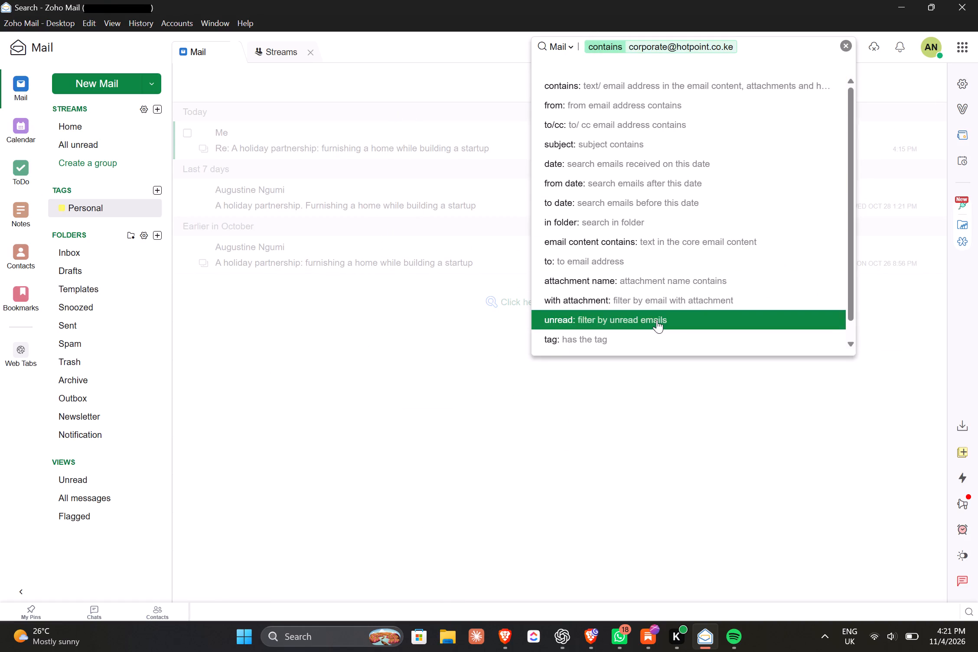
pyautogui.click(845, 43)
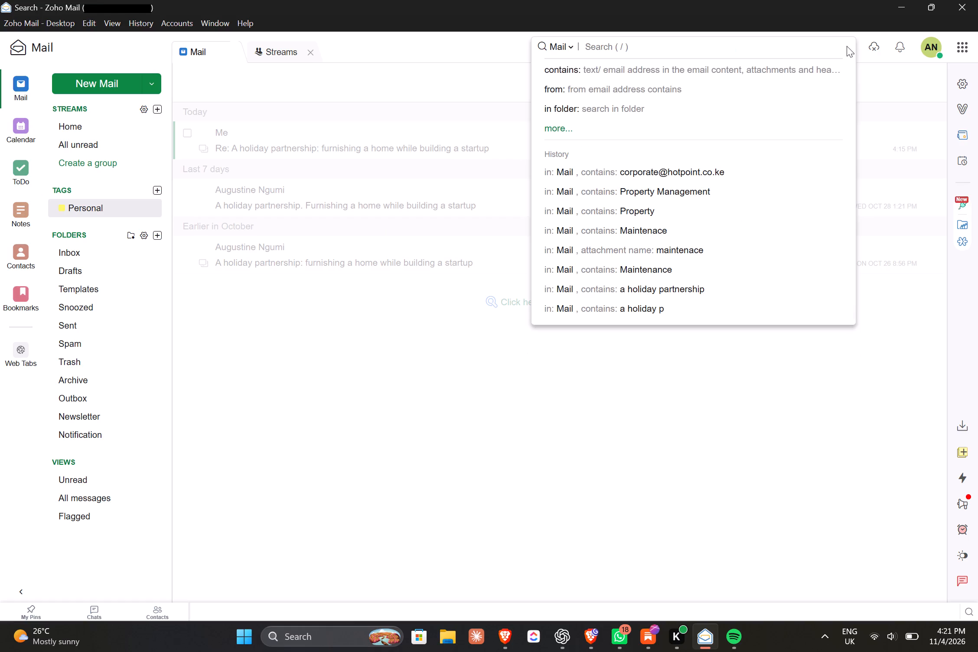
pyautogui.click(436, 81)
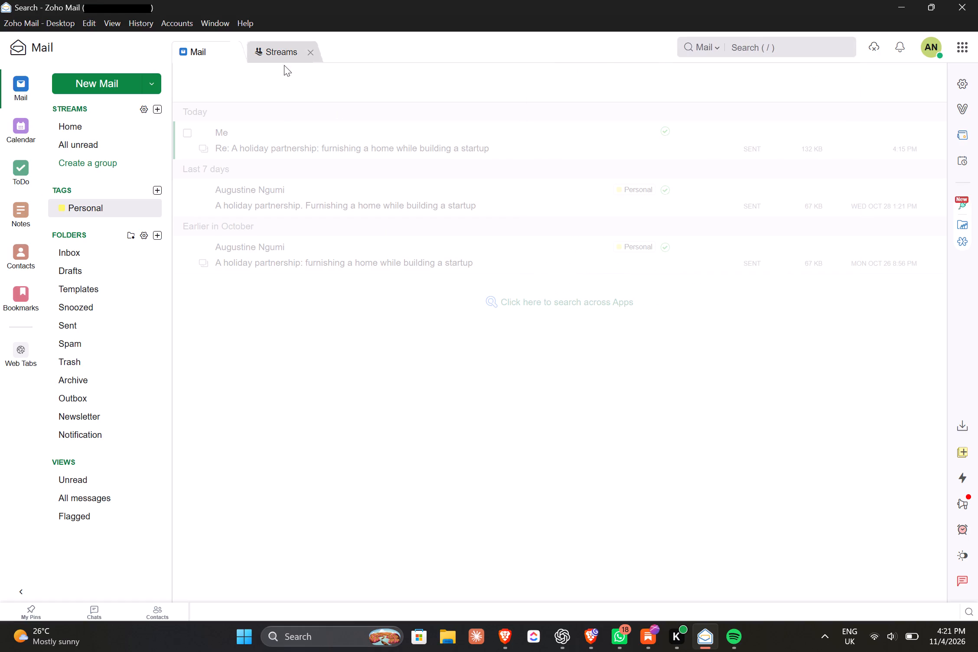
# Find the Miele partnership email among the 28 October messages in the Sent folder and move it to Trash.
pyautogui.click(91, 321)
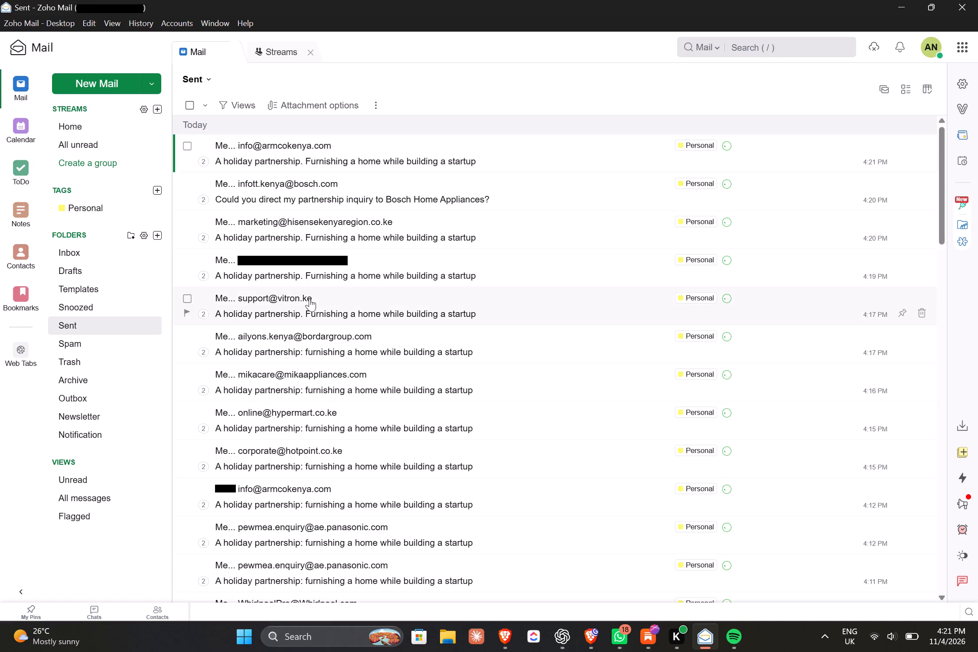
pyautogui.scroll(-6, 310, 298)
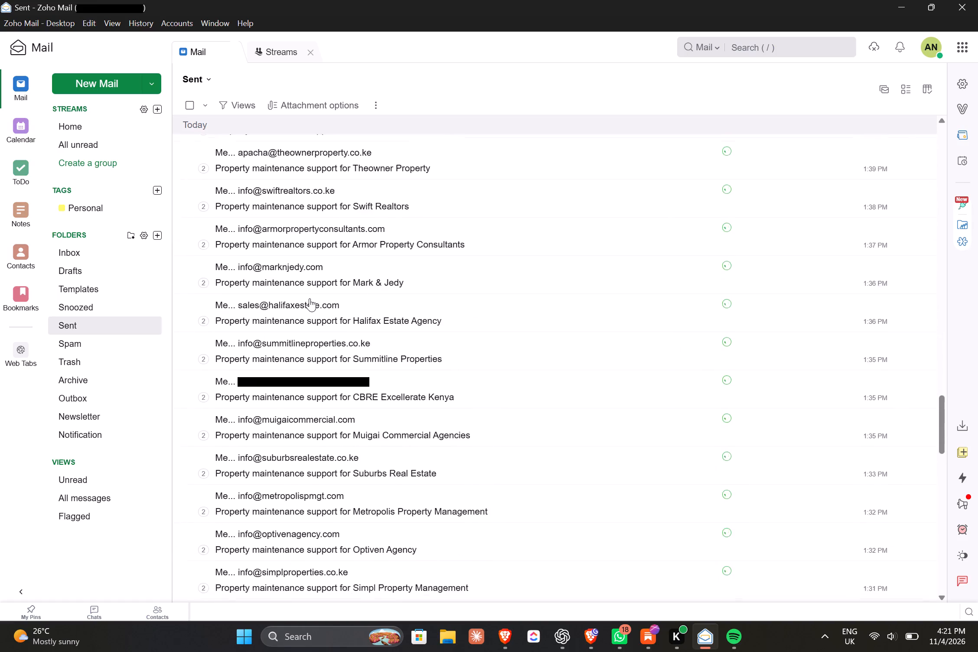
pyautogui.scroll(-6, 310, 298)
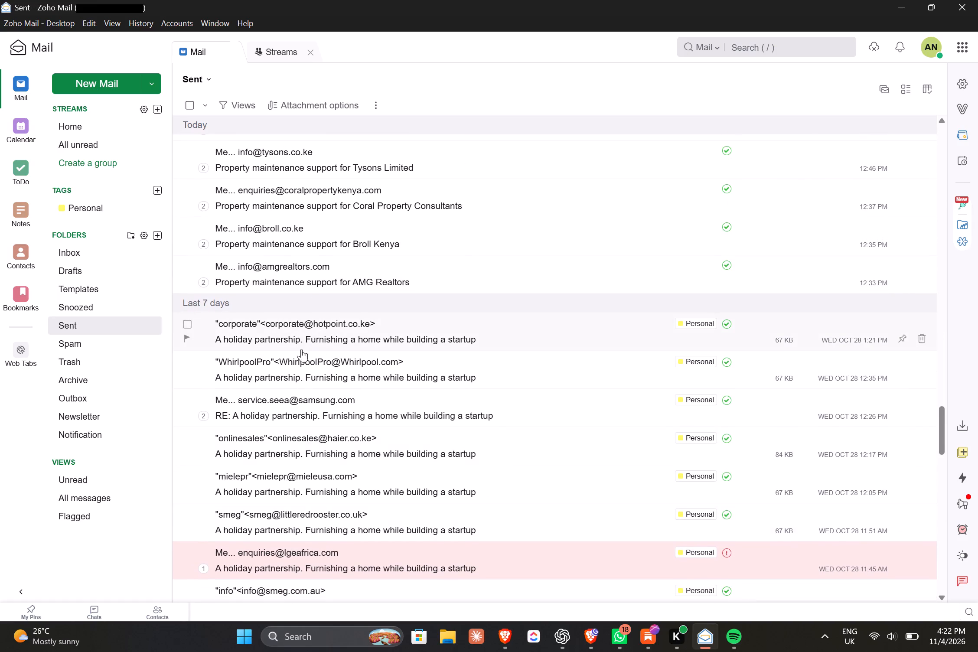
pyautogui.scroll(-1, 313, 429)
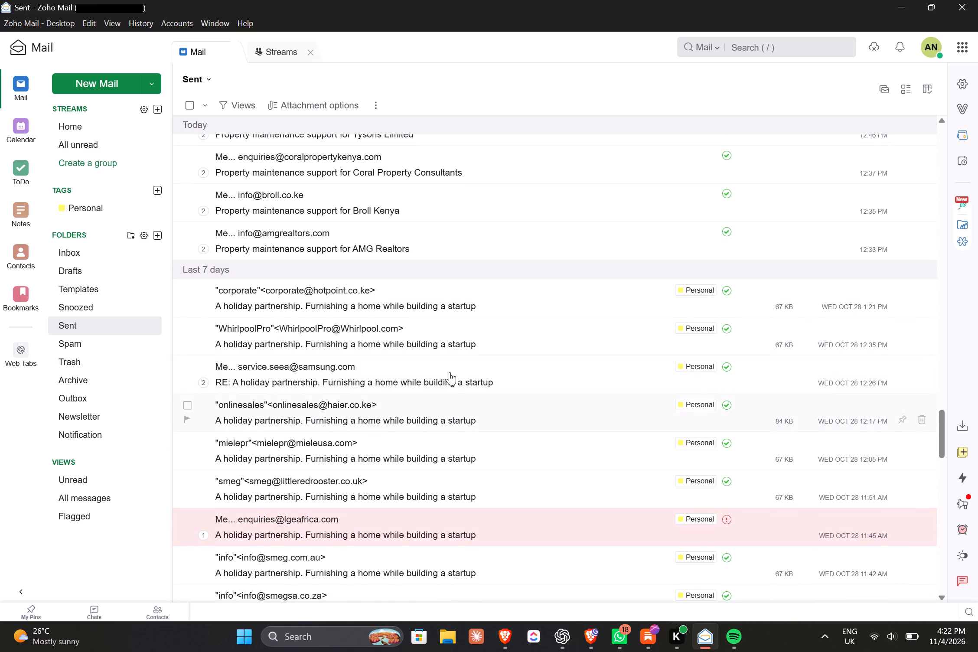
pyautogui.scroll(-1, 437, 434)
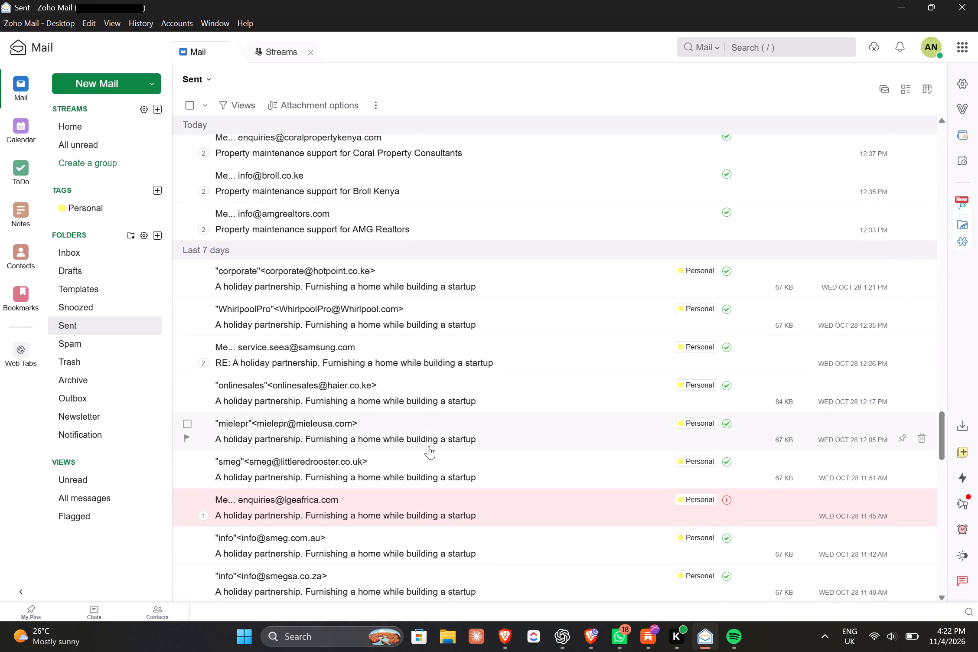
pyautogui.scroll(-1, 429, 446)
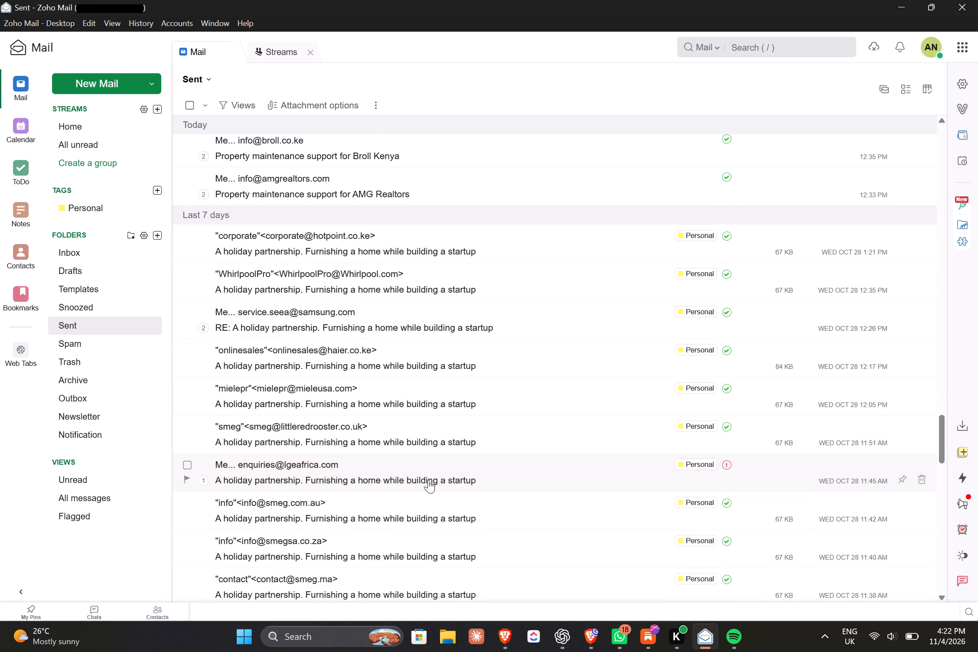
pyautogui.doubleClick(435, 388)
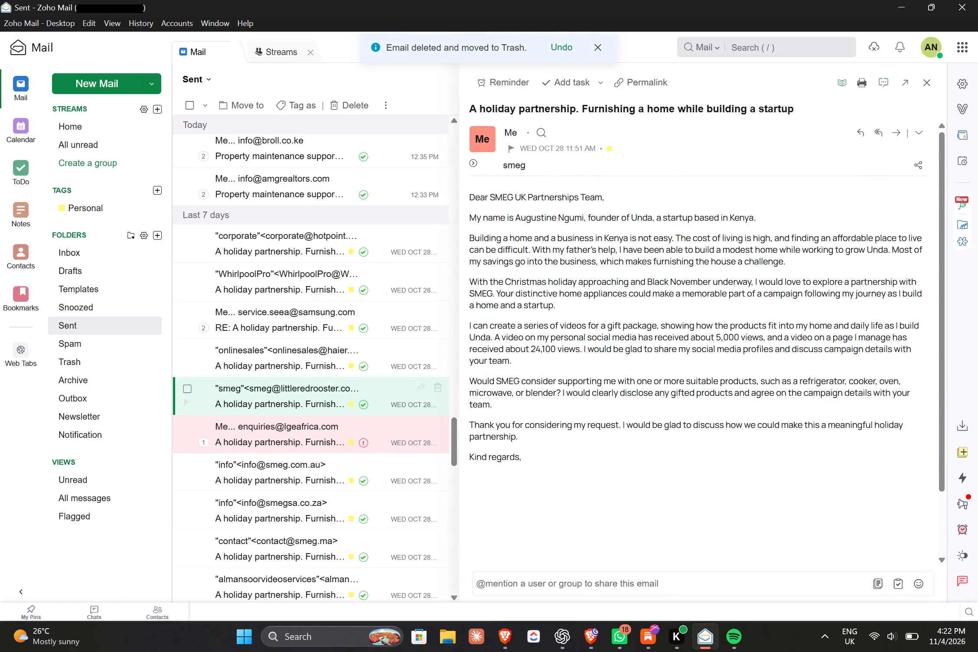
# Read through the SMEG UK Partnerships email sent on 28 October and dismiss the deletion notice.
pyautogui.scroll(-2, 605, 430)
pyautogui.scroll(3, 605, 430)
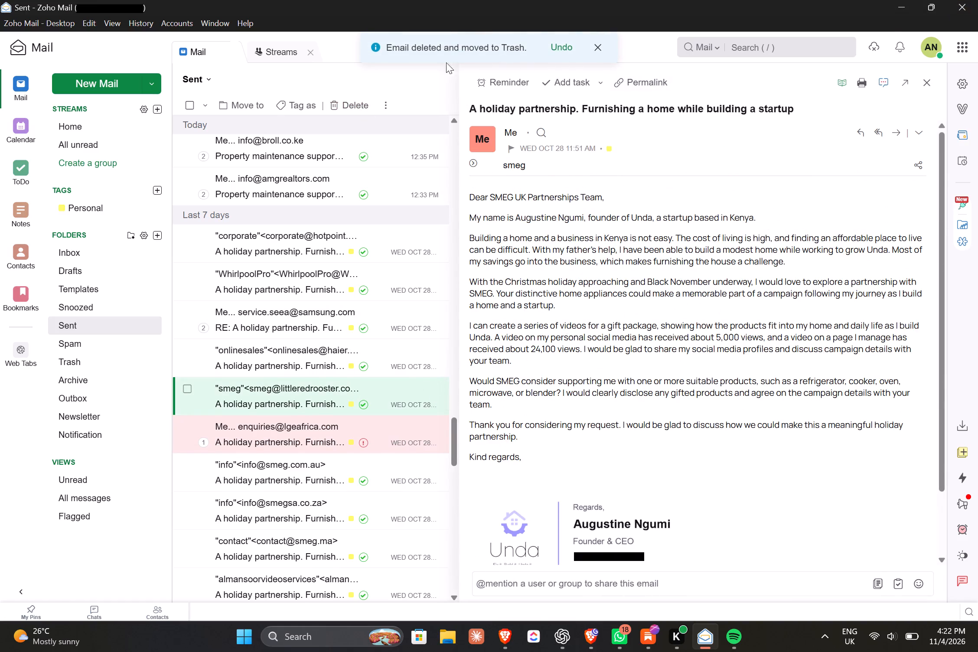
pyautogui.click(598, 52)
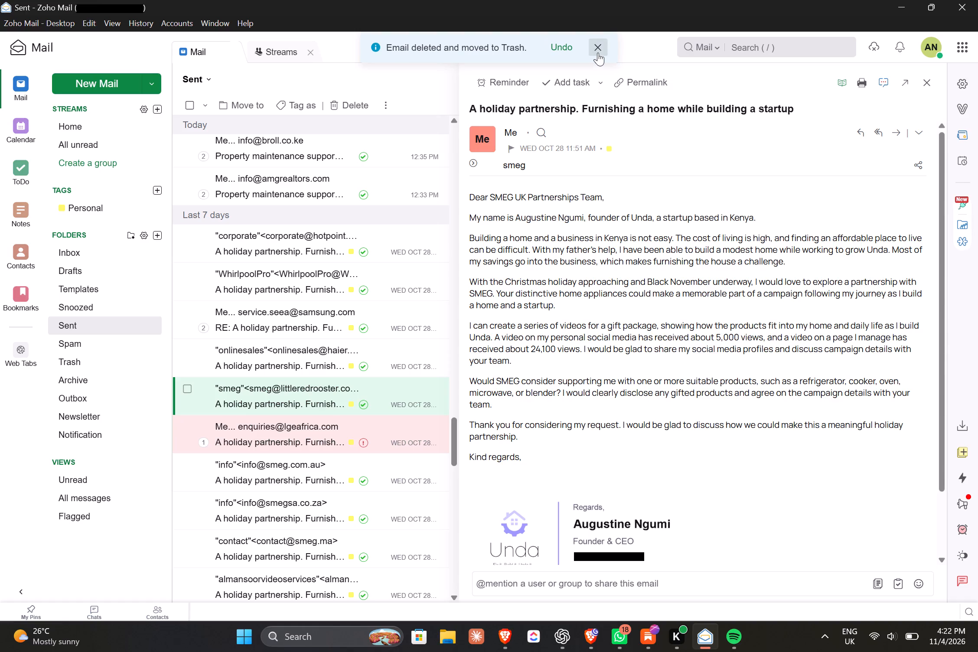